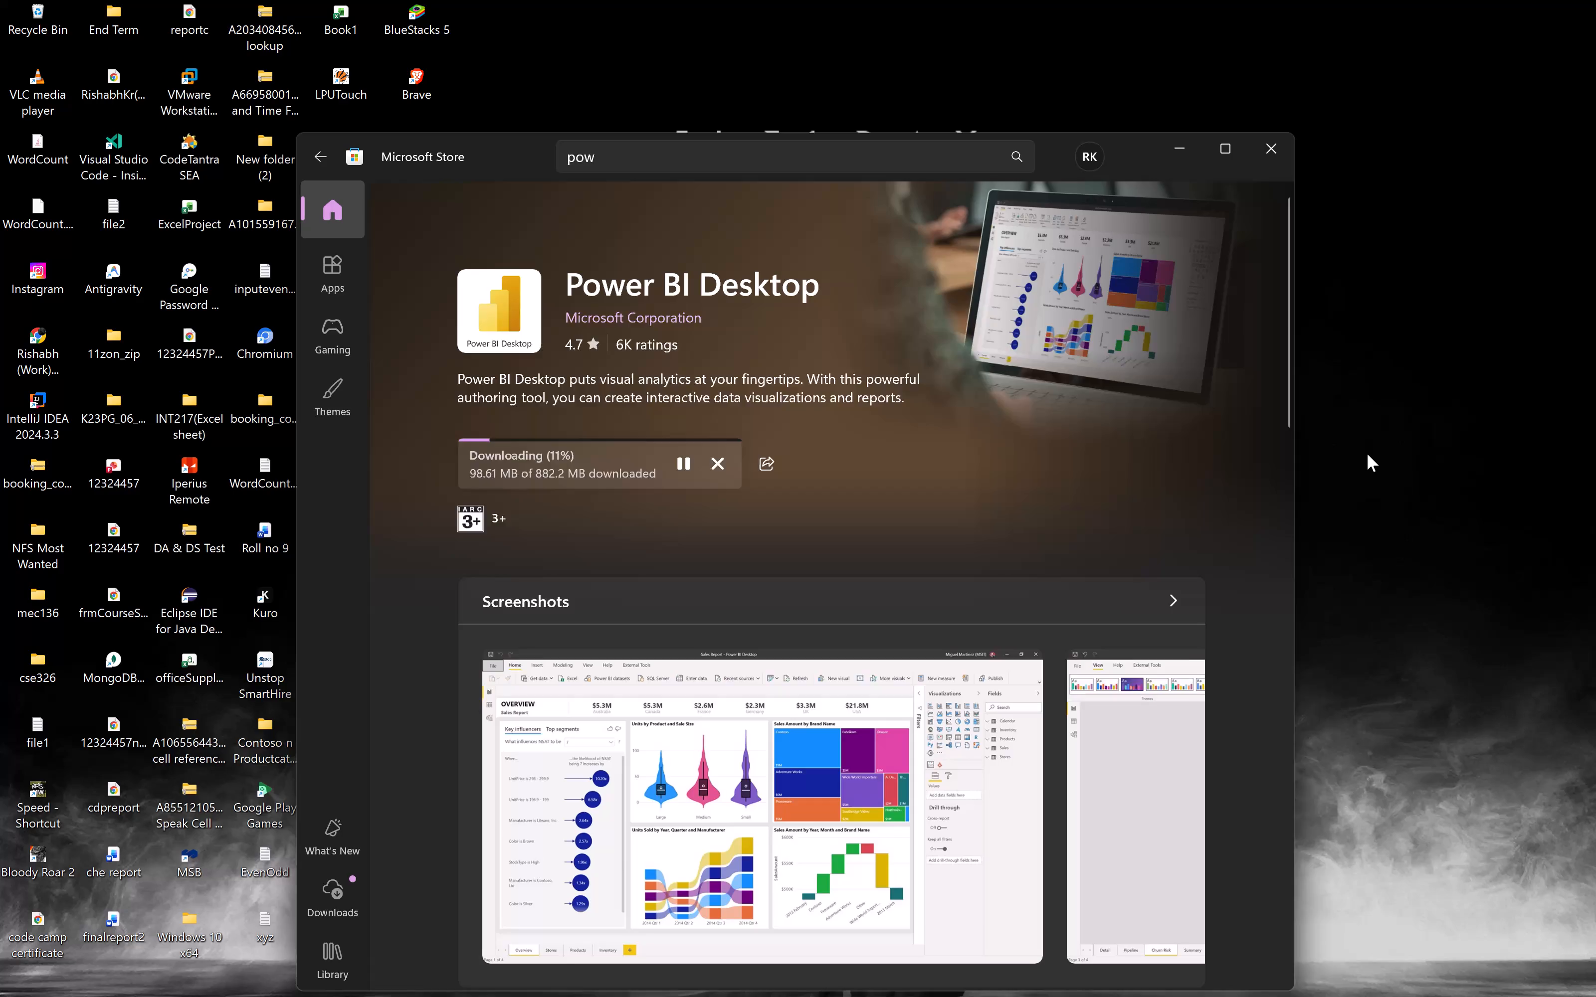
Review the fraud report from the cover page through the execution and output screenshots to section 10.2 Dashboard.
{"action": "scroll", "coordinate": [854, 735], "scroll_direction": "down", "scroll_amount": 2}
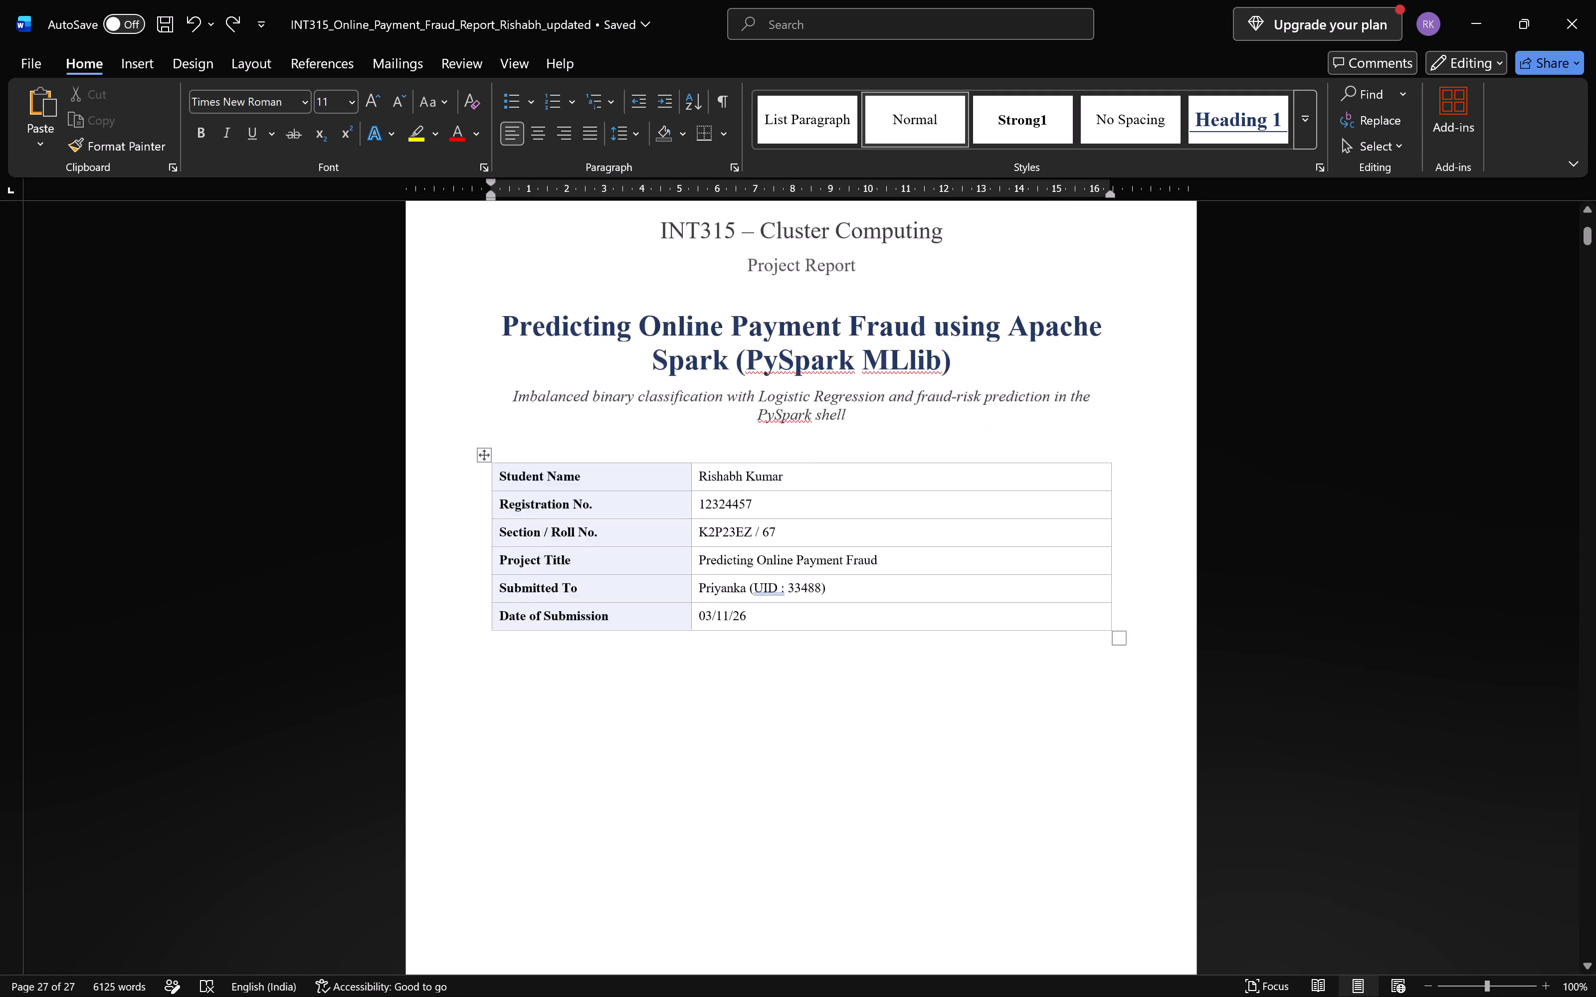
{"action": "scroll", "coordinate": [854, 735], "scroll_direction": "down", "scroll_amount": 4}
{"action": "scroll", "coordinate": [854, 735], "scroll_direction": "down", "scroll_amount": 20}
{"action": "scroll", "coordinate": [854, 735], "scroll_direction": "down", "scroll_amount": 14}
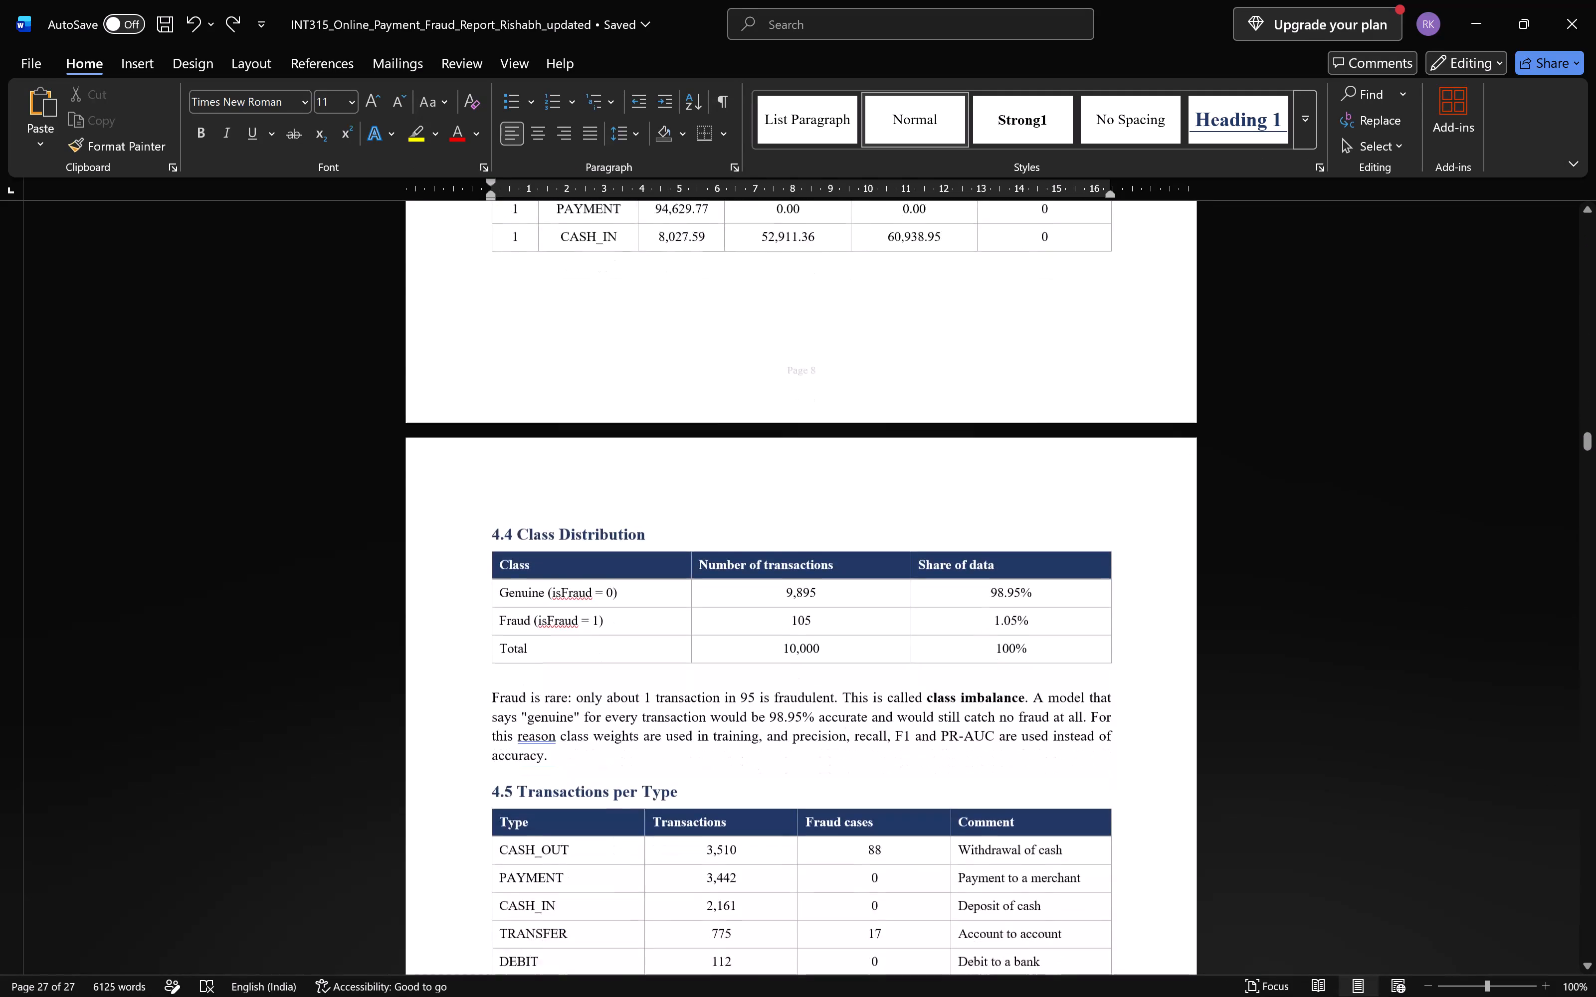
{"action": "scroll", "coordinate": [854, 735], "scroll_direction": "down", "scroll_amount": 4}
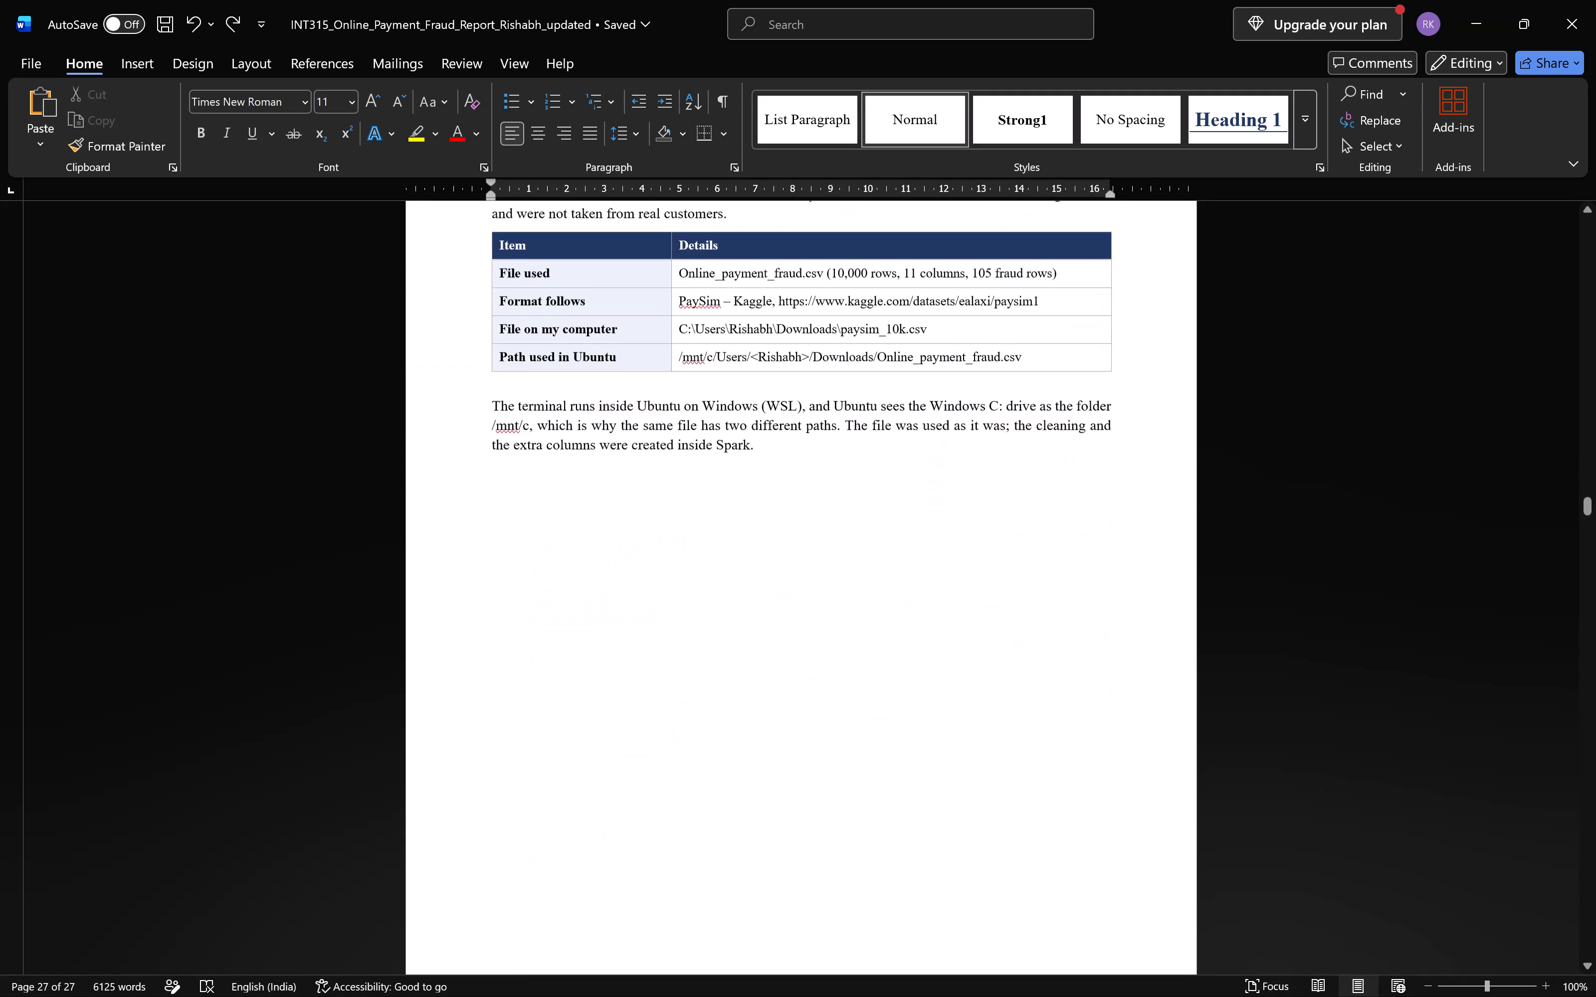
{"action": "scroll", "coordinate": [854, 735], "scroll_direction": "down", "scroll_amount": 3}
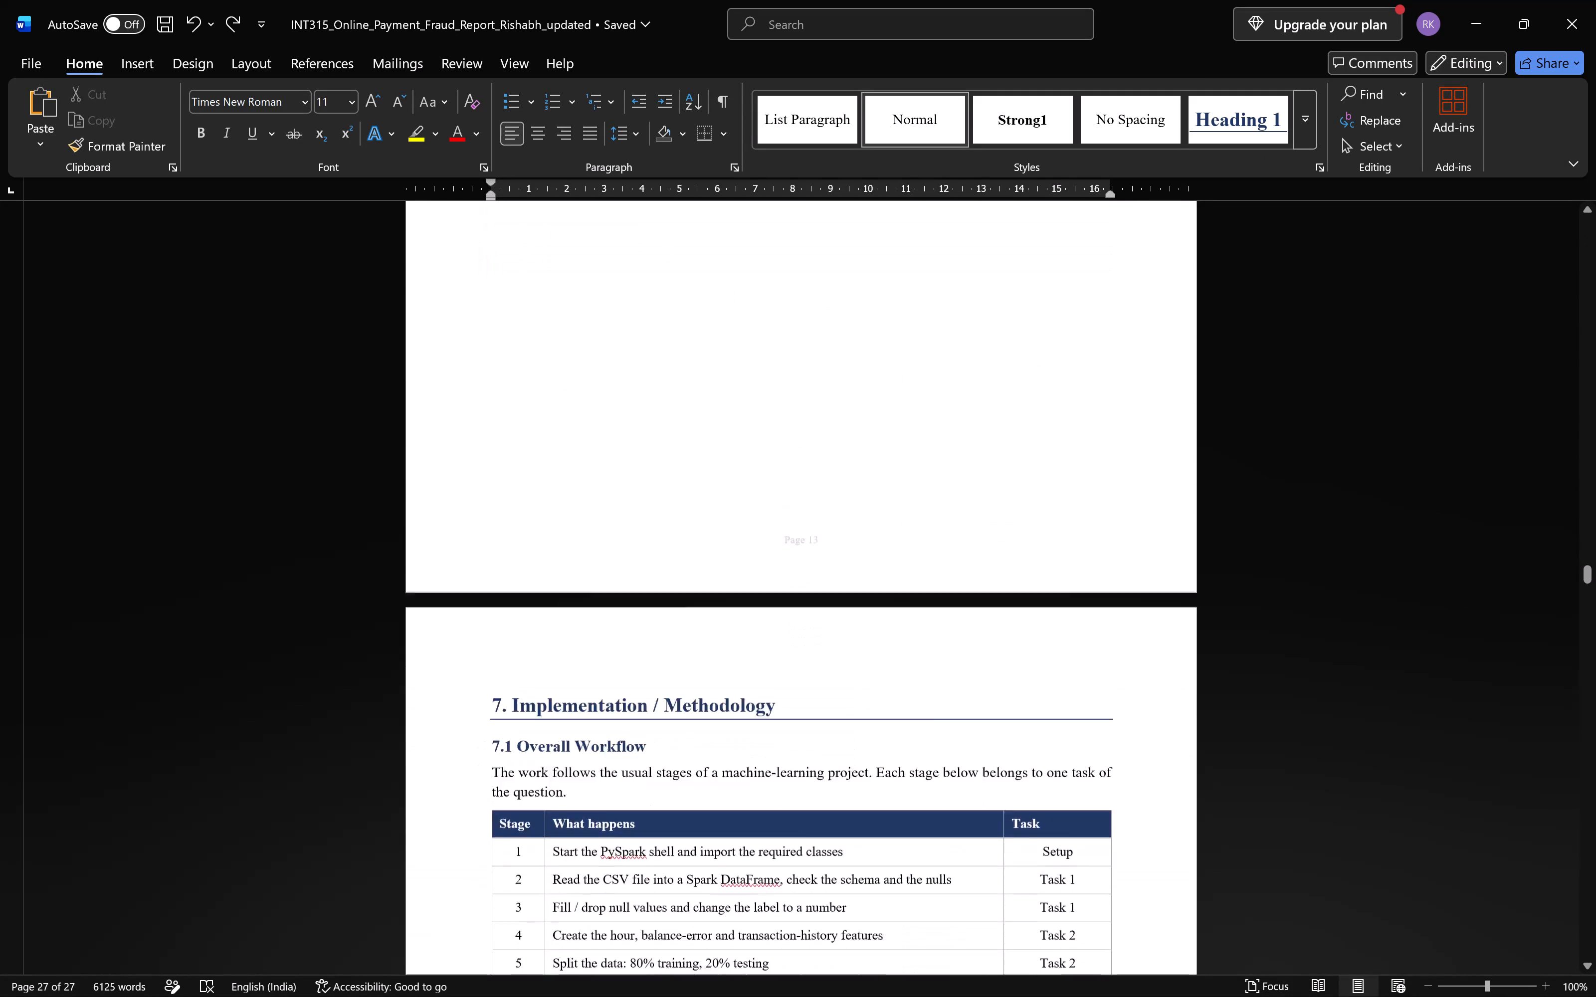
{"action": "scroll", "coordinate": [854, 735], "scroll_direction": "down", "scroll_amount": 4}
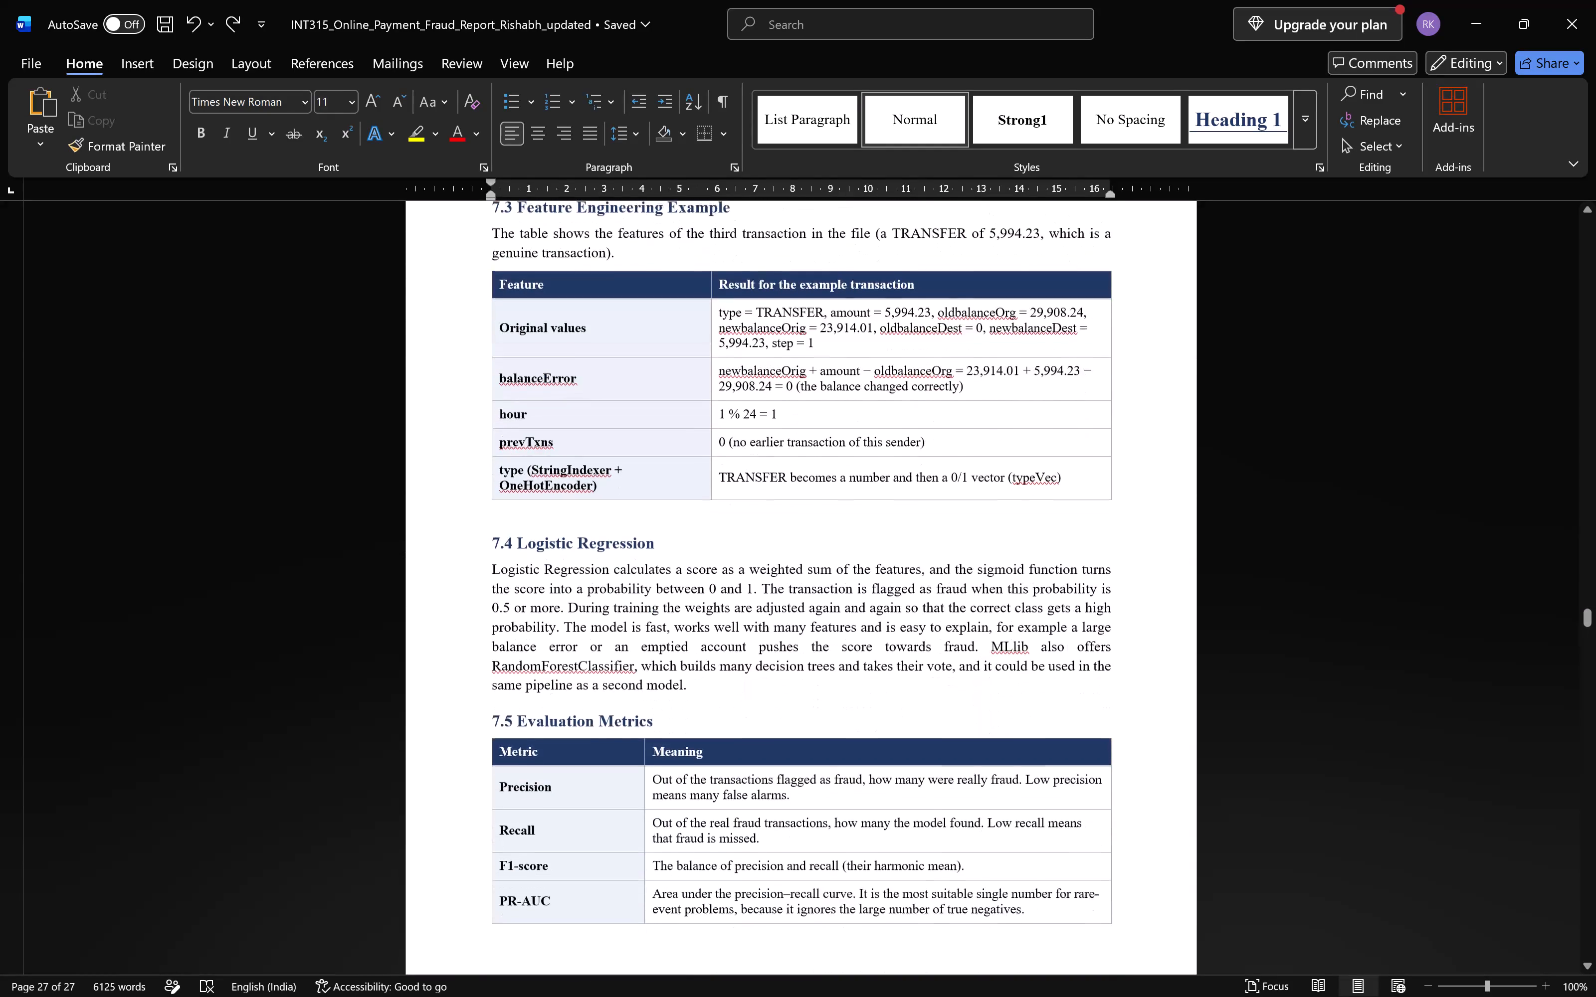
{"action": "scroll", "coordinate": [854, 735], "scroll_direction": "down", "scroll_amount": 4}
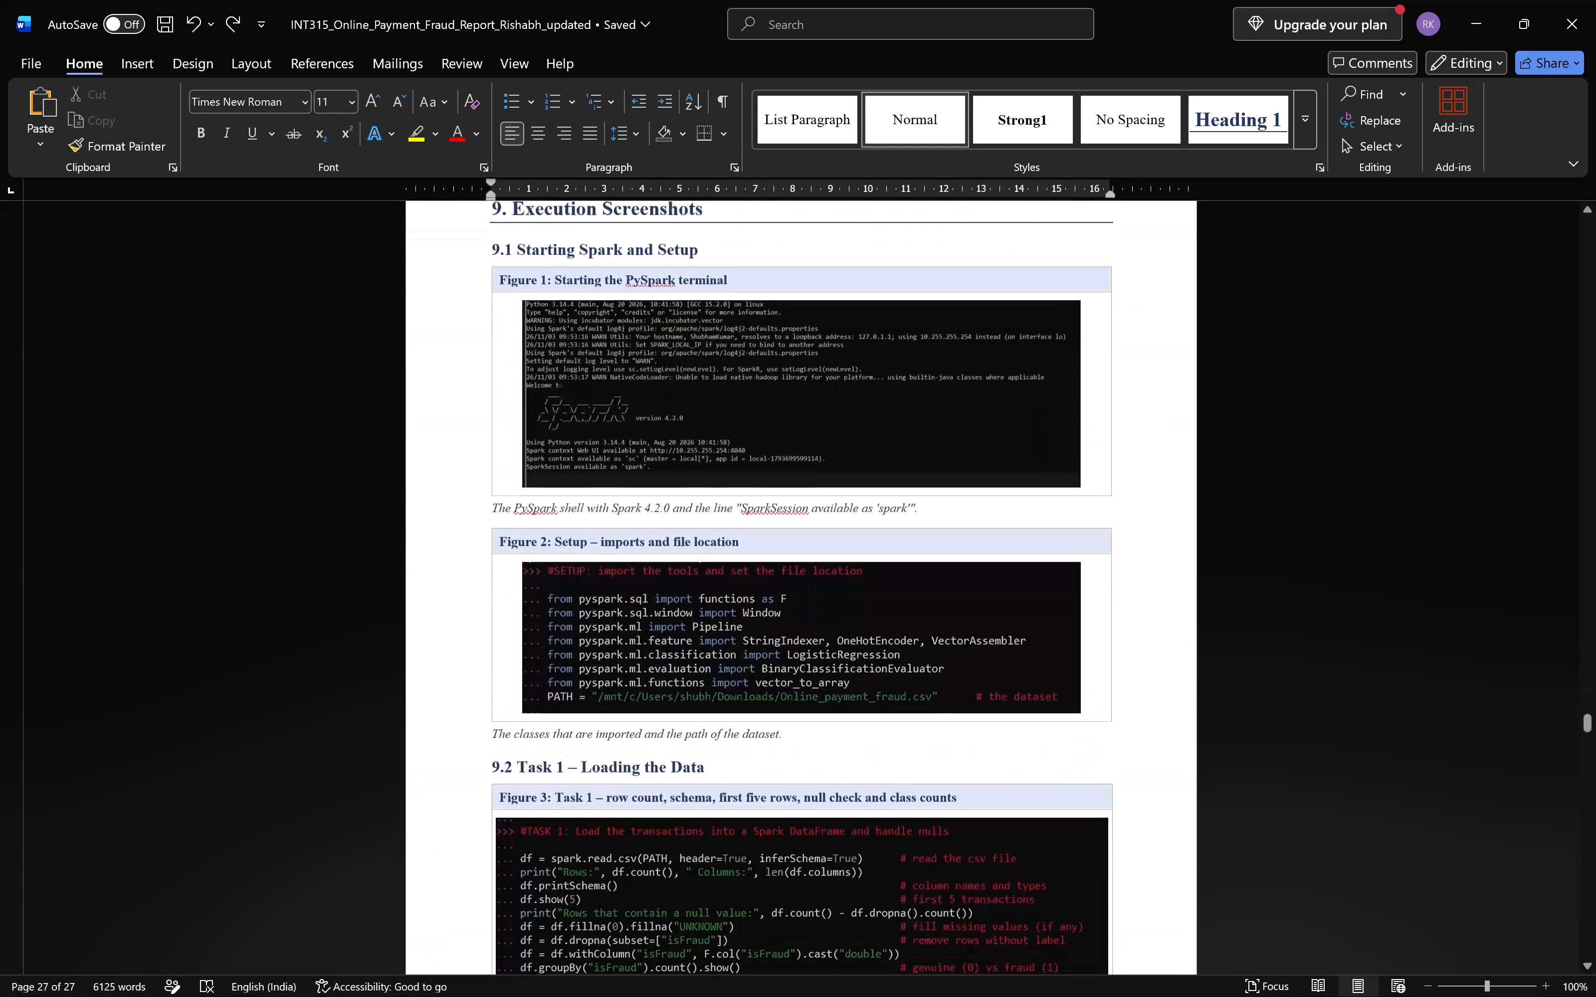
{"action": "scroll", "coordinate": [854, 735], "scroll_direction": "down", "scroll_amount": 2}
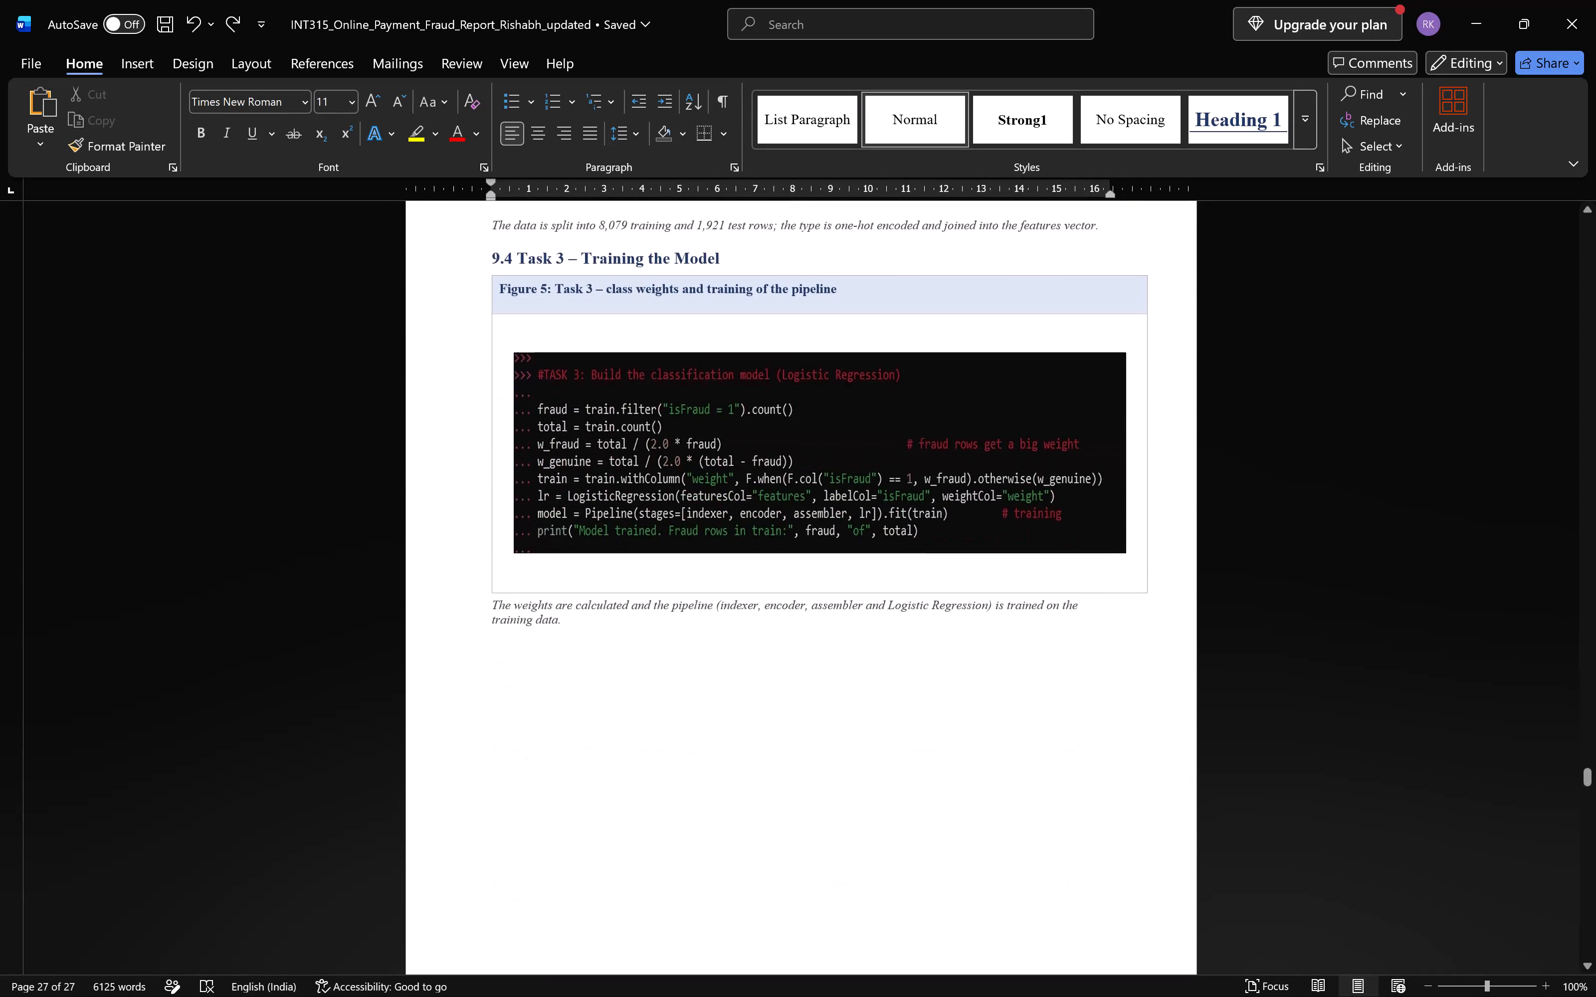
{"action": "scroll", "coordinate": [854, 735], "scroll_direction": "down", "scroll_amount": 2}
{"action": "scroll", "coordinate": [854, 735], "scroll_direction": "up", "scroll_amount": 2}
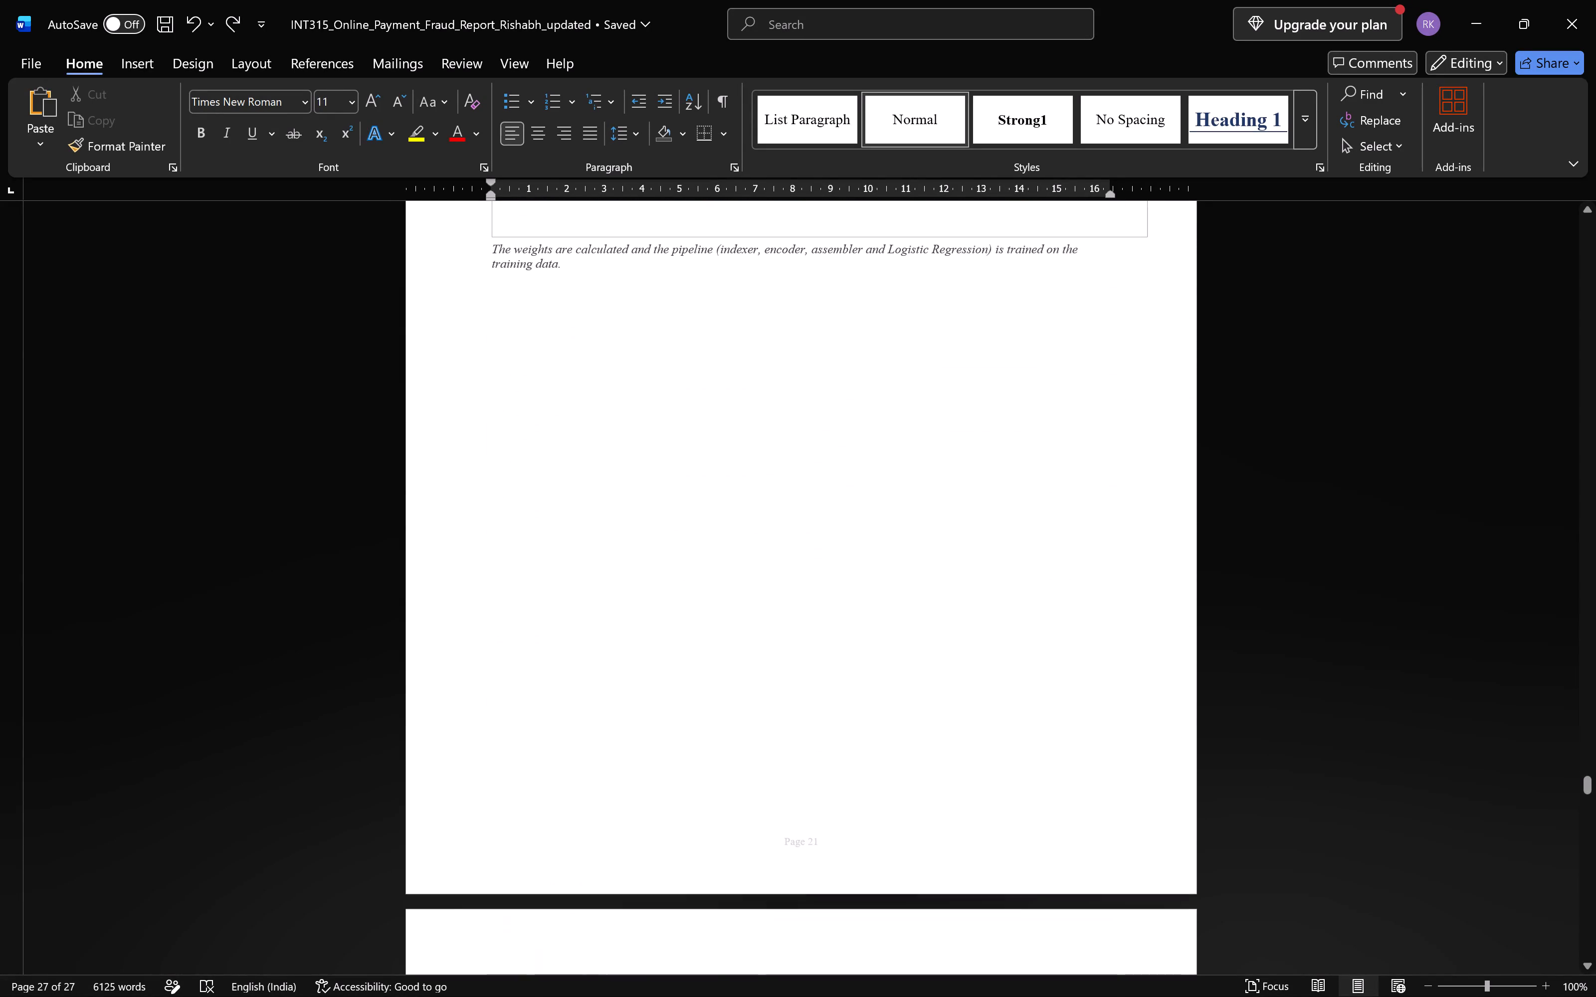
{"action": "scroll", "coordinate": [854, 735], "scroll_direction": "up", "scroll_amount": 3}
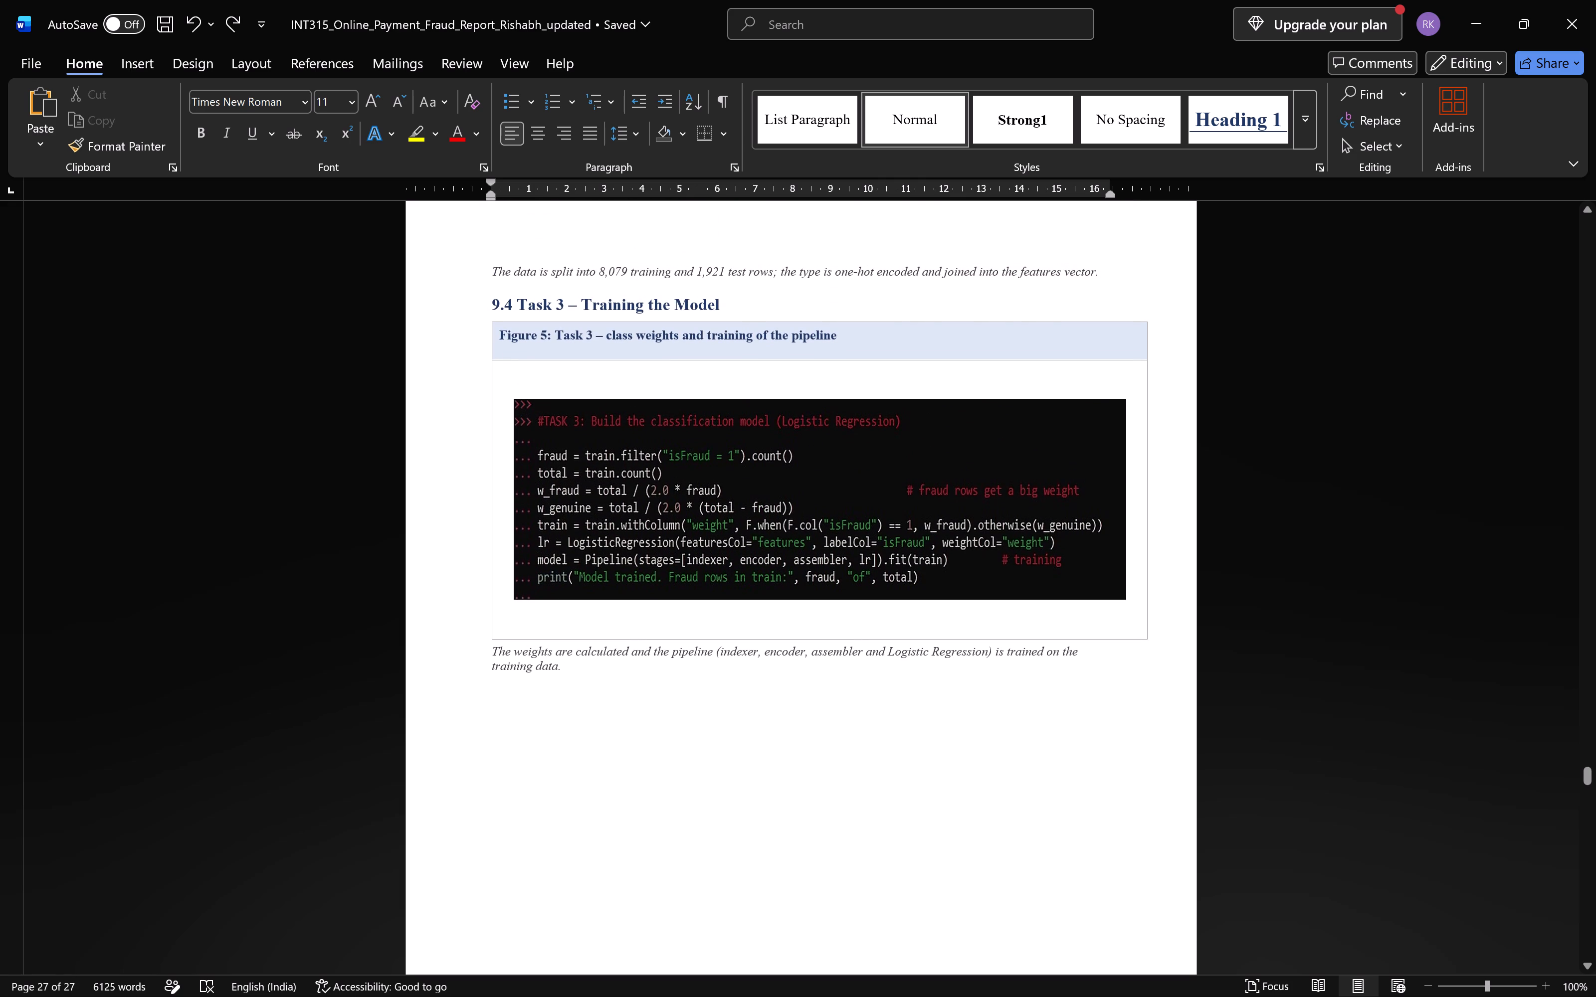
{"action": "scroll", "coordinate": [854, 735], "scroll_direction": "down", "scroll_amount": 7}
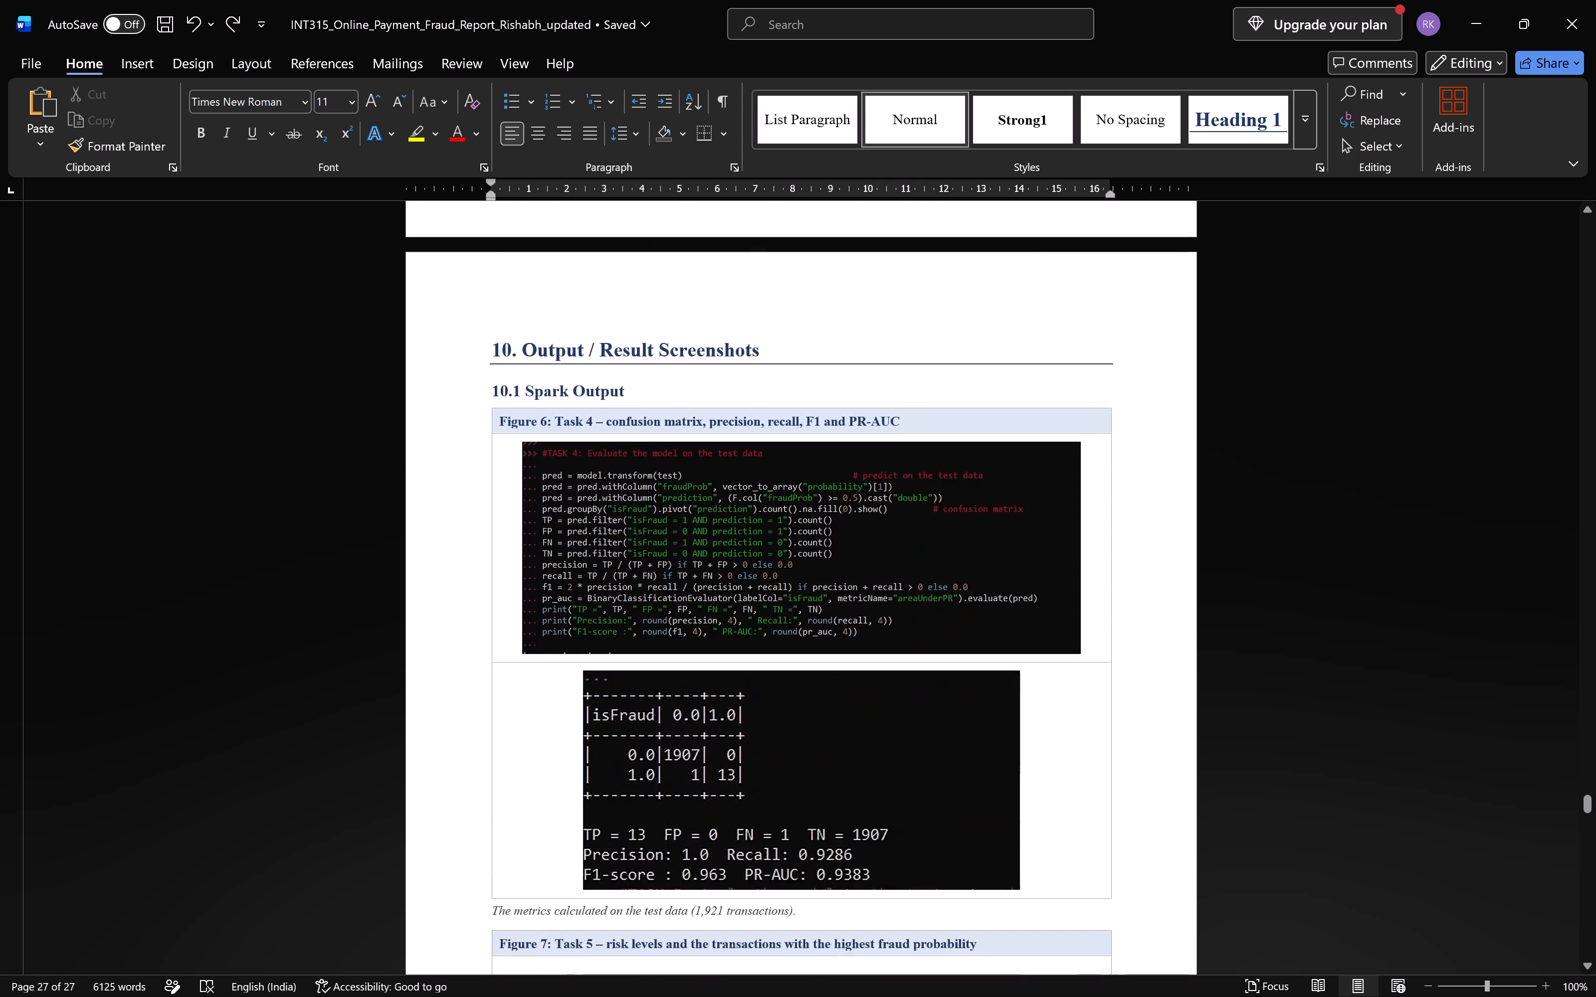
{"action": "scroll", "coordinate": [854, 735], "scroll_direction": "down", "scroll_amount": 4}
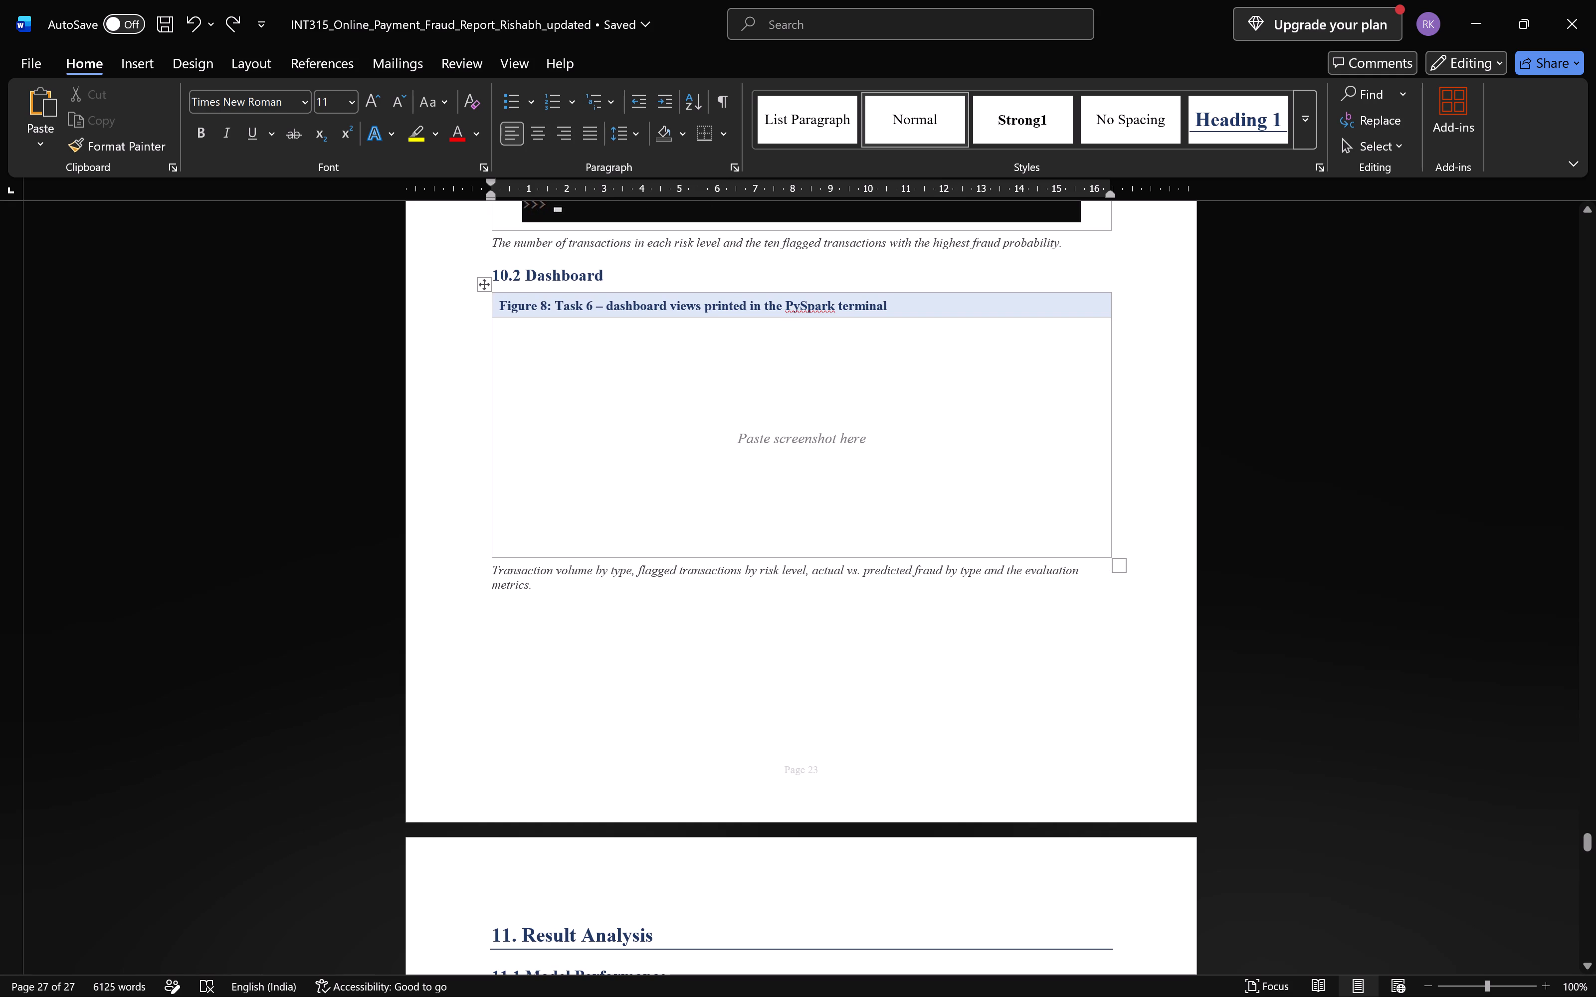
Shorten the Figure 8 caption under 10.2 Dashboard to read "Figure 8: Task 6 – dashboard view".
{"action": "left_click", "coordinate": [955, 310]}
{"action": "key", "text": "BackSpace"}
{"action": "key", "text": "BackSpace"}
{"action": "key", "text": "BackSpace"}
{"action": "key", "text": "BackSpace"}
{"action": "key", "text": "BackSpace"}
{"action": "key", "text": "BackSpace"}
{"action": "key", "text": "BackSpace"}
{"action": "key", "text": "BackSpace"}
{"action": "key", "text": "BackSpace"}
{"action": "key", "text": "BackSpace"}
{"action": "key", "text": "BackSpace"}
{"action": "key", "text": "BackSpace"}
{"action": "key", "text": "BackSpace"}
{"action": "key", "text": "BackSpace"}
{"action": "key", "text": "BackSpace"}
{"action": "key", "text": "BackSpace"}
{"action": "key", "text": "BackSpace"}
{"action": "key", "text": "BackSpace"}
{"action": "key", "text": "BackSpace"}
{"action": "key", "text": "BackSpace"}
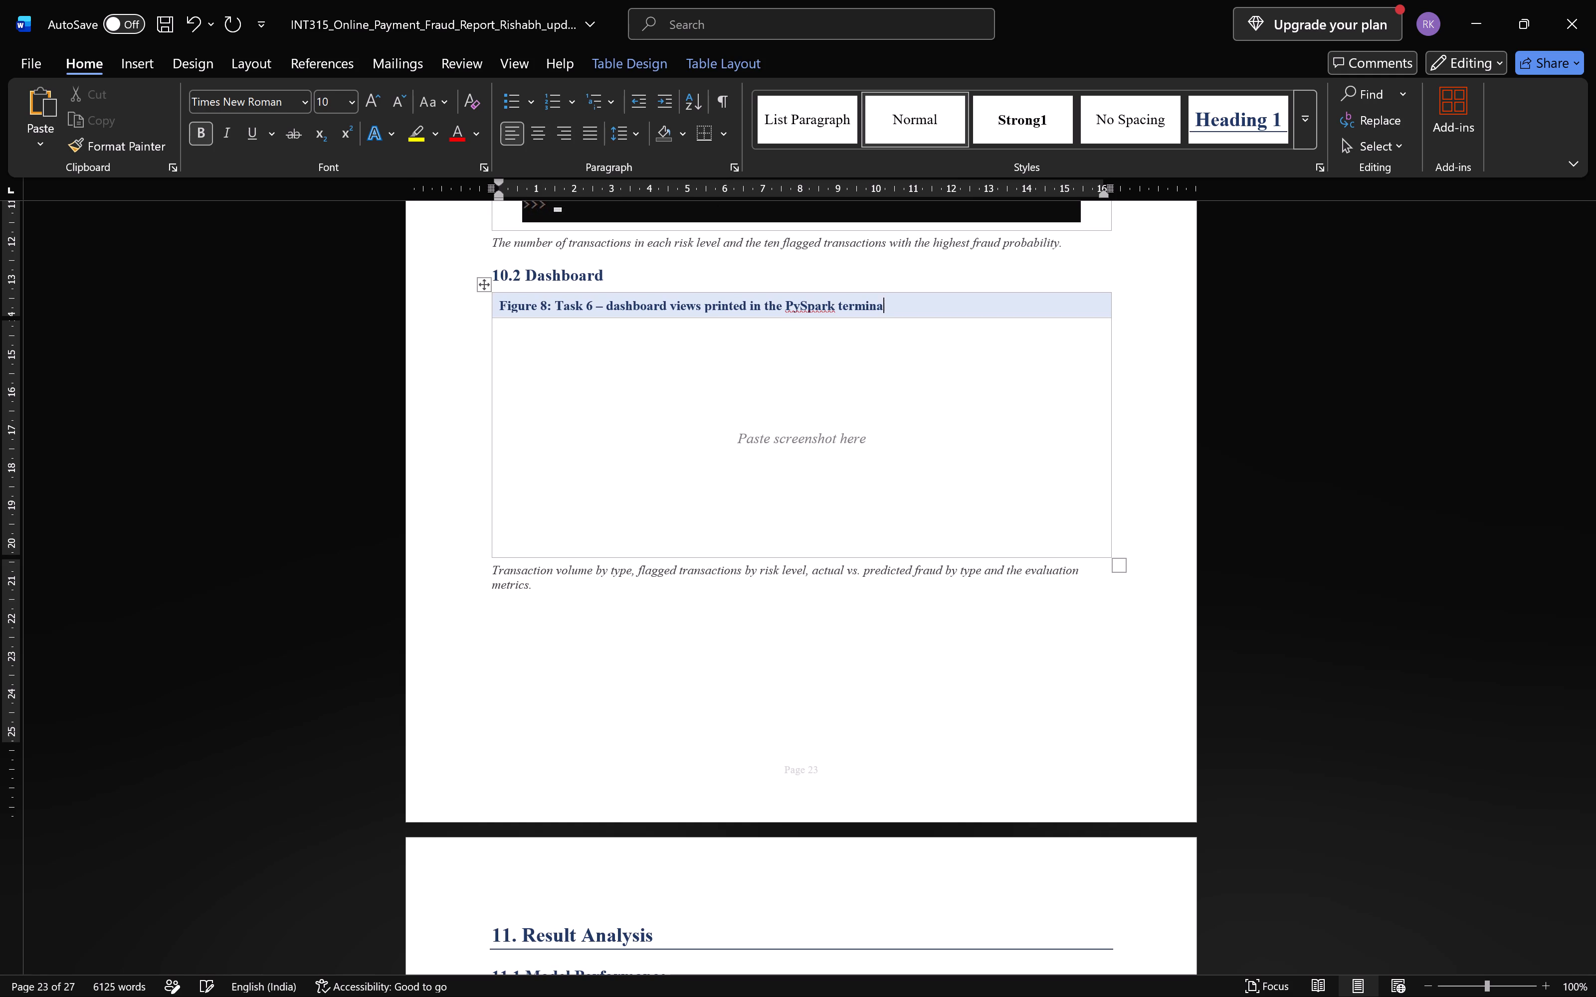
{"action": "key", "text": "BackSpace"}
{"action": "key", "text": "BackSpace"}
{"action": "key", "text": "BackSpace"}
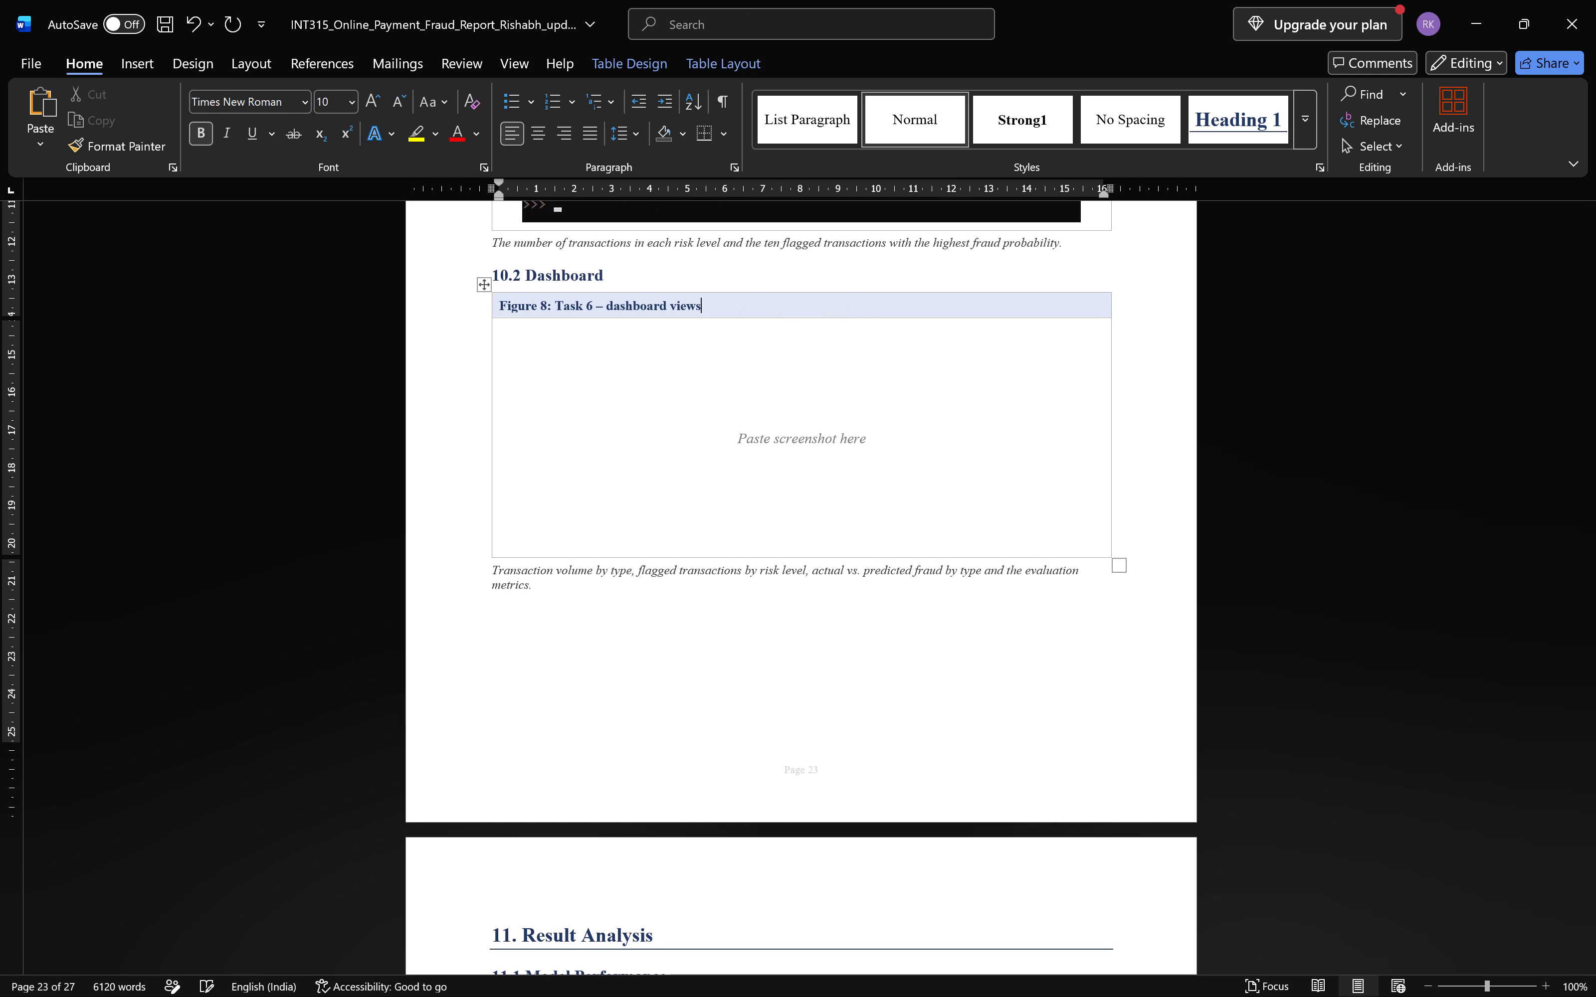
{"action": "key", "text": "BackSpace"}
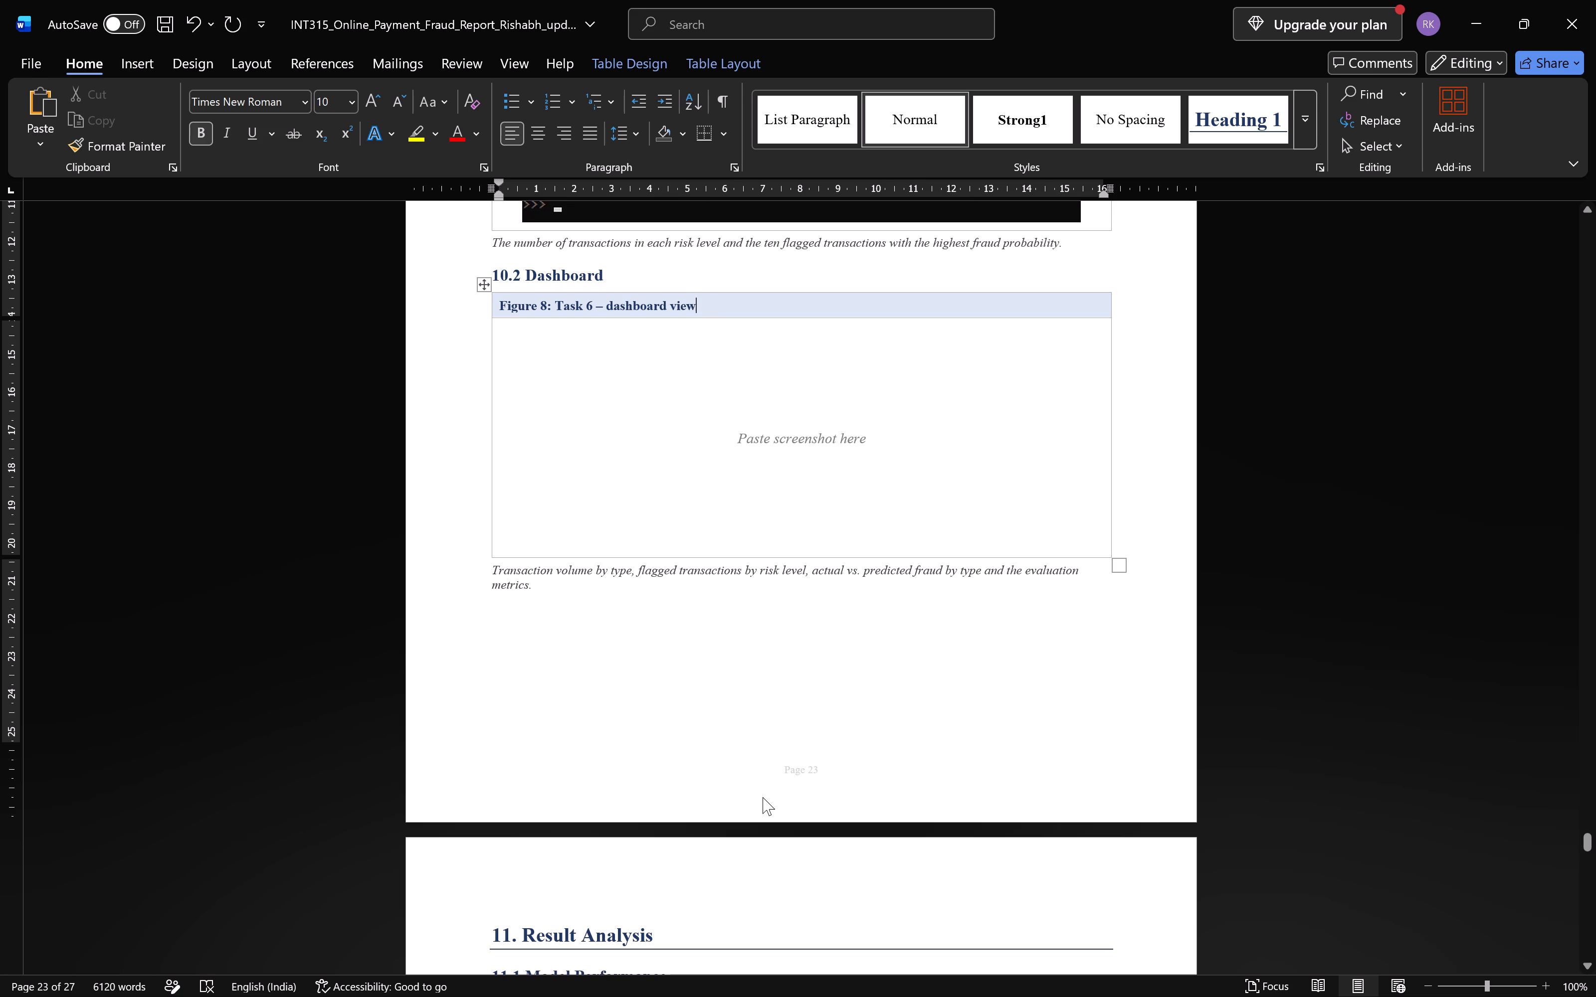
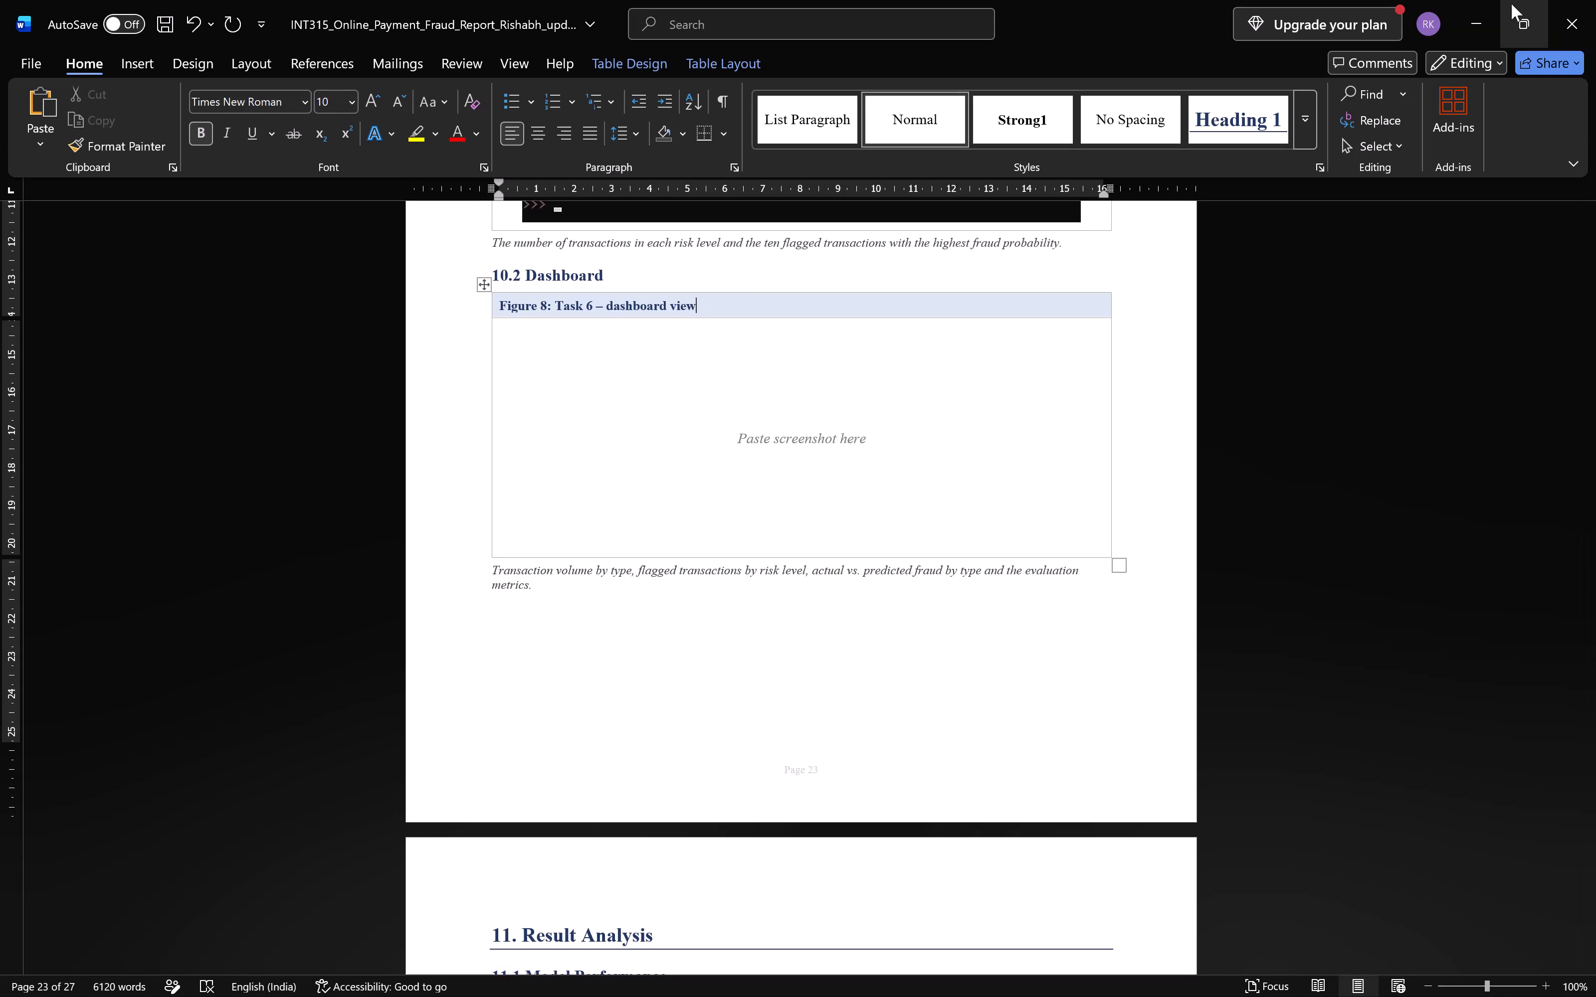
Switch to Microsoft Store to check the Power BI Desktop download progress, and return to the report in Word.
{"action": "left_click", "coordinate": [1480, 28]}
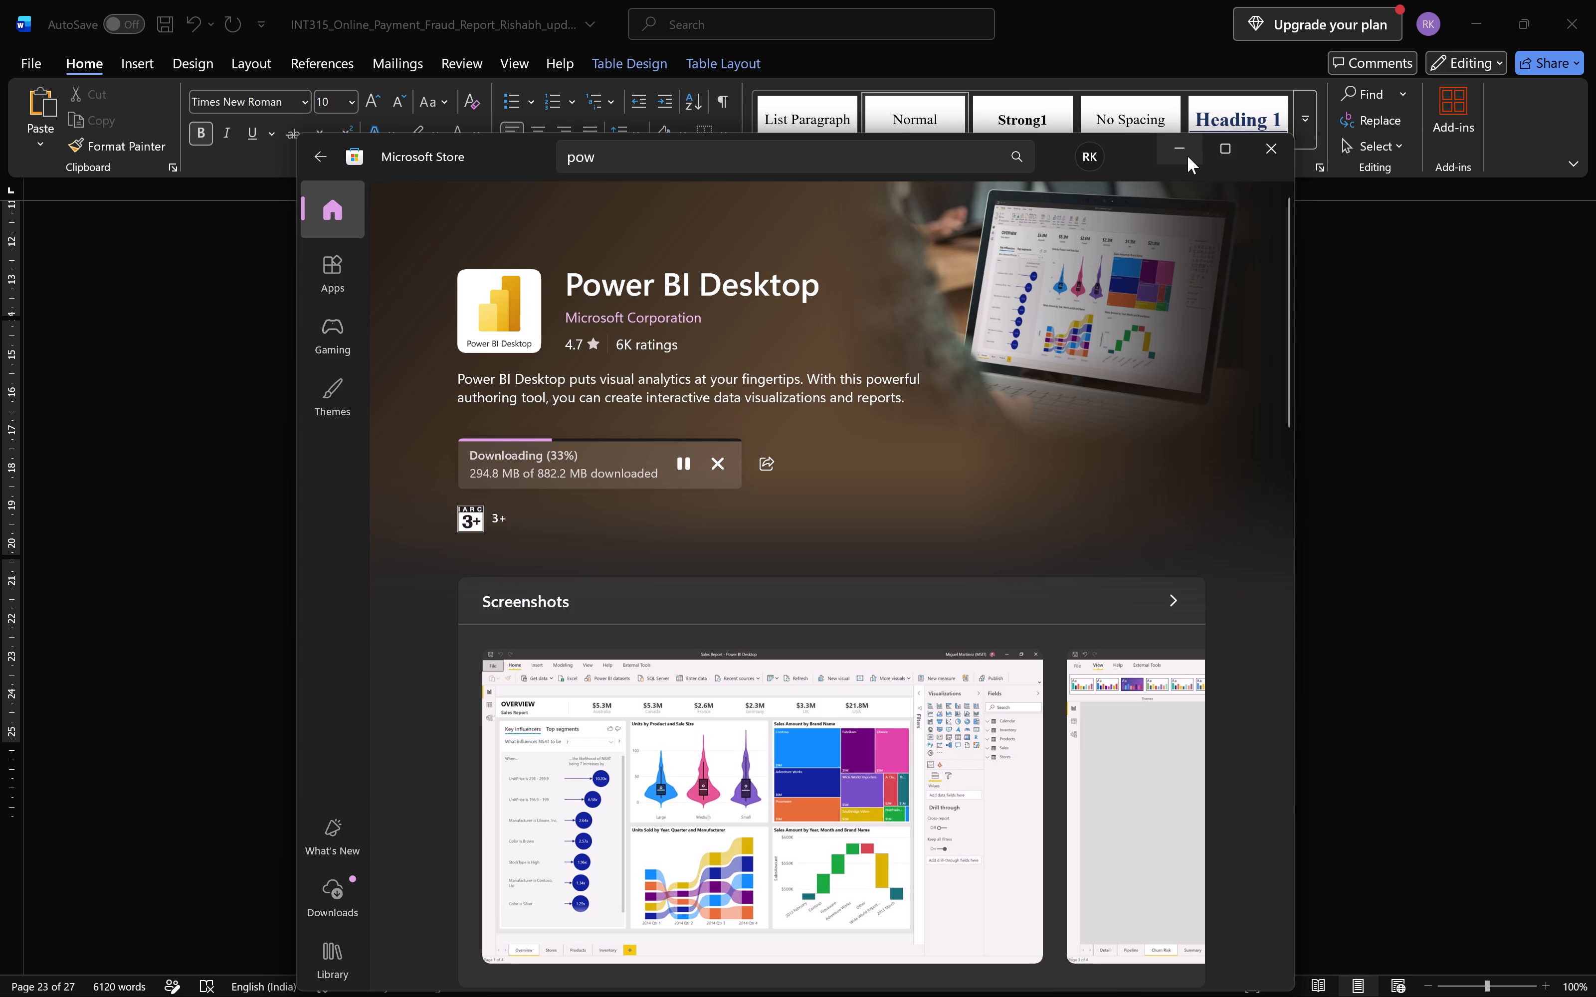
{"action": "left_click", "coordinate": [1183, 160]}
{"action": "left_click", "coordinate": [1174, 151]}
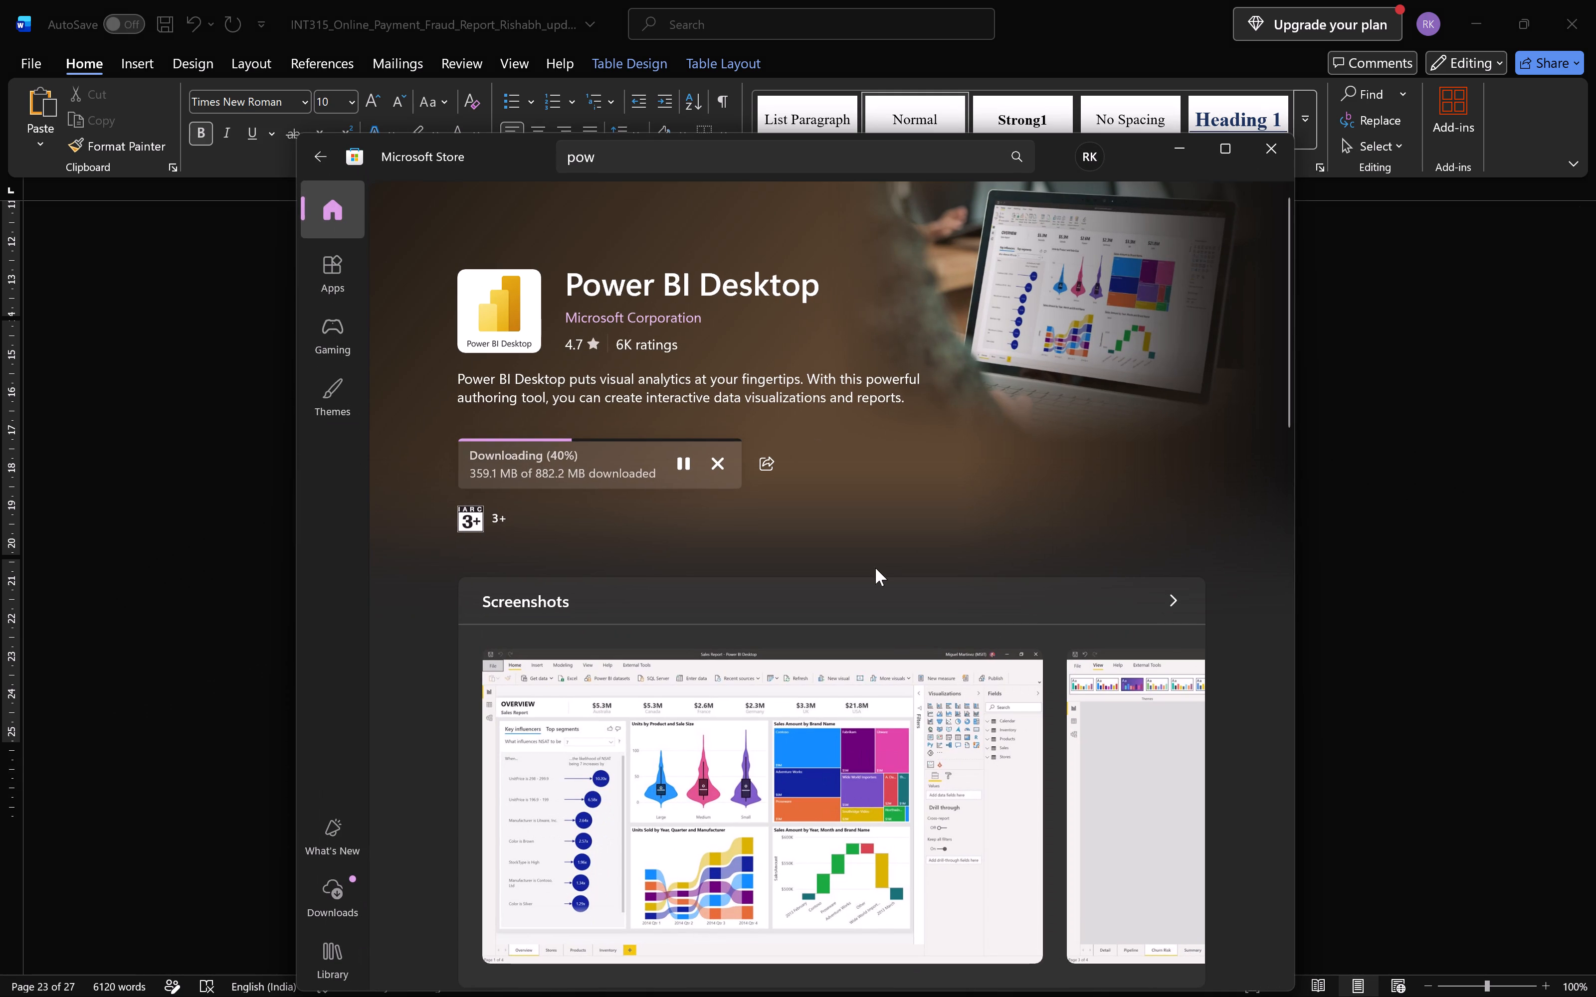
{"action": "left_click", "coordinate": [1175, 151]}
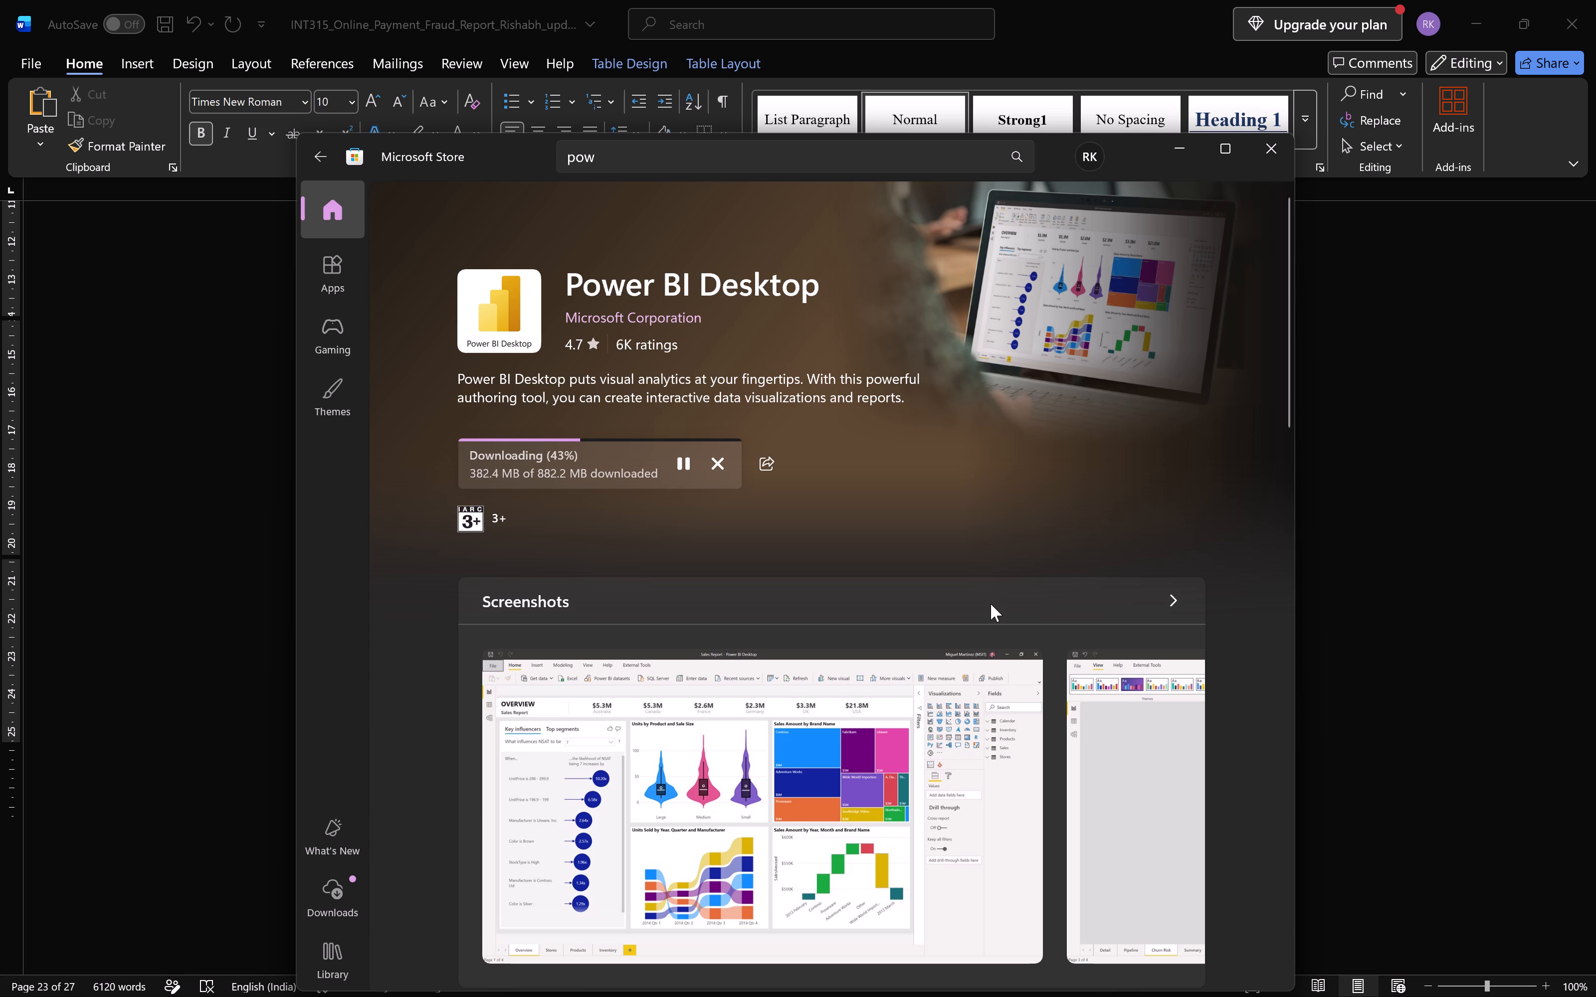
{"action": "left_click", "coordinate": [1179, 157]}
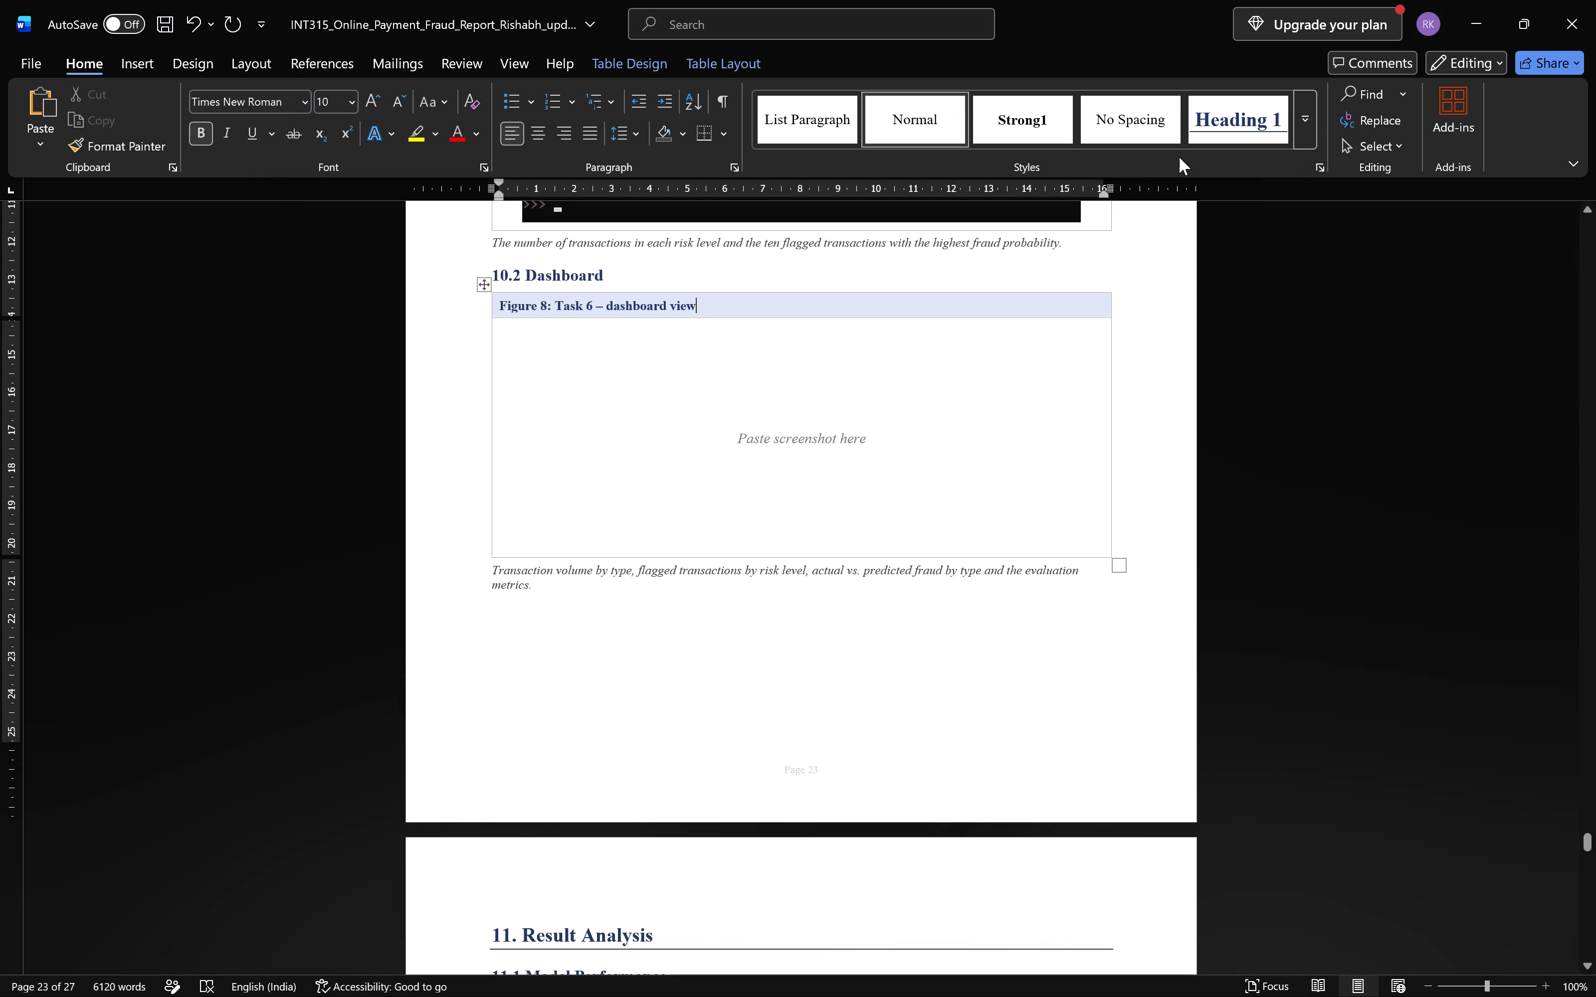
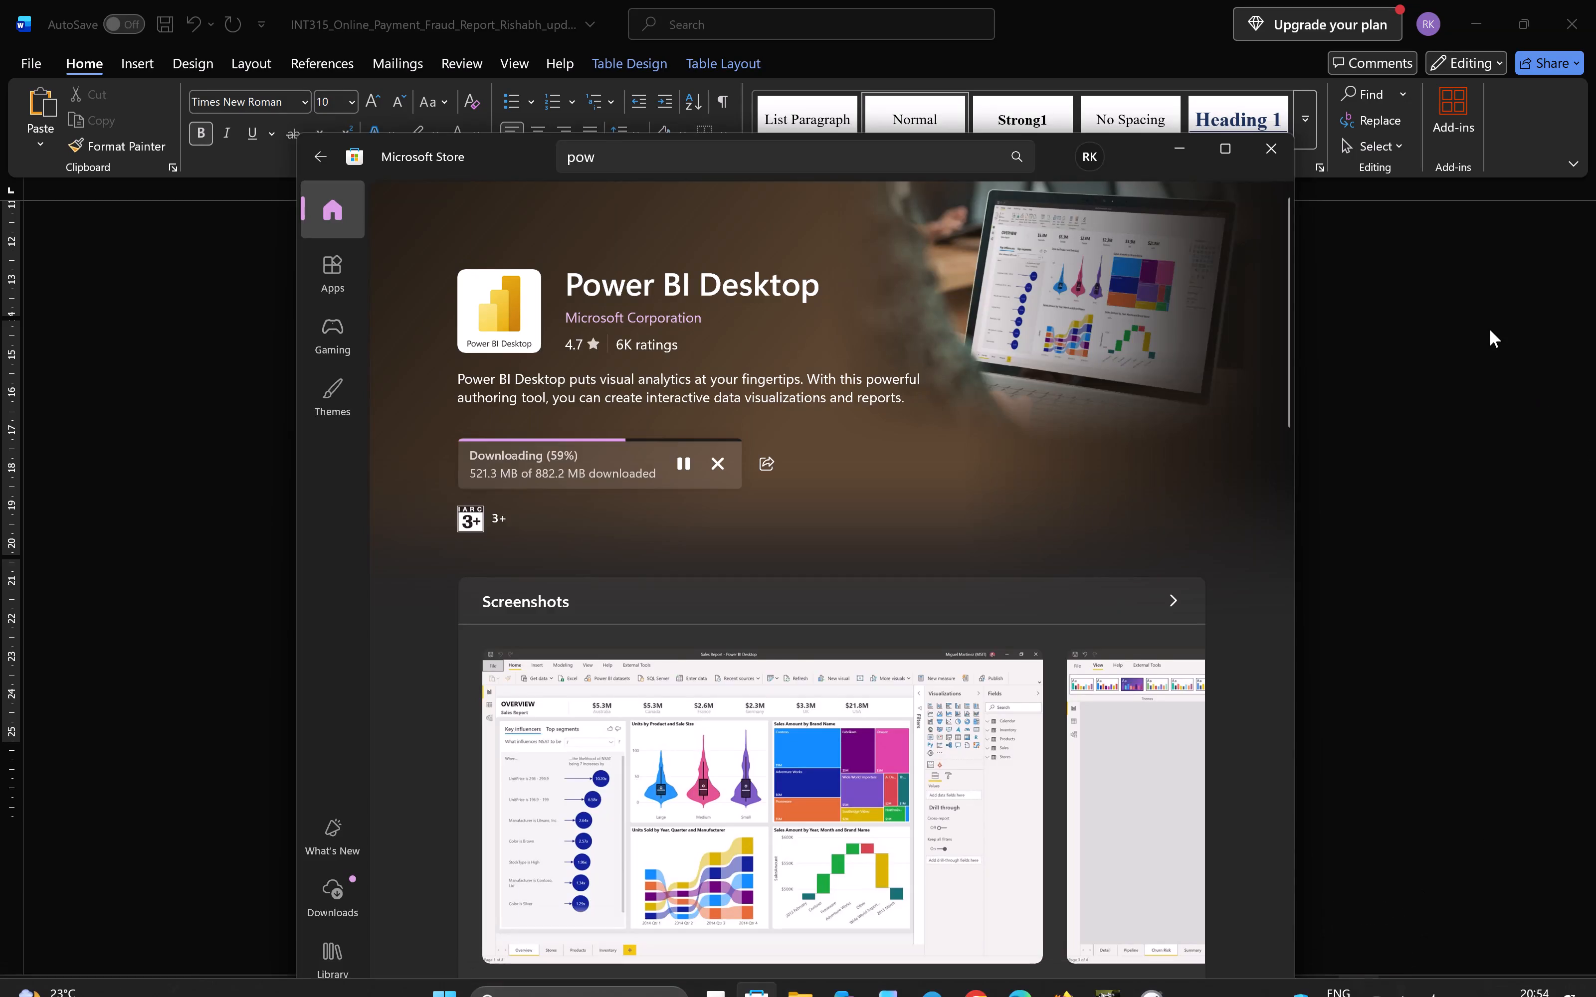
Return from Microsoft Store to the Figure 8 dashboard section of the report in Word.
{"action": "left_click", "coordinate": [1490, 330]}
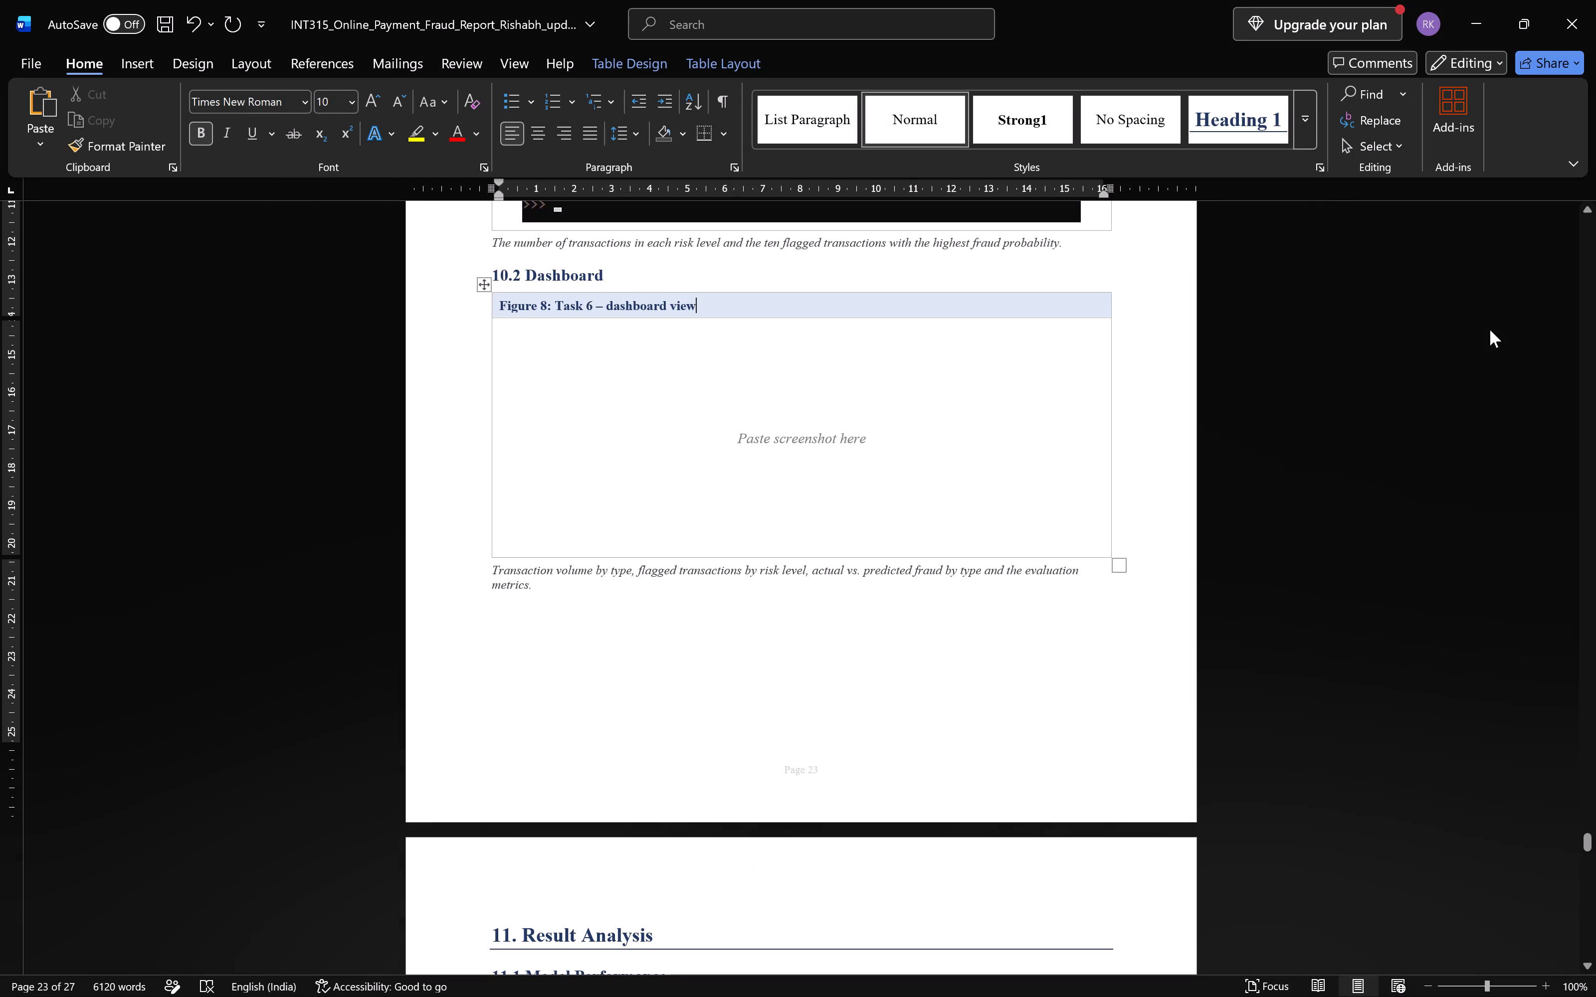
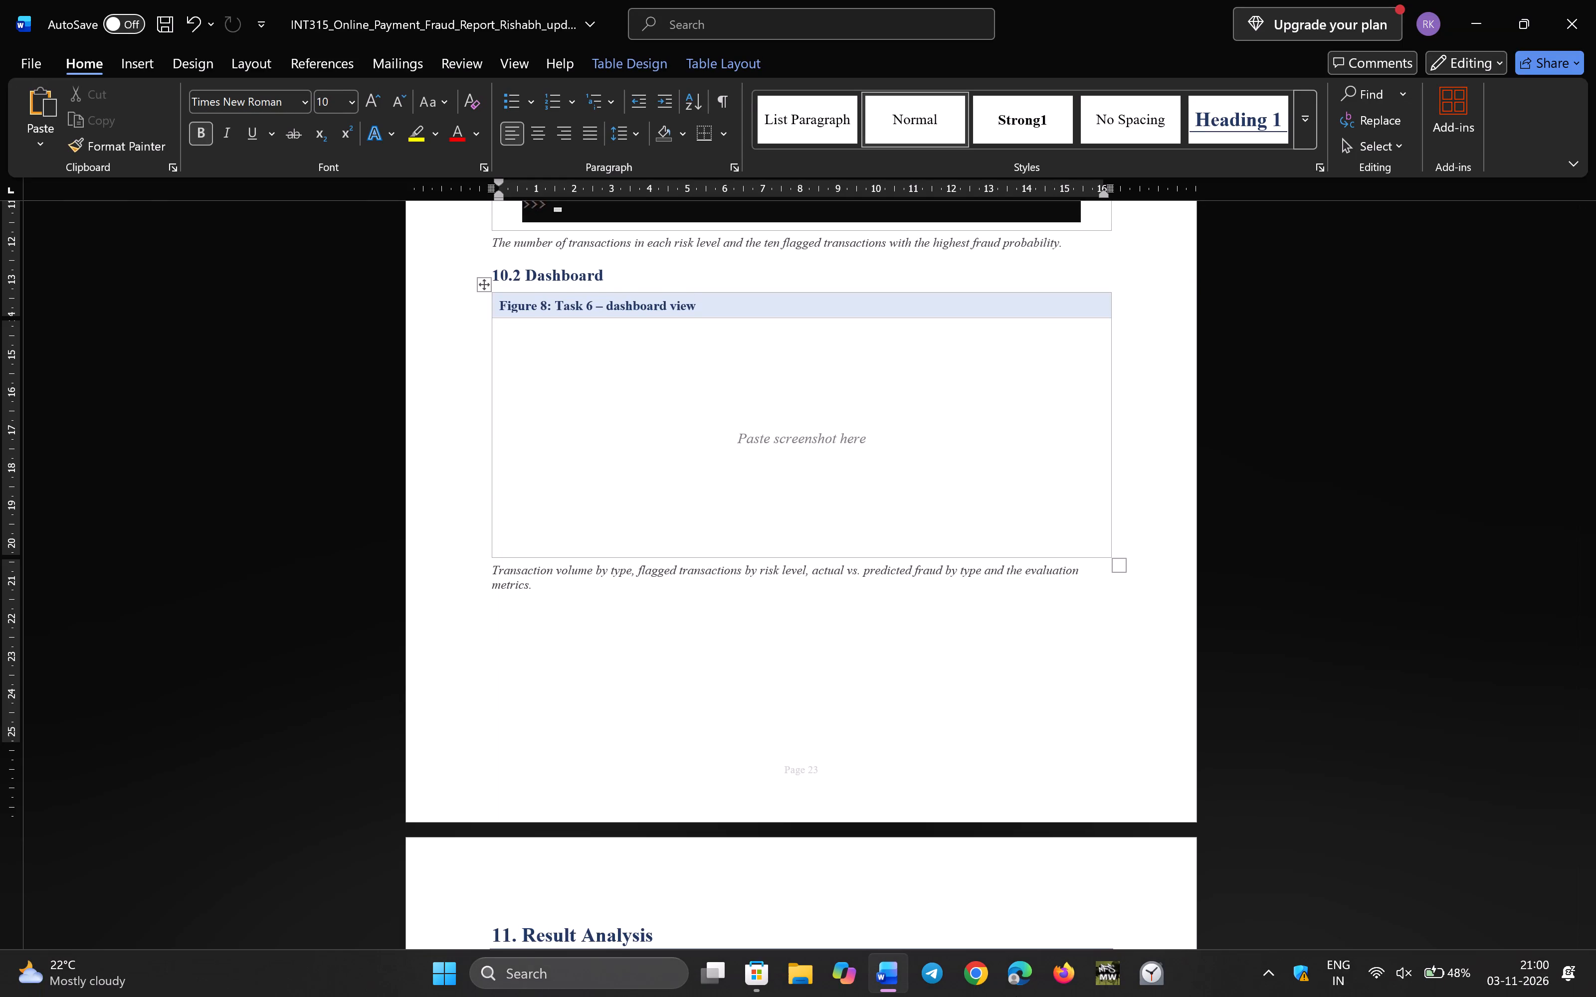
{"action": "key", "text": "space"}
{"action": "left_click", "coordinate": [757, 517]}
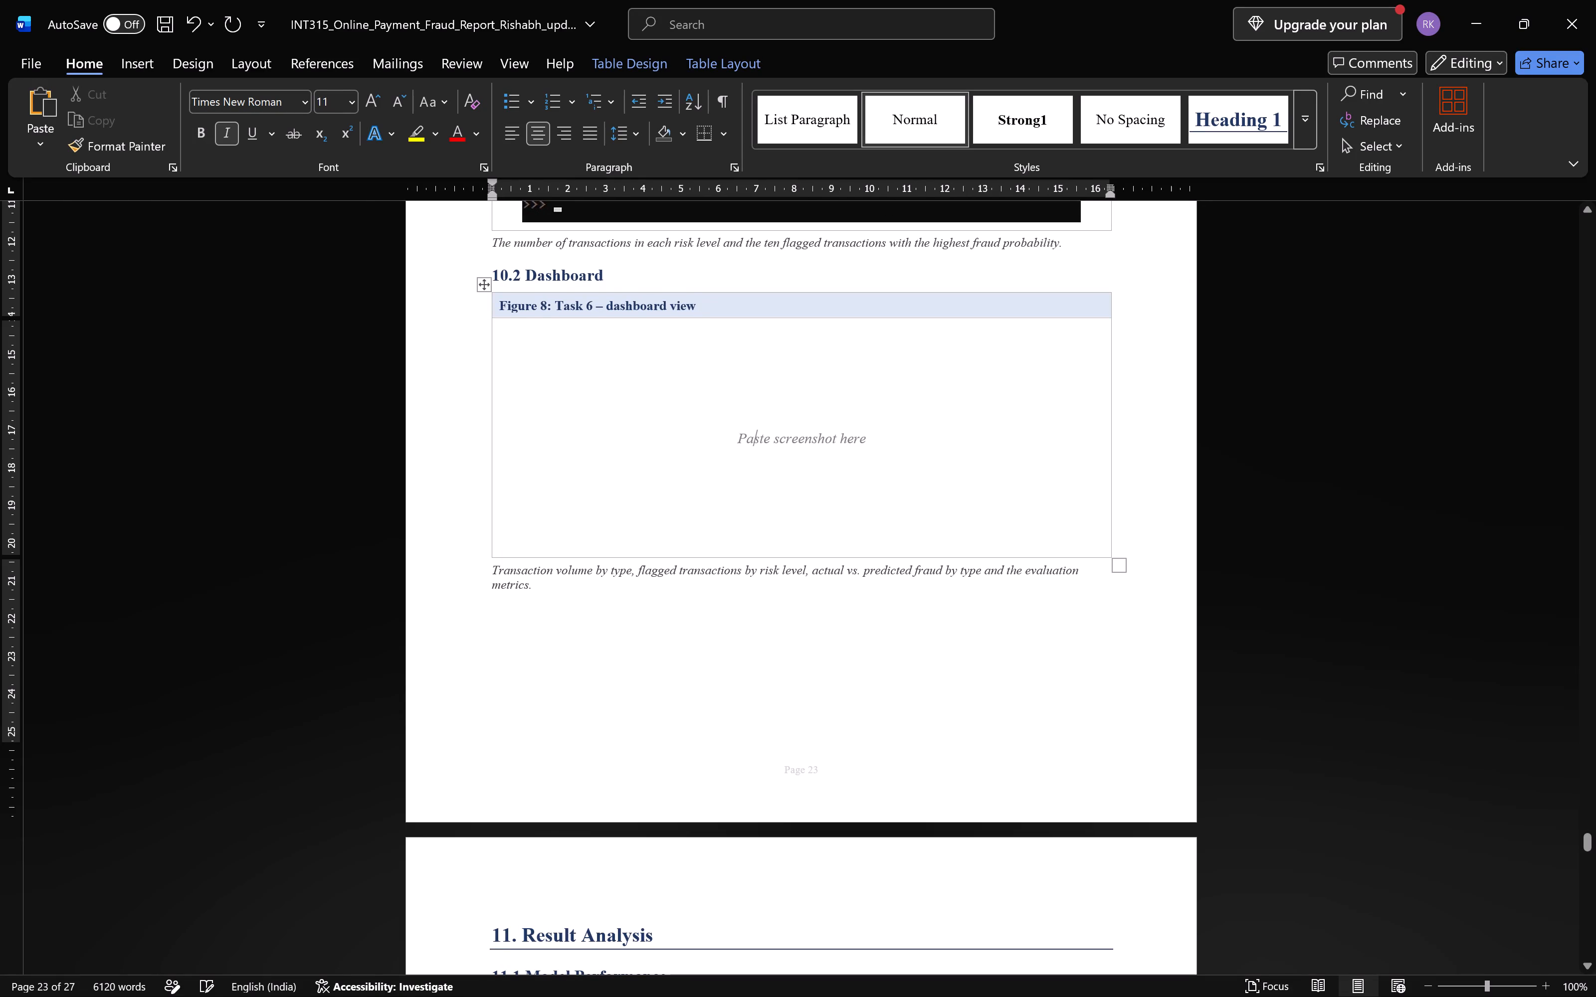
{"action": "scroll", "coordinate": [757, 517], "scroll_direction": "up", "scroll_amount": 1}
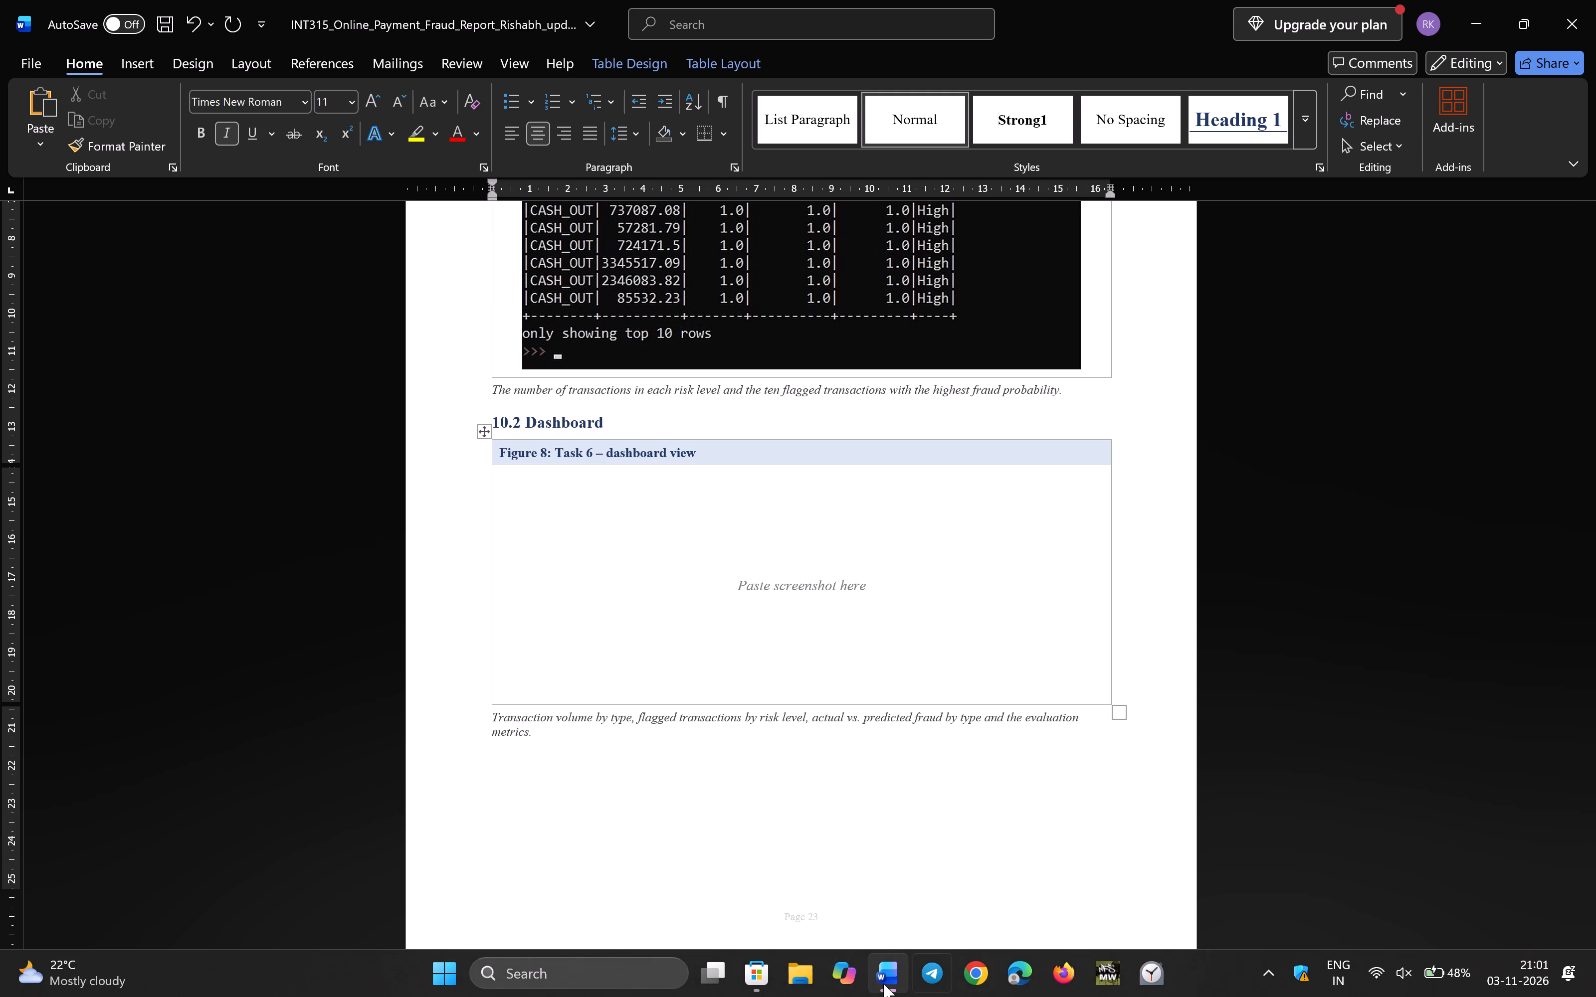
Switch from the Word report to WhatsApp using the recent Windows searches.
{"action": "left_click", "coordinate": [599, 974]}
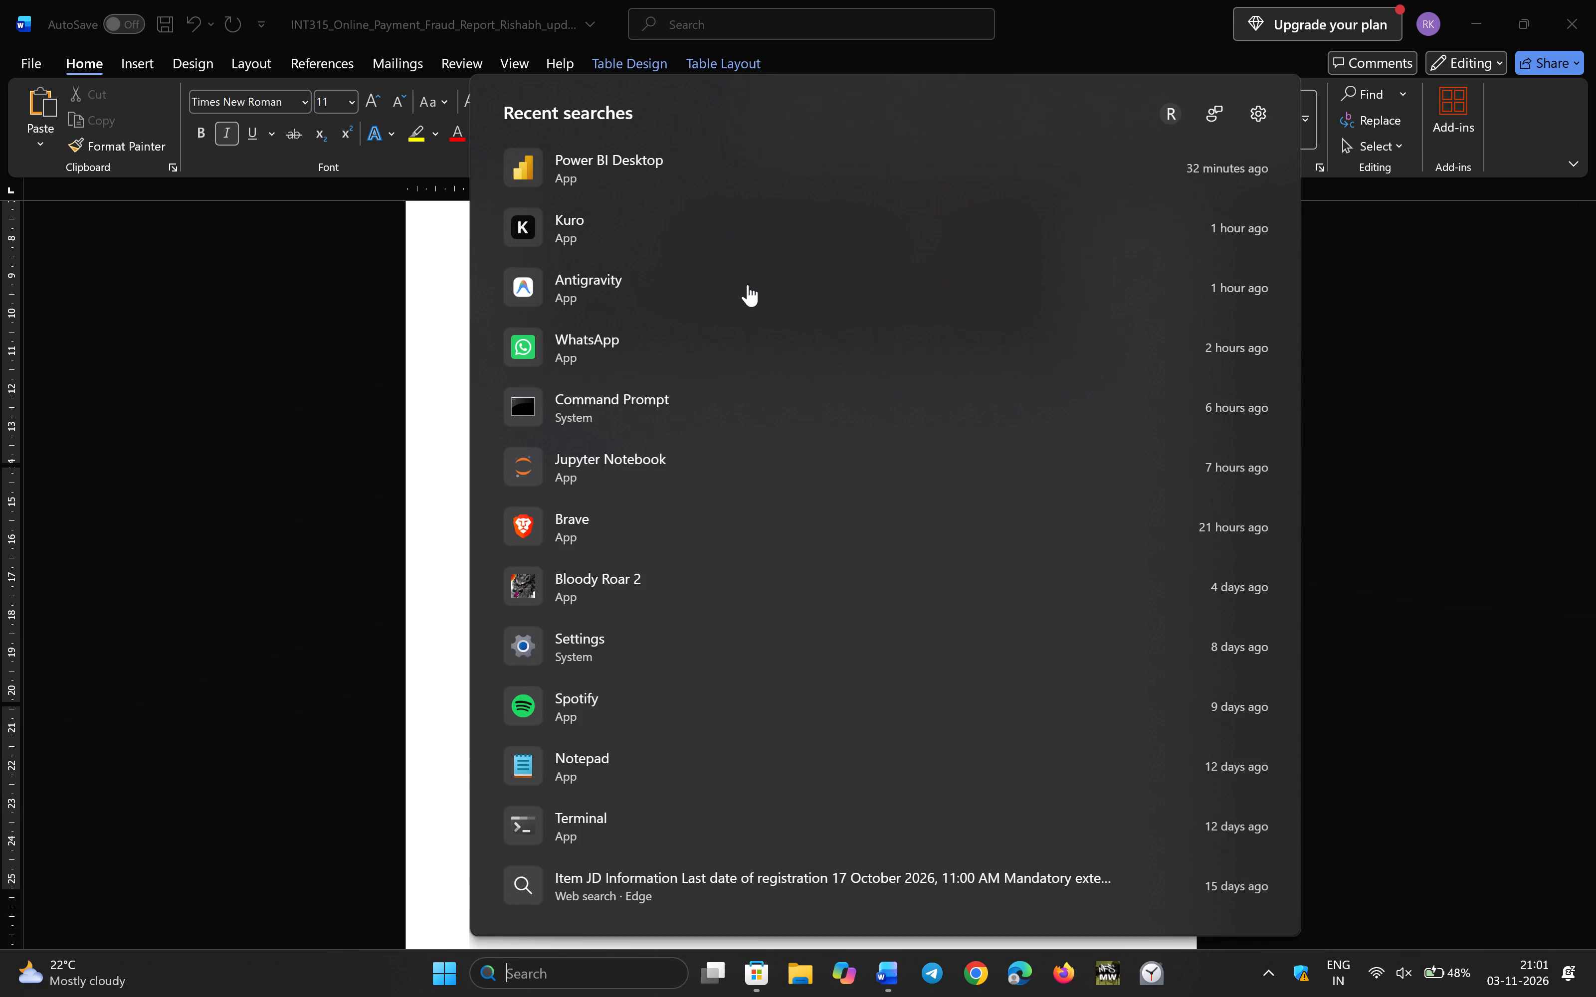
{"action": "left_click", "coordinate": [787, 352]}
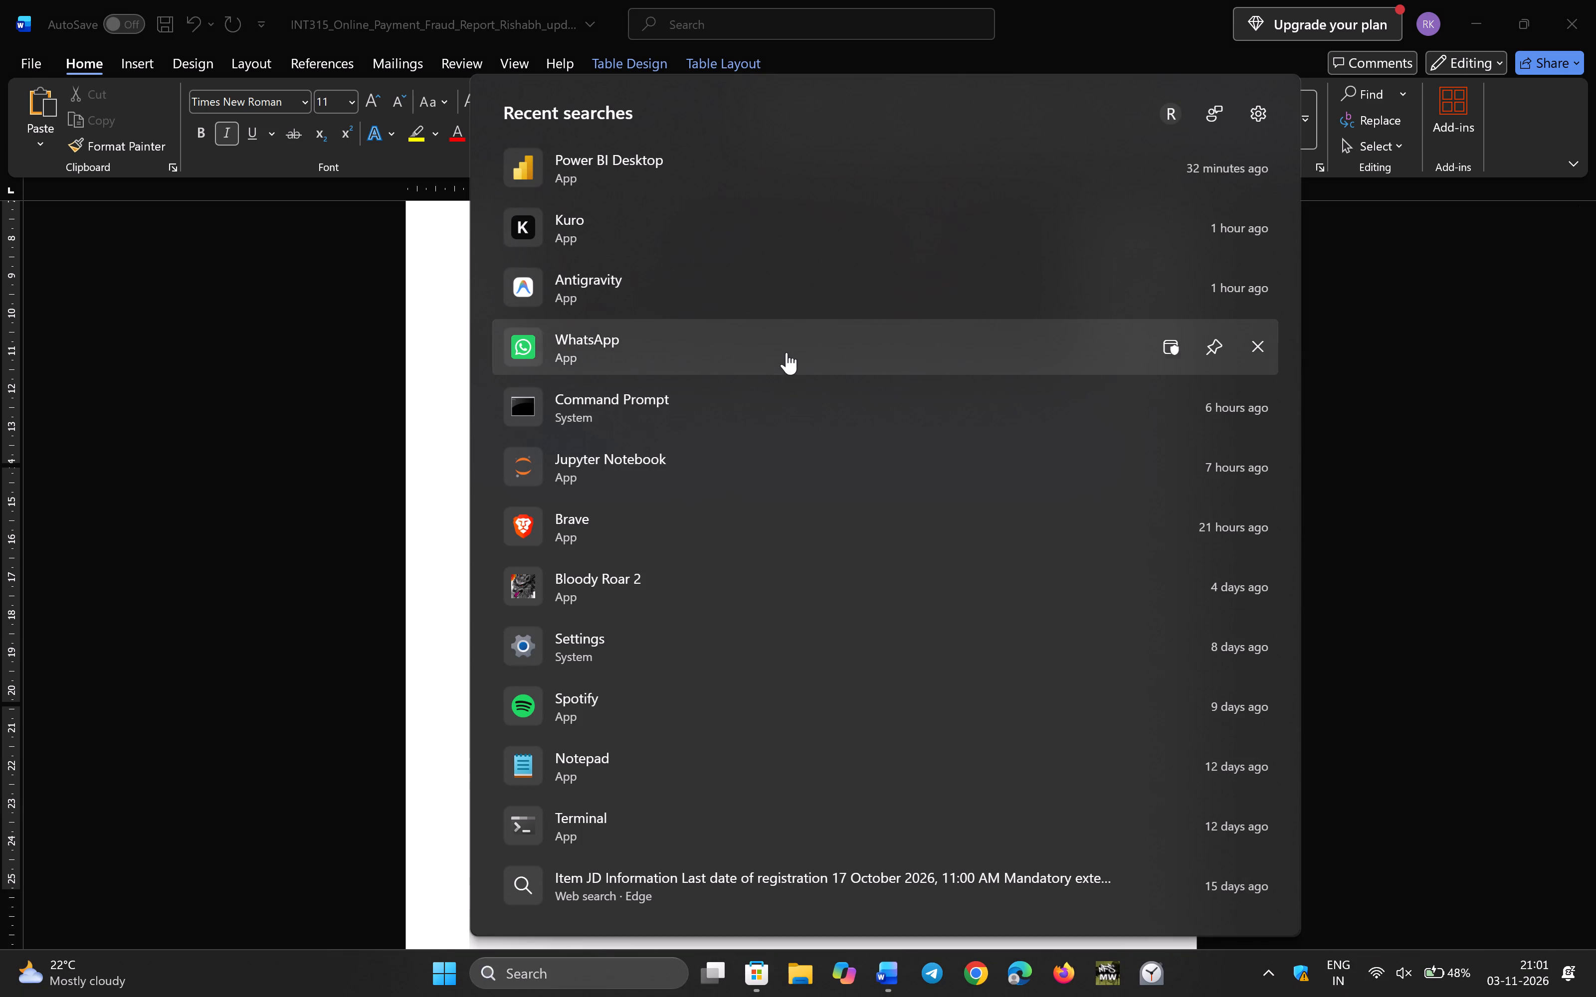
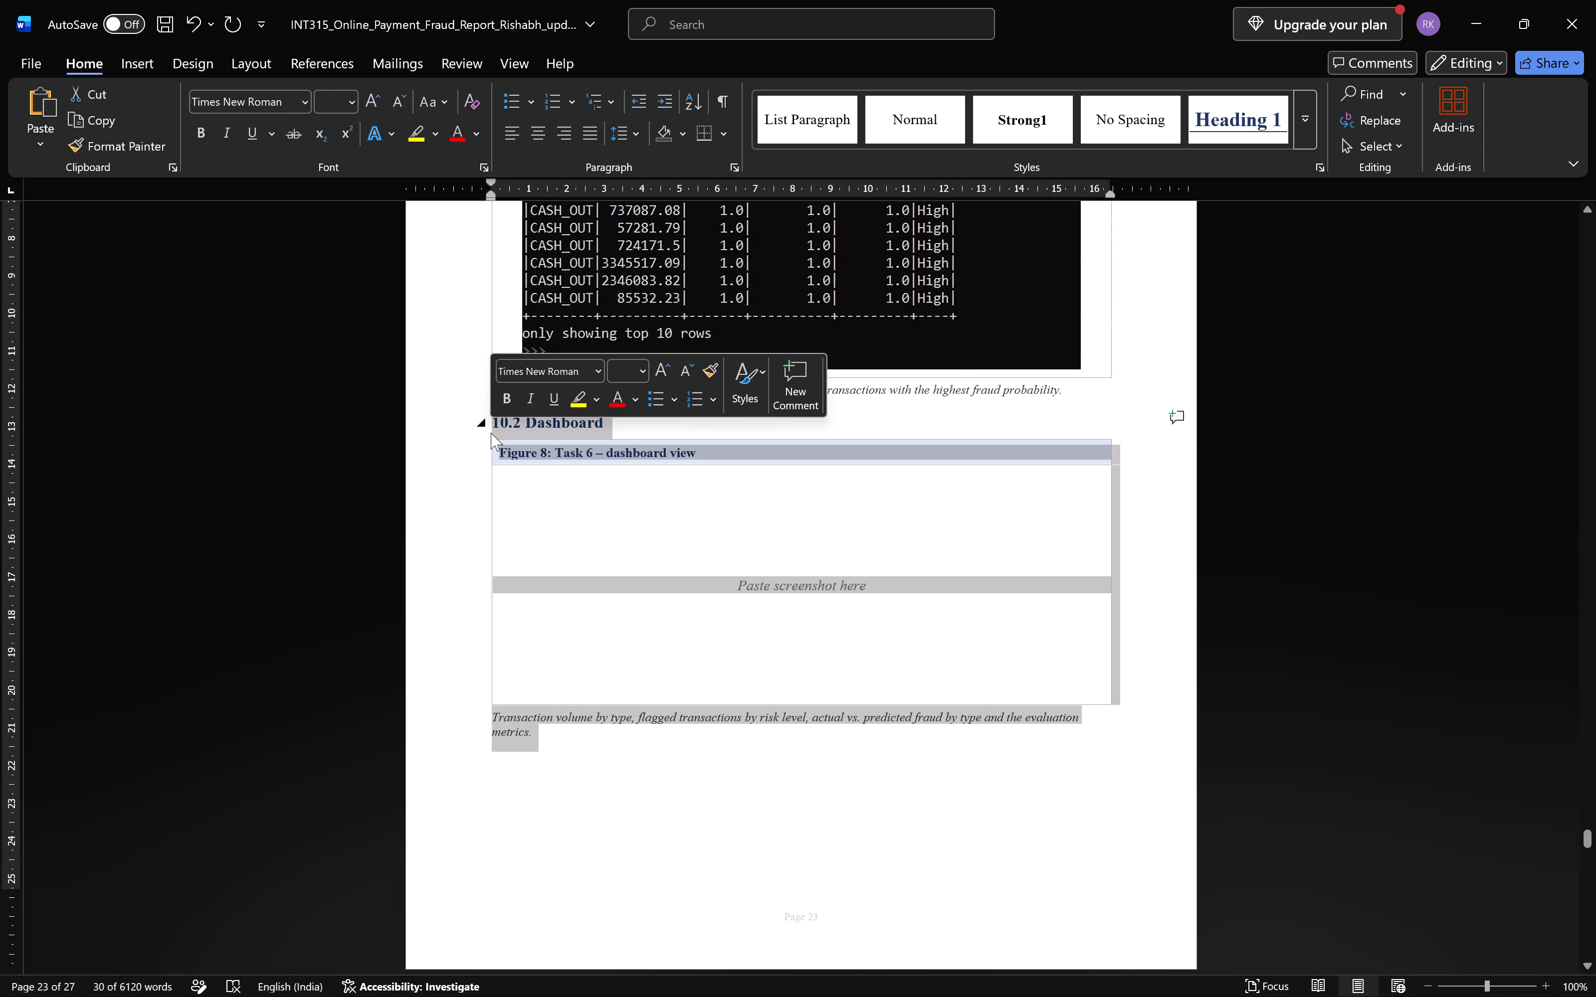
Delete the entire 10.2 Dashboard section, including its heading, the Figure 8 placeholder table and the caption.
{"action": "key", "text": "BackSpace"}
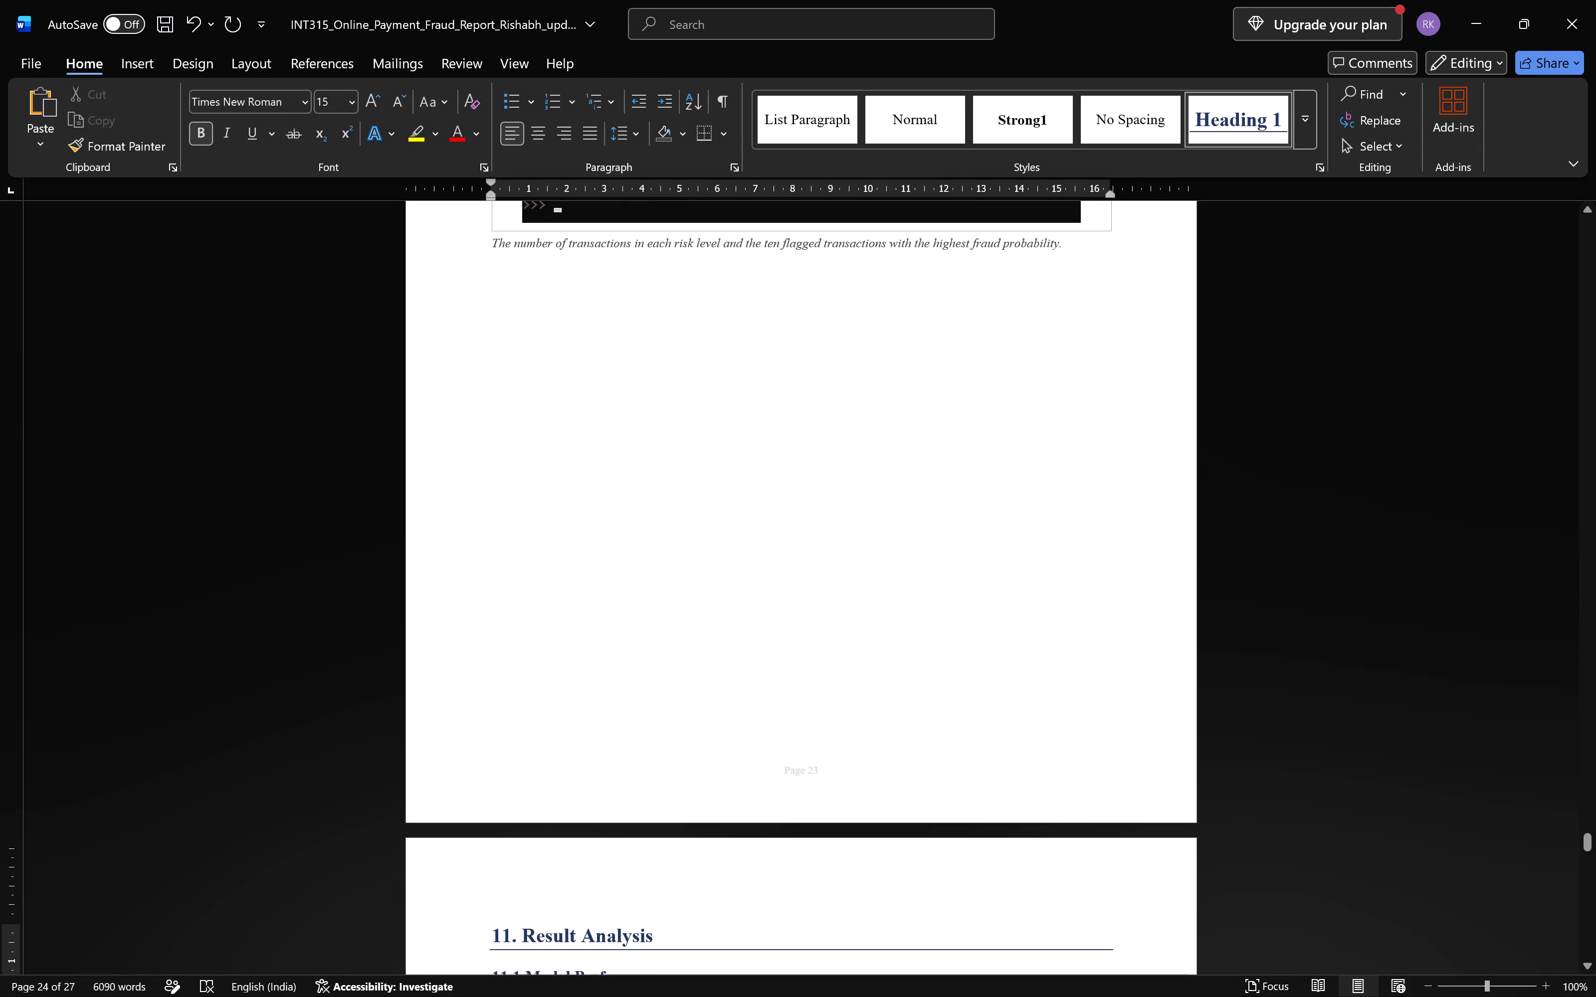
{"action": "scroll", "coordinate": [690, 348], "scroll_direction": "up", "scroll_amount": 1}
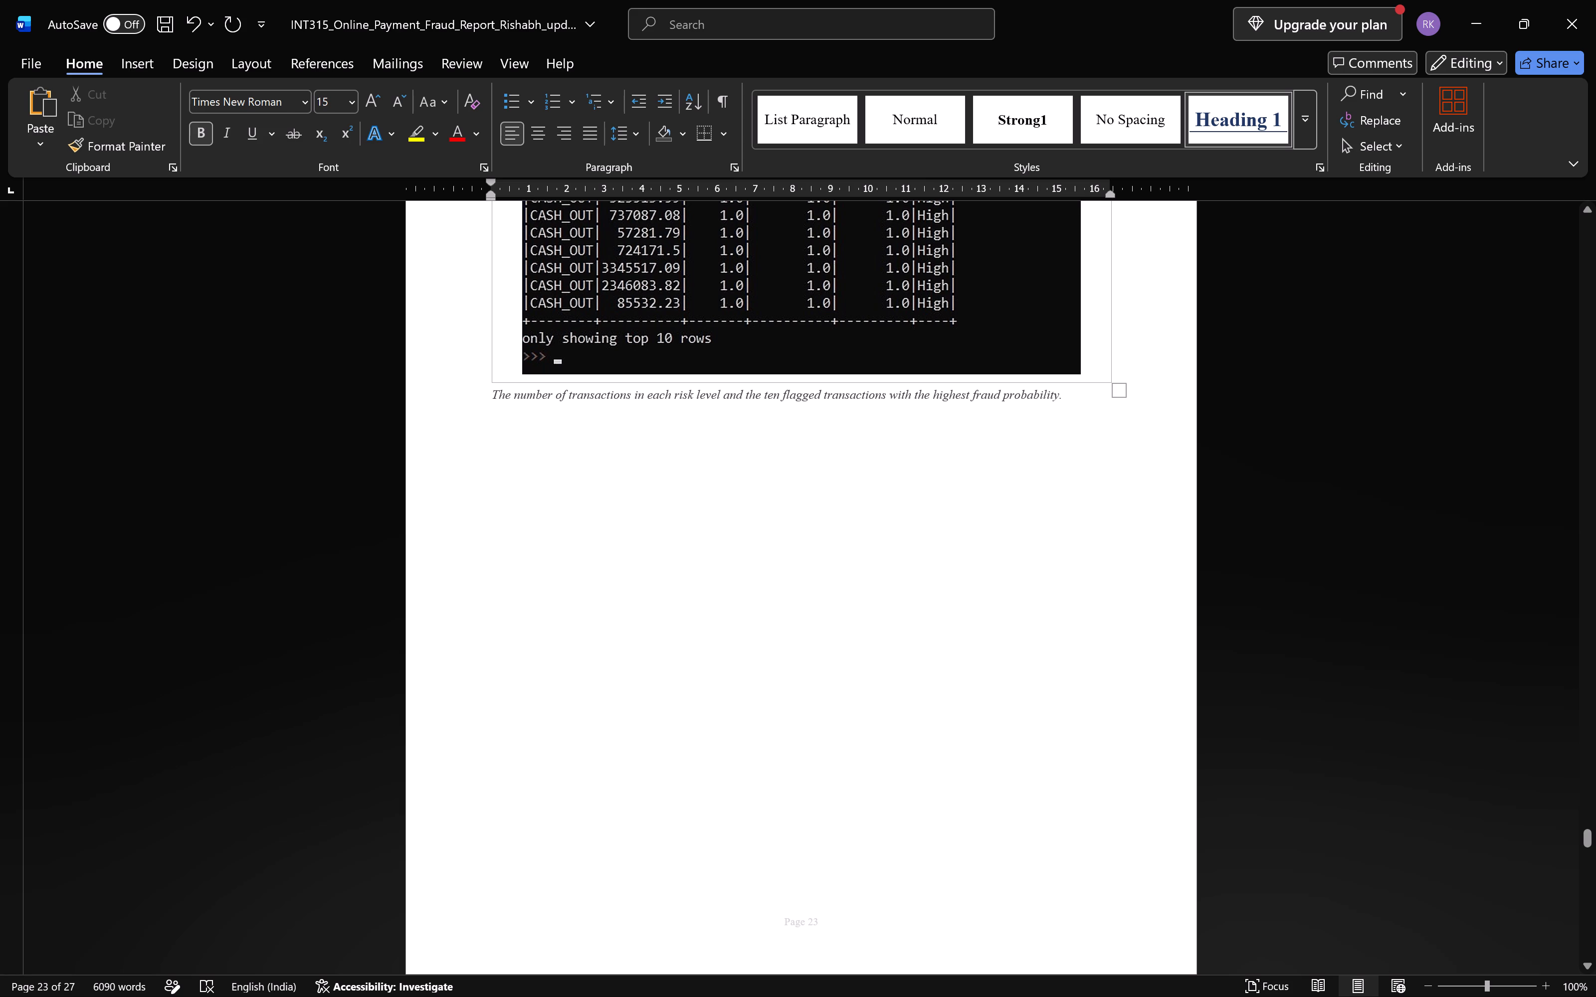
{"action": "key", "text": "ctrl+z"}
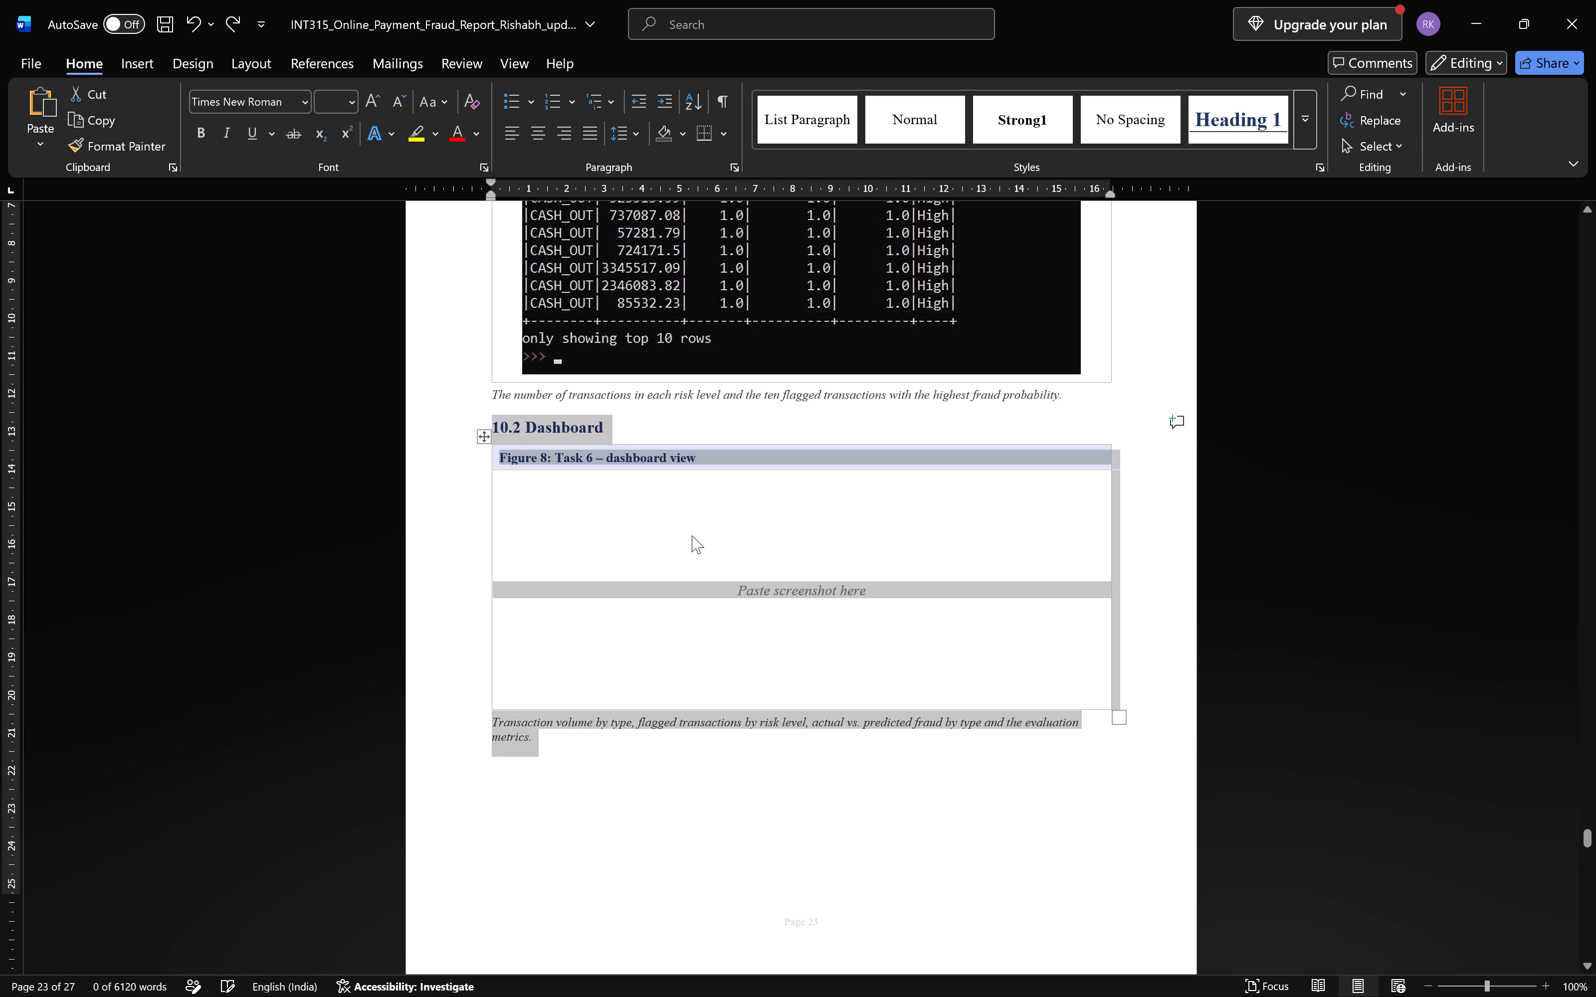
{"action": "key", "text": "ctrl+y"}
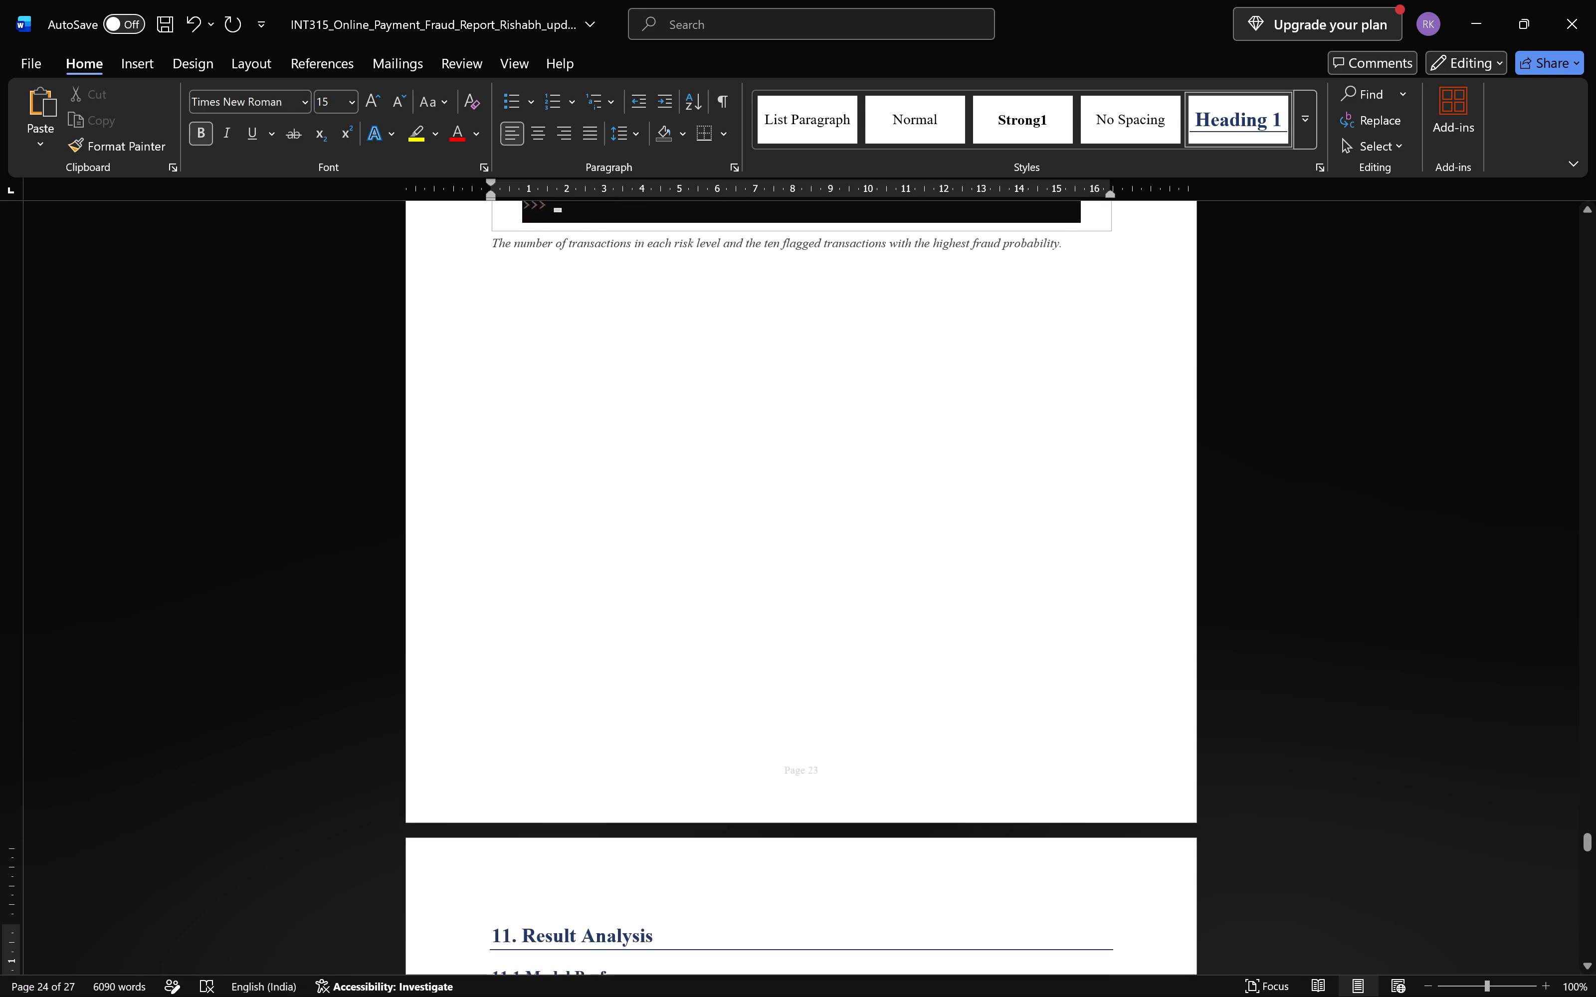
Enlarge the Task 5 code screenshot in Figure 7, making it taller and wider.
{"action": "scroll", "coordinate": [679, 631], "scroll_direction": "down", "scroll_amount": 3}
{"action": "scroll", "coordinate": [679, 631], "scroll_direction": "up", "scroll_amount": 7}
{"action": "scroll", "coordinate": [679, 631], "scroll_direction": "down", "scroll_amount": 1}
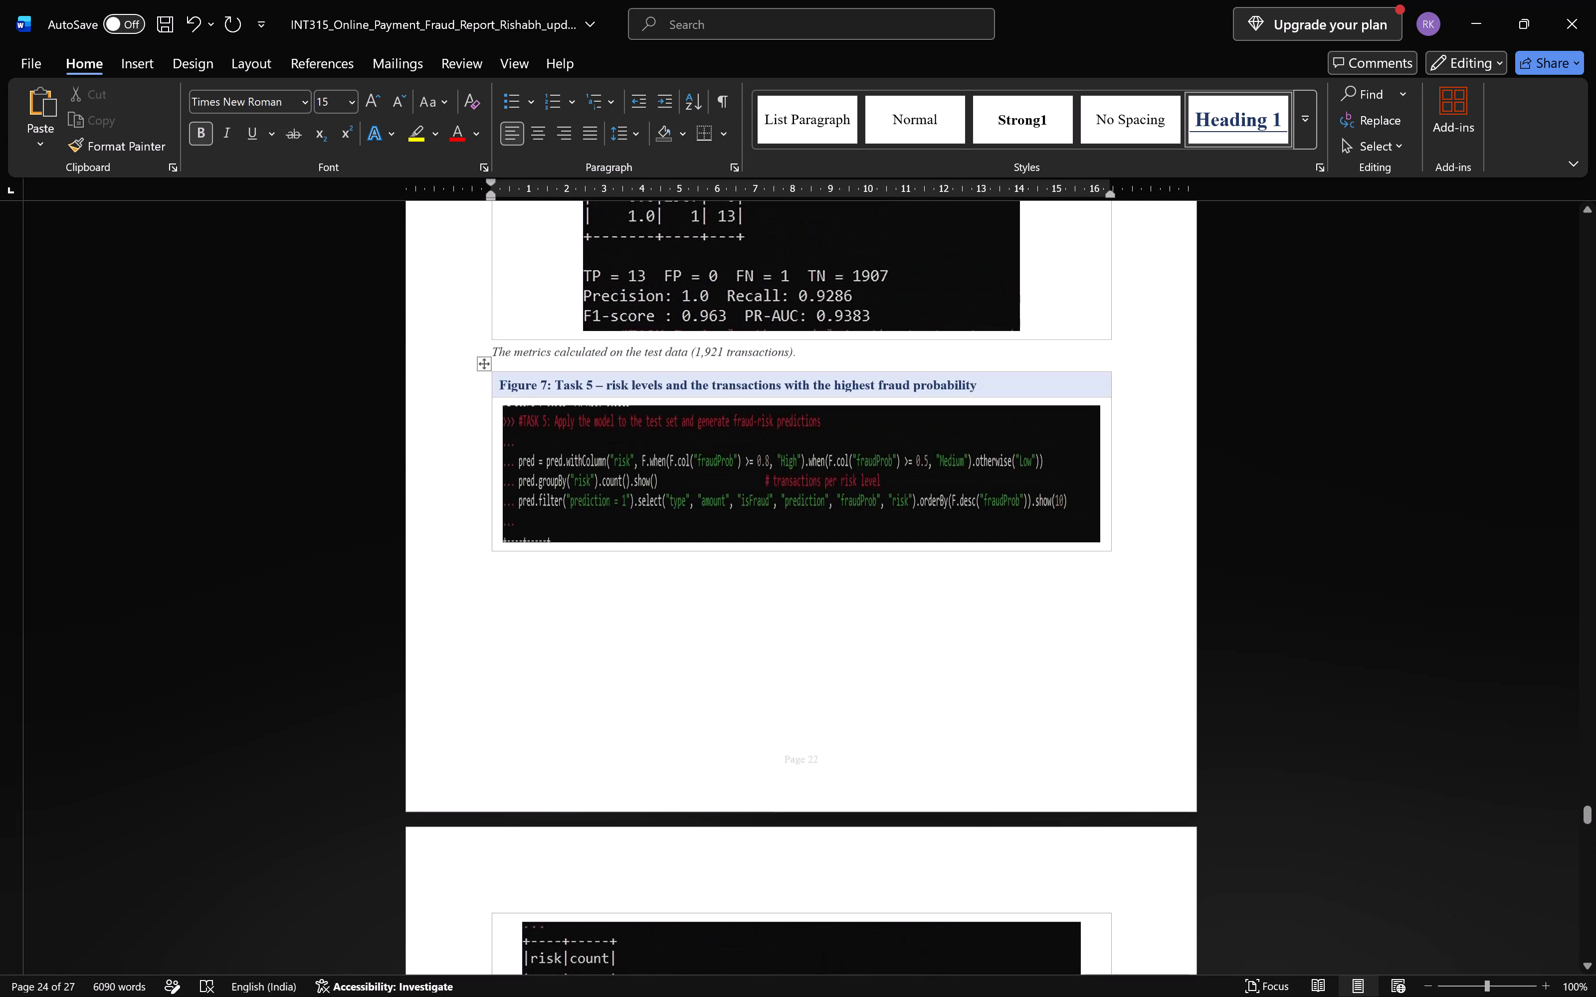
{"action": "scroll", "coordinate": [679, 631], "scroll_direction": "down", "scroll_amount": 1}
{"action": "scroll", "coordinate": [679, 631], "scroll_direction": "up", "scroll_amount": 5}
{"action": "scroll", "coordinate": [679, 631], "scroll_direction": "down", "scroll_amount": 1}
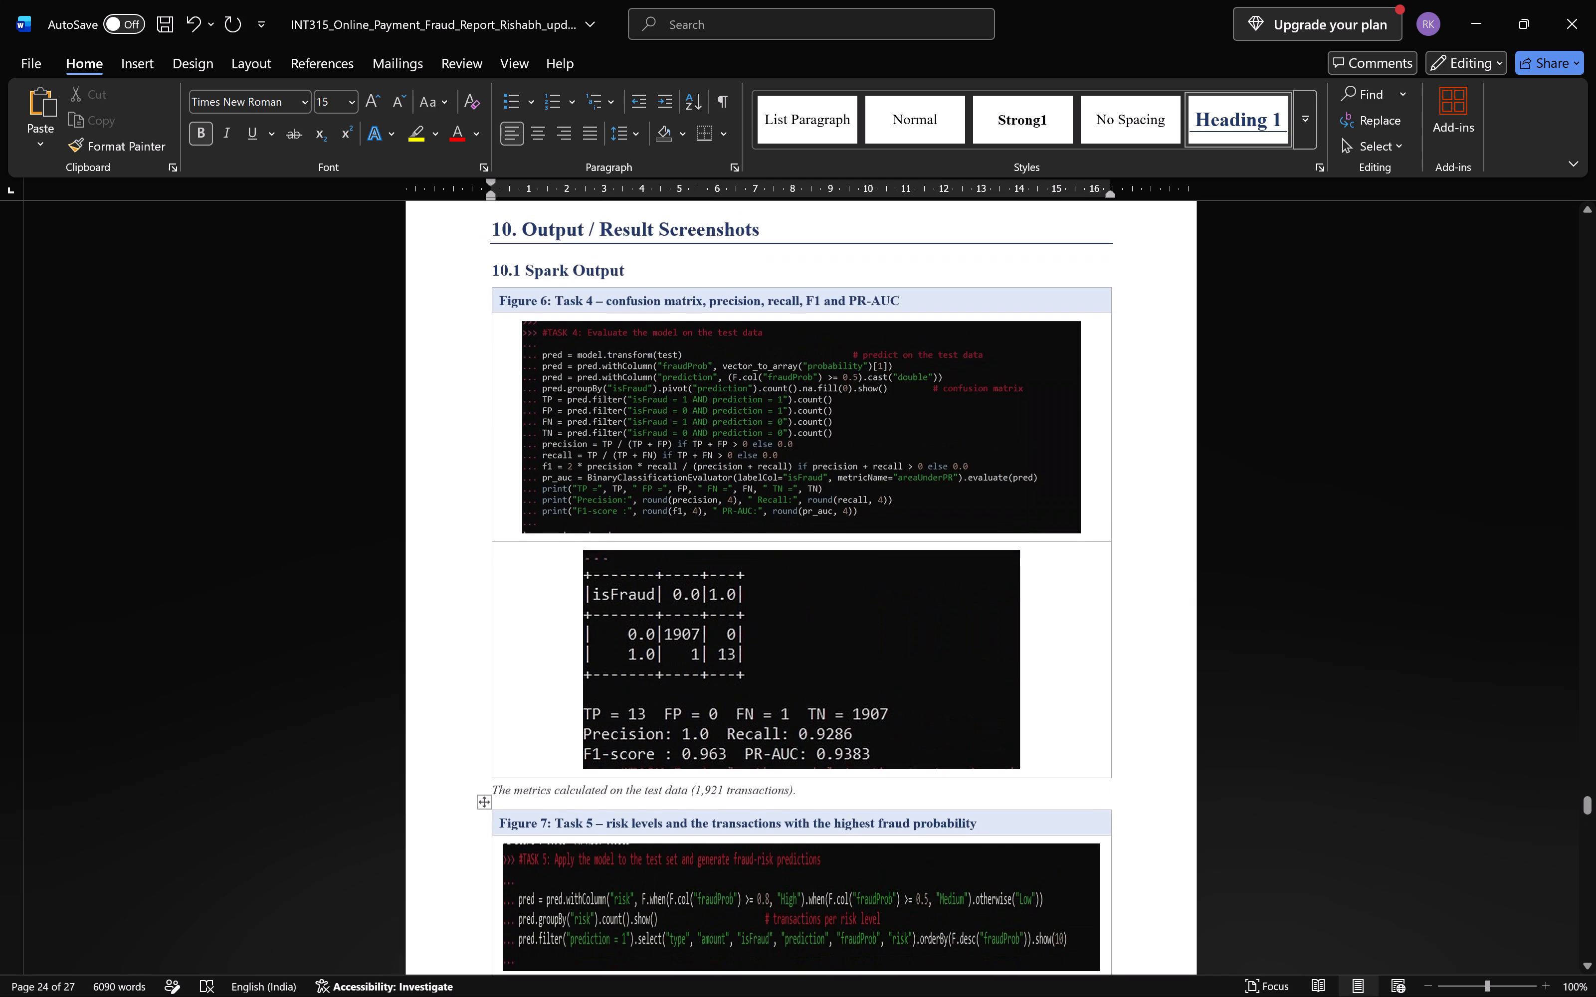
{"action": "scroll", "coordinate": [679, 631], "scroll_direction": "down", "scroll_amount": 1}
{"action": "left_click", "coordinate": [892, 624]}
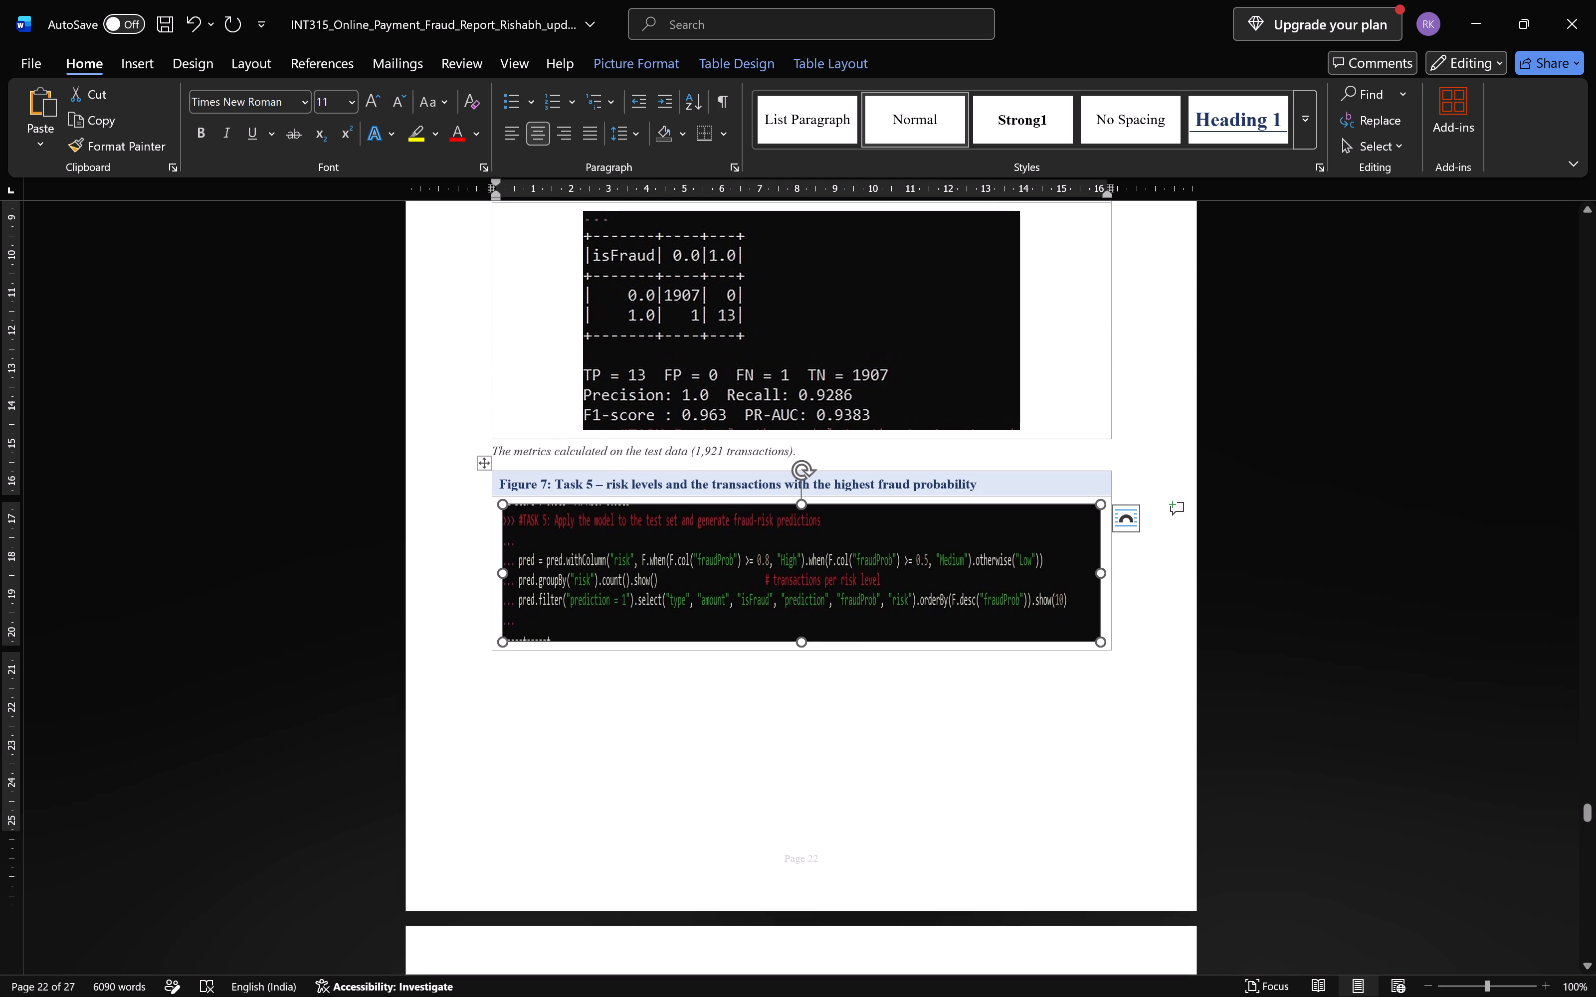
{"action": "left_click_drag", "start_coordinate": [803, 642], "coordinate": [803, 689]}
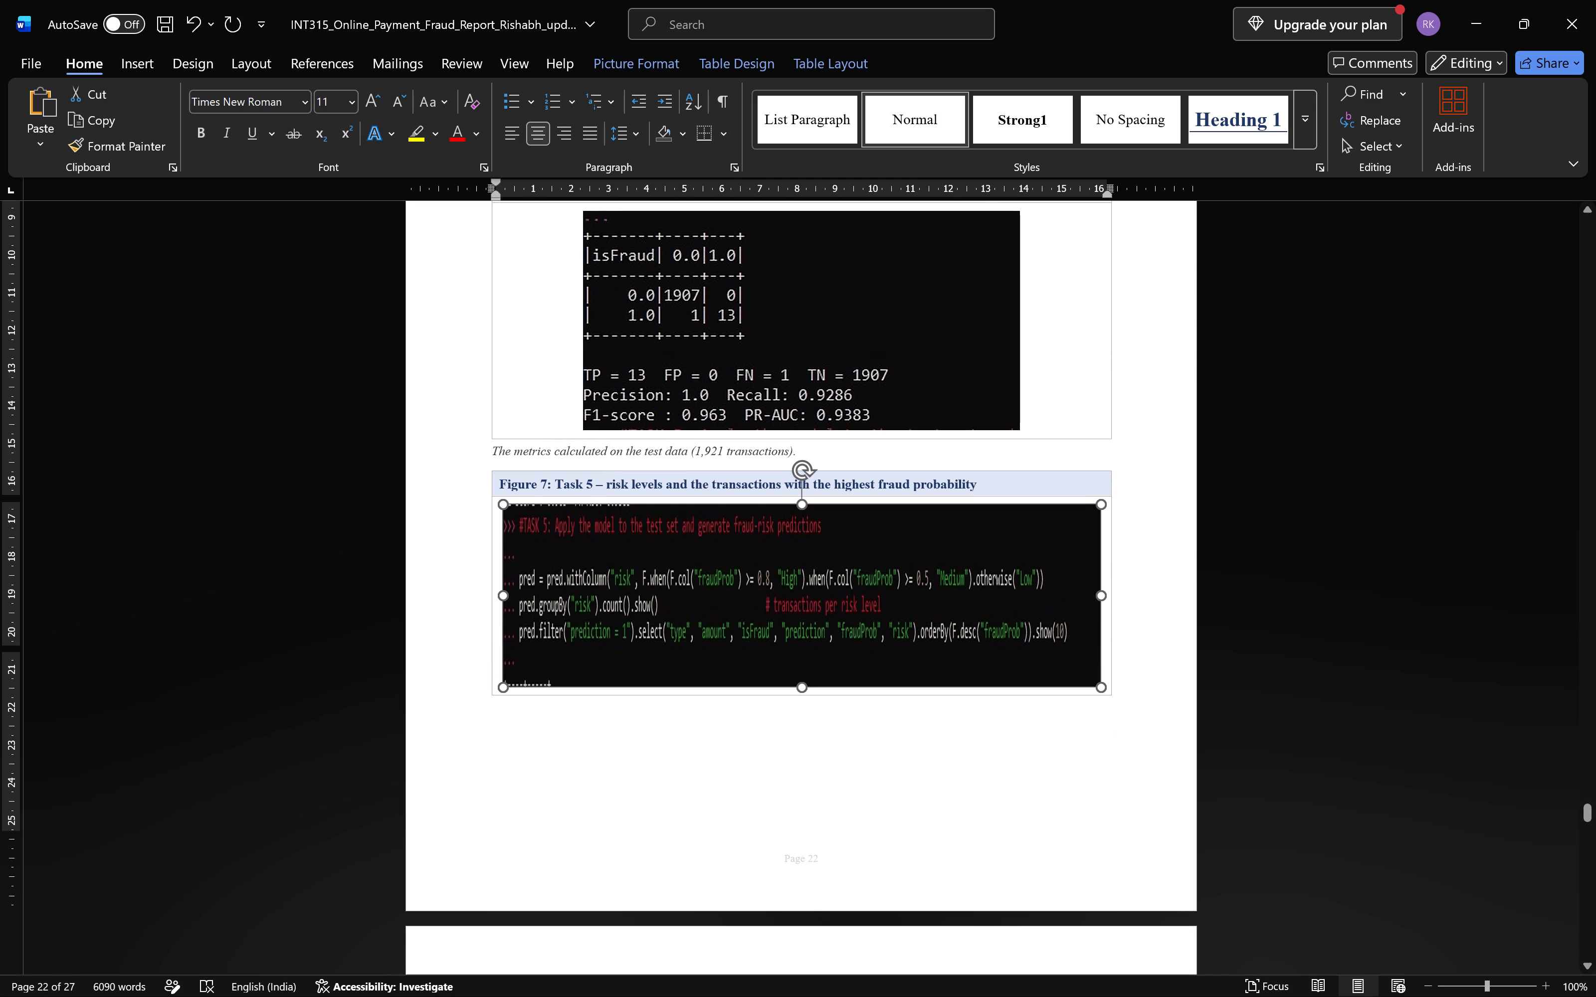
{"action": "left_click_drag", "start_coordinate": [803, 689], "coordinate": [803, 654]}
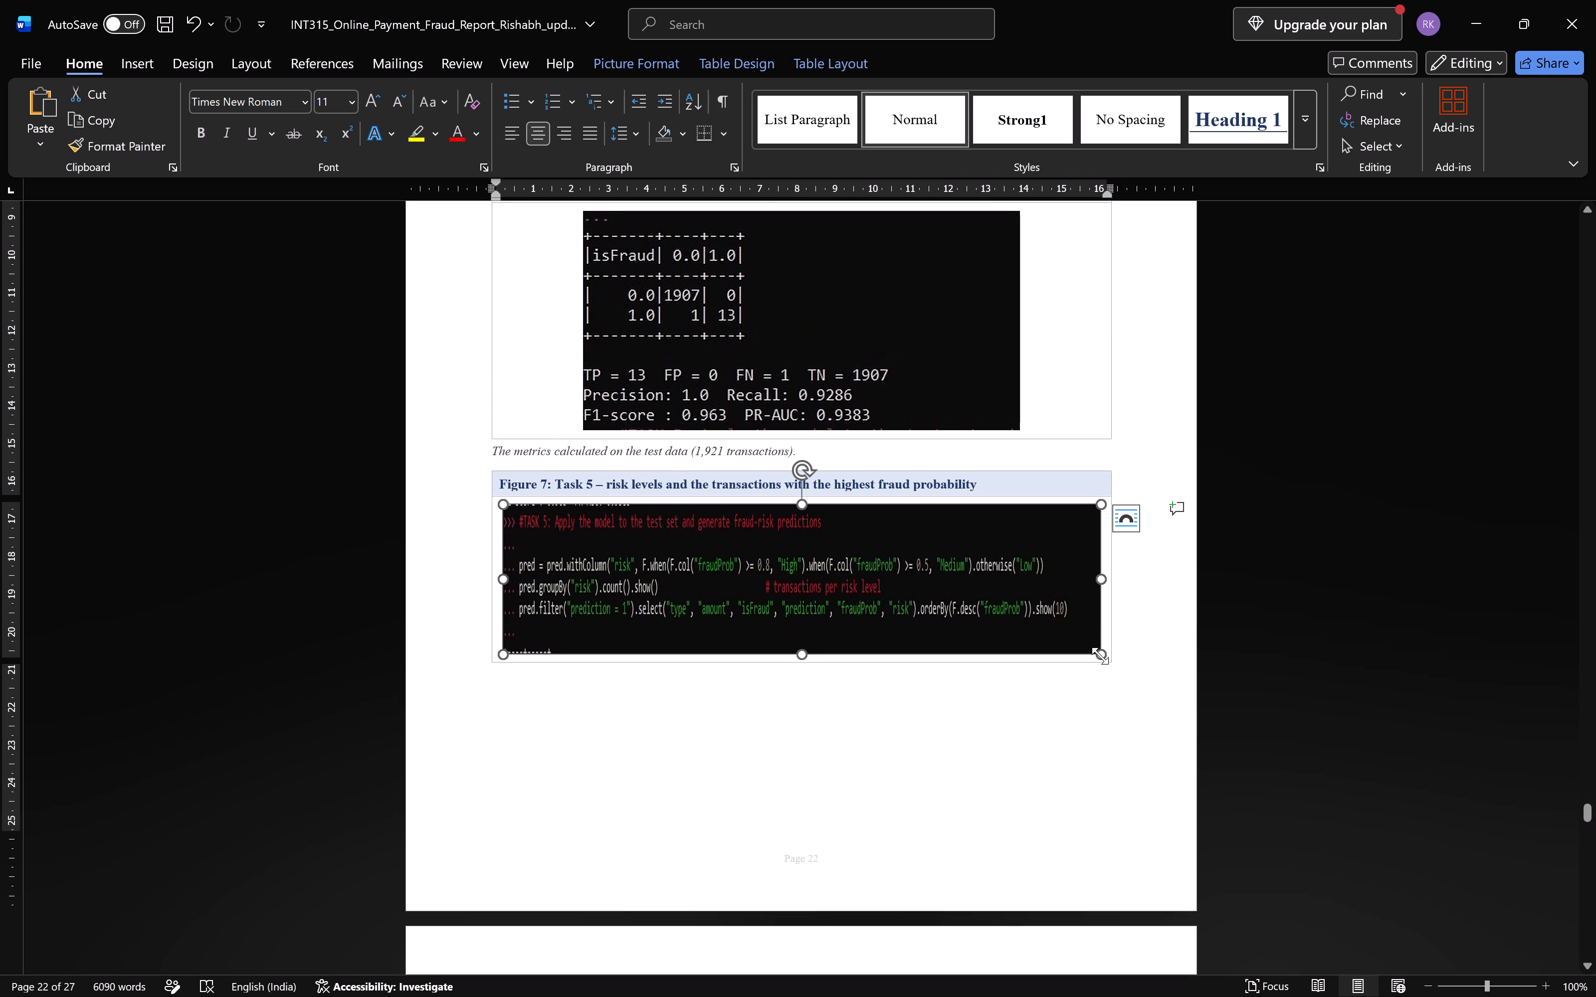
{"action": "left_click_drag", "start_coordinate": [1099, 656], "coordinate": [1094, 668]}
Enlarge the Task 4 code screenshot in Figure 6 proportionally so it nearly fills the table's width.
{"action": "scroll", "coordinate": [1027, 458], "scroll_direction": "up", "scroll_amount": 1}
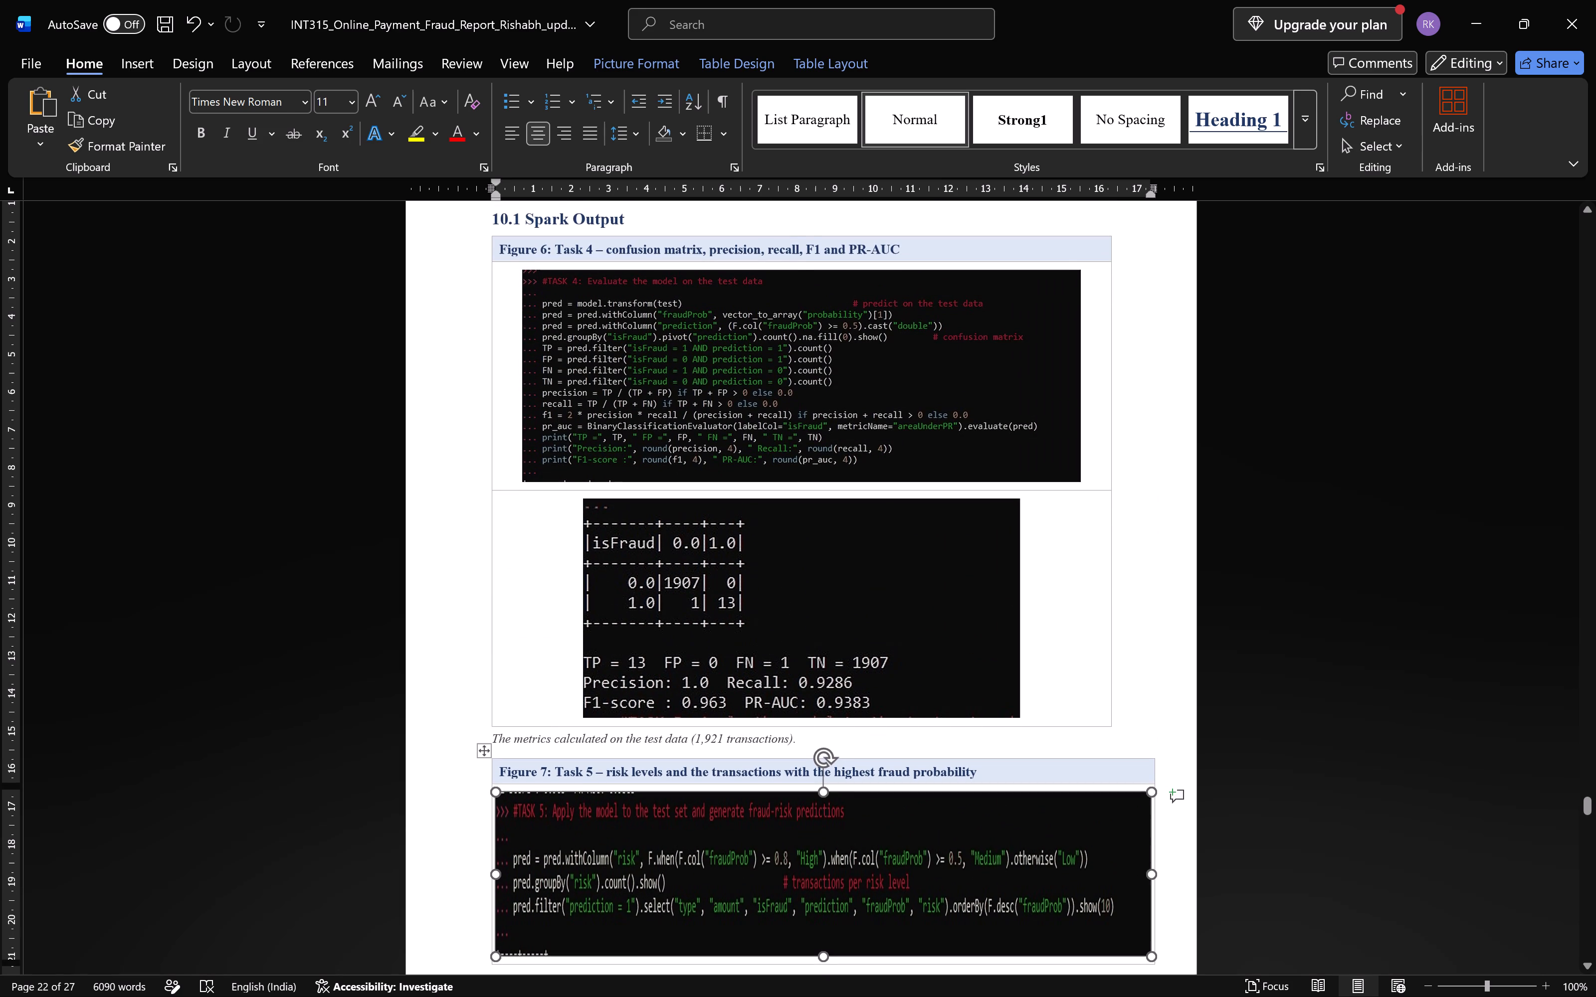
{"action": "left_click", "coordinate": [957, 362]}
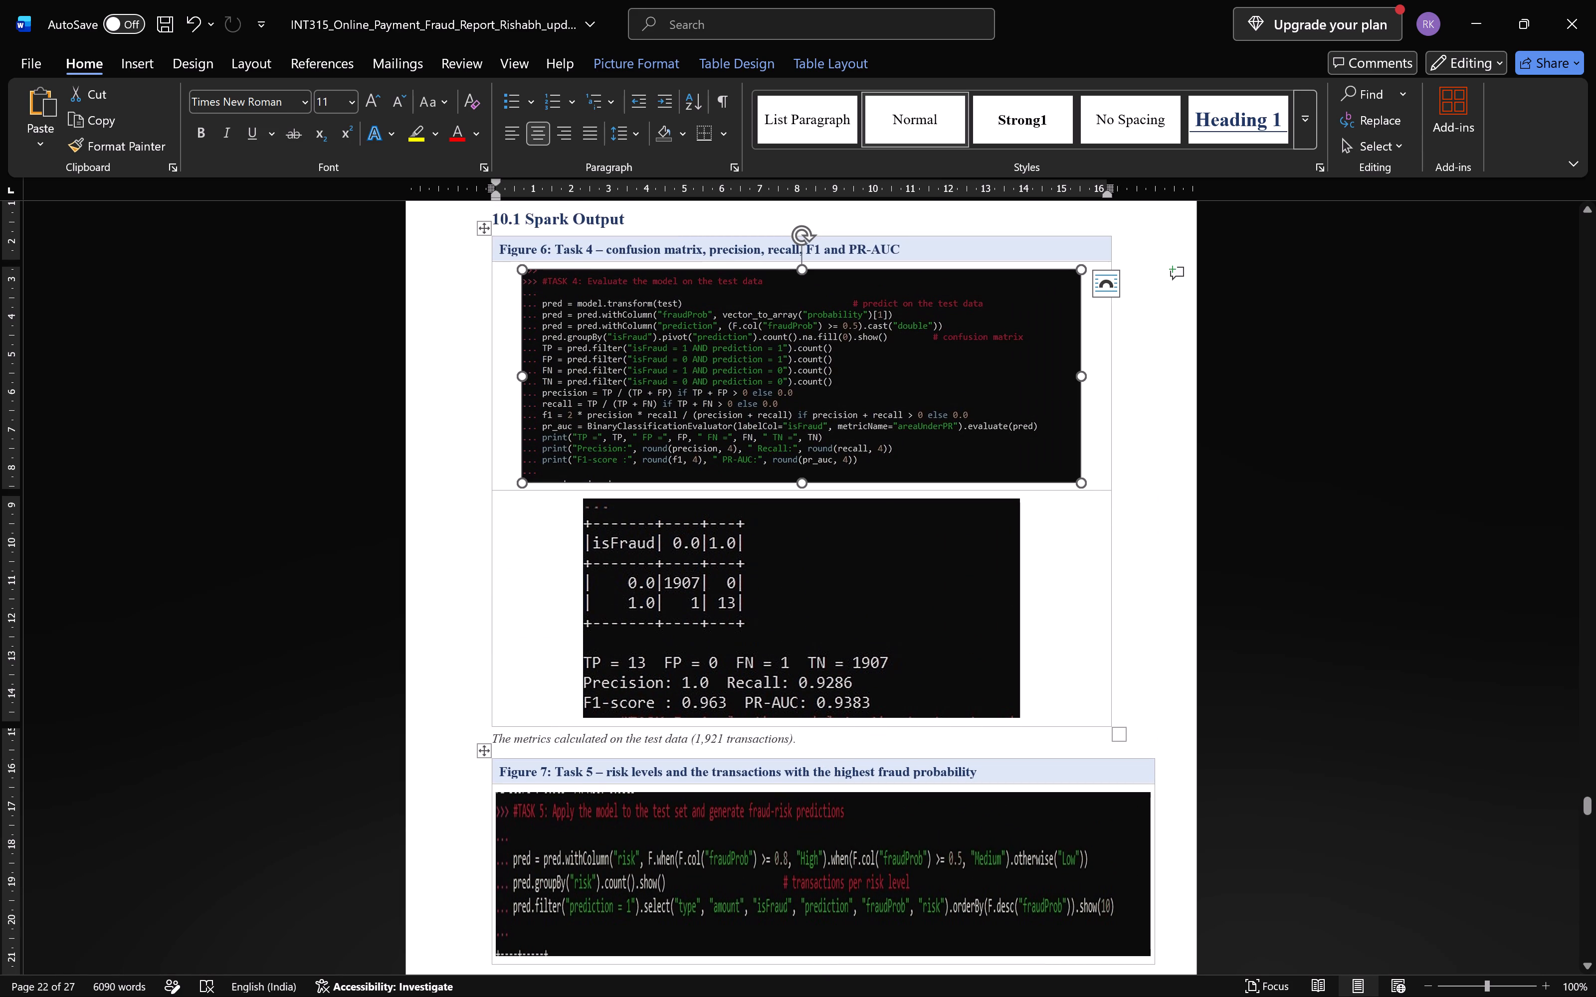
{"action": "left_click_drag", "start_coordinate": [1082, 478], "coordinate": [1082, 499]}
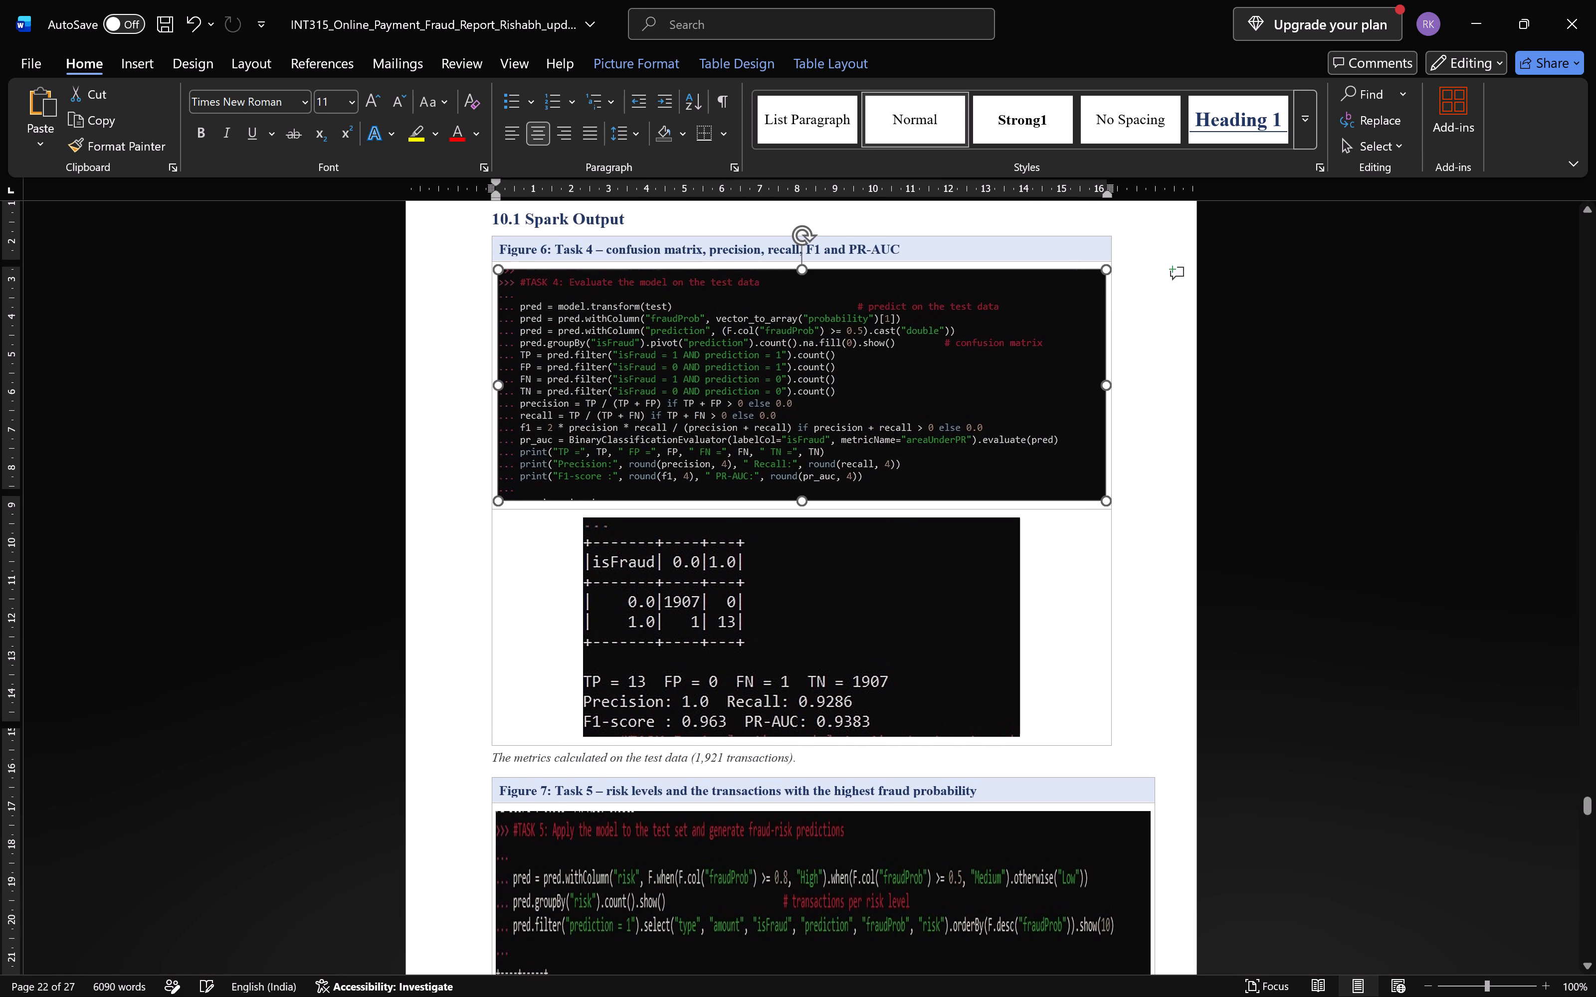
Review the layout of the Figure 6 and Figure 7 pages and the report sections before them.
{"action": "scroll", "coordinate": [1025, 569], "scroll_direction": "down", "scroll_amount": 2}
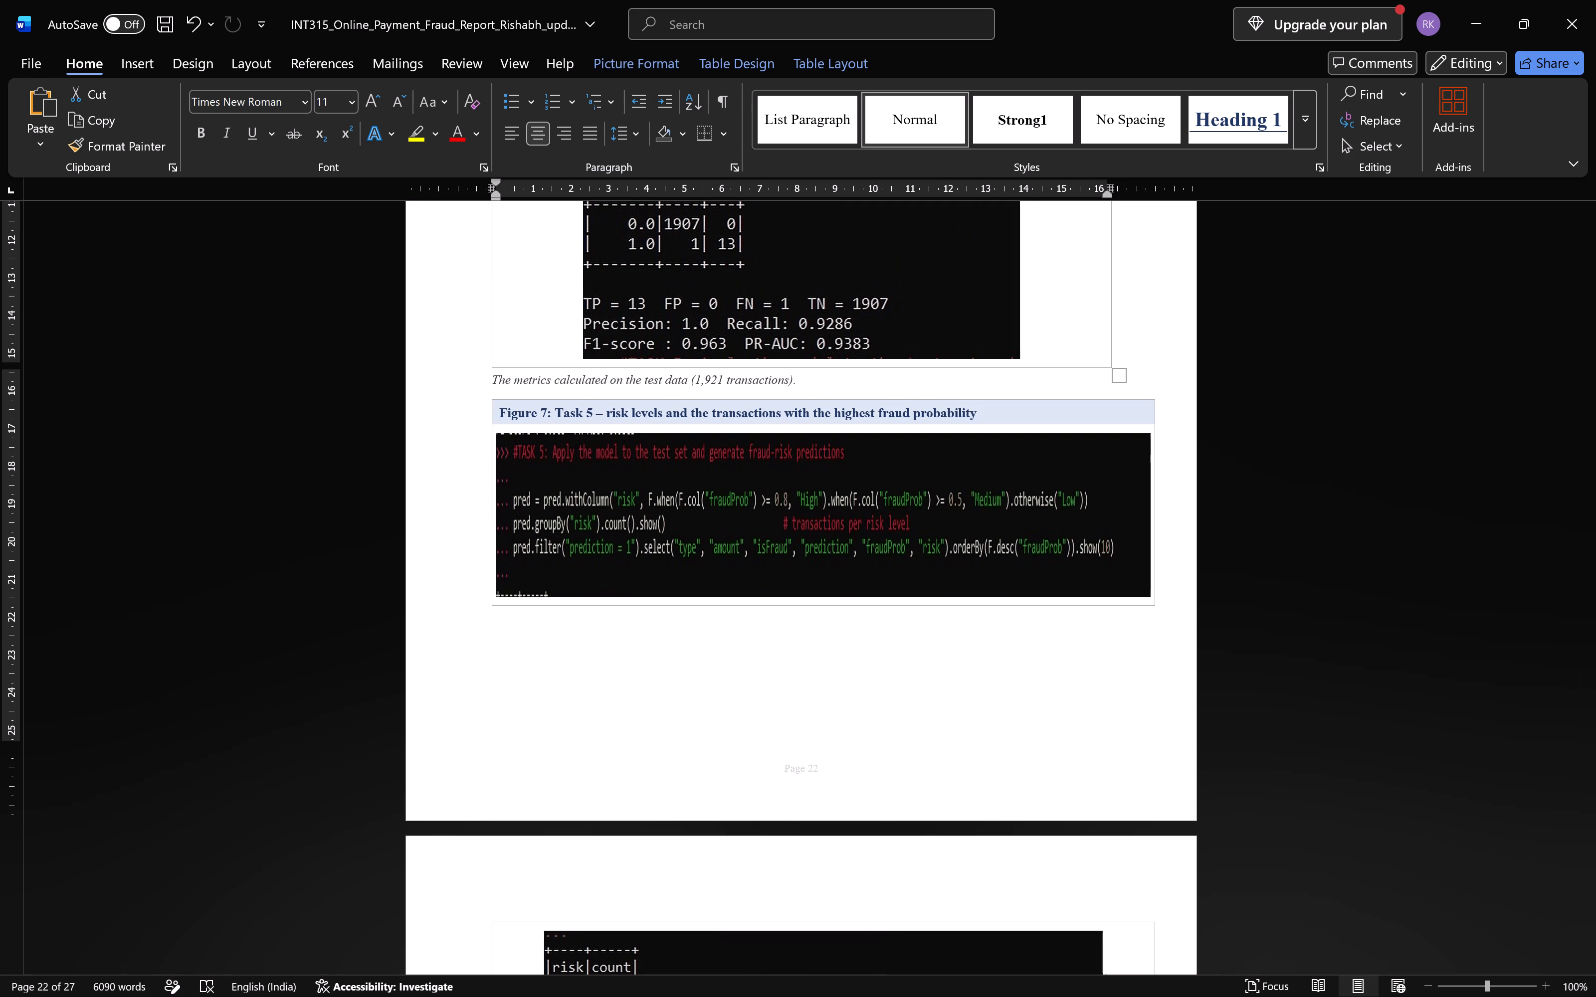
{"action": "scroll", "coordinate": [865, 629], "scroll_direction": "down", "scroll_amount": 1}
{"action": "scroll", "coordinate": [865, 629], "scroll_direction": "up", "scroll_amount": 1}
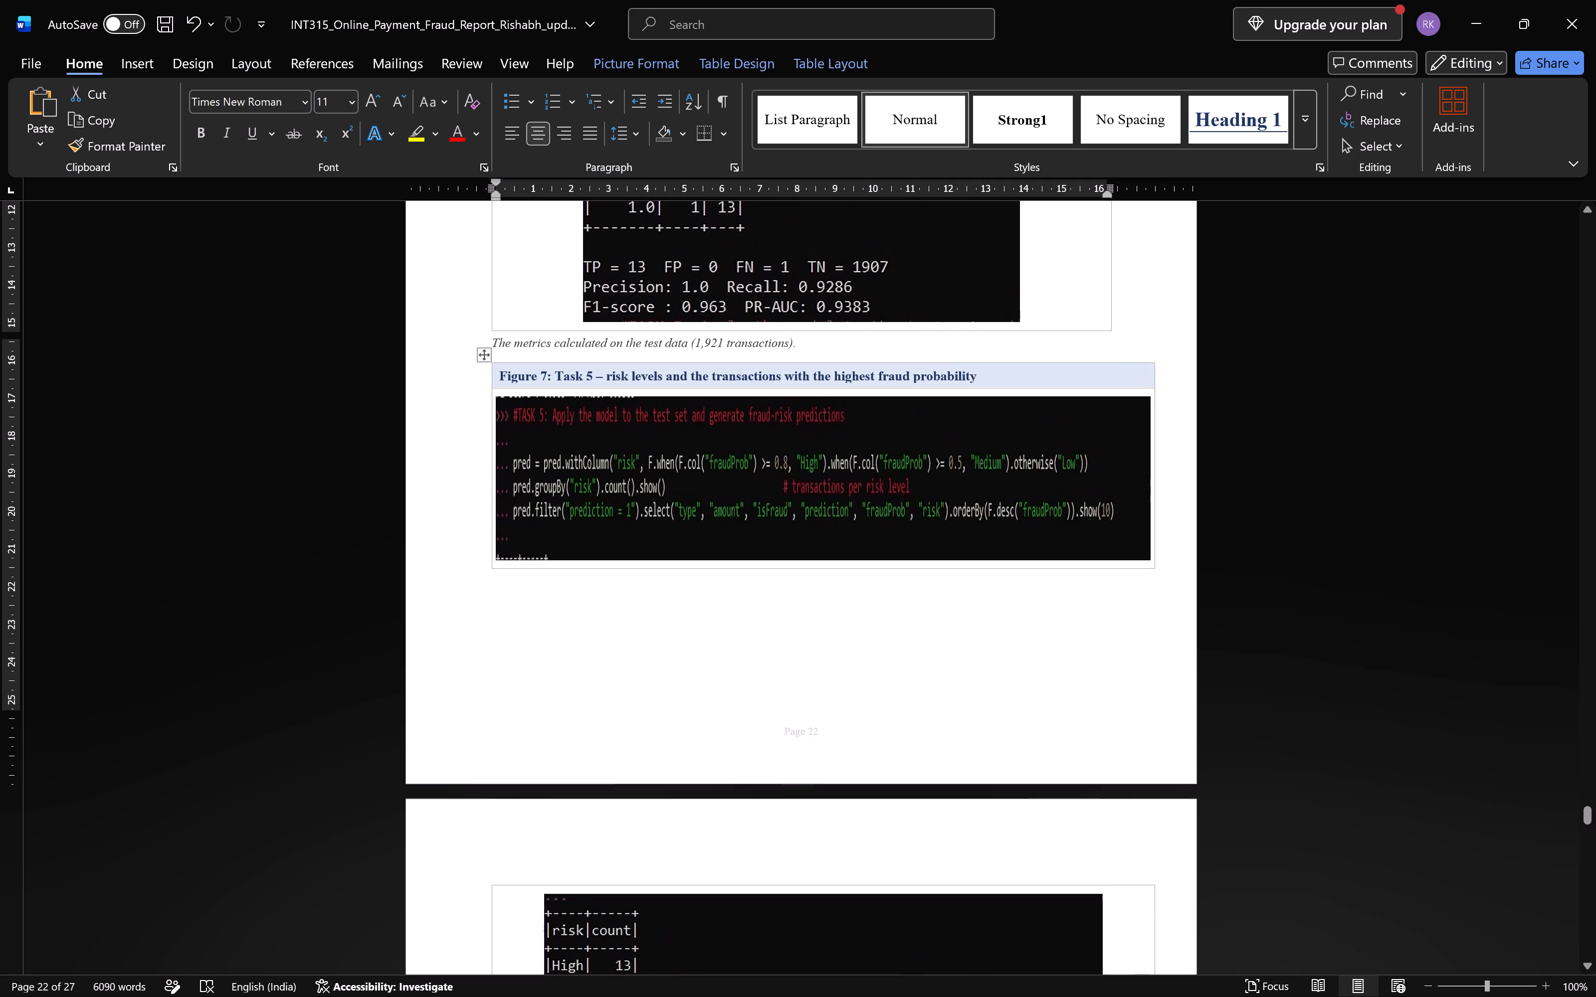
{"action": "scroll", "coordinate": [836, 511], "scroll_direction": "up", "scroll_amount": 3}
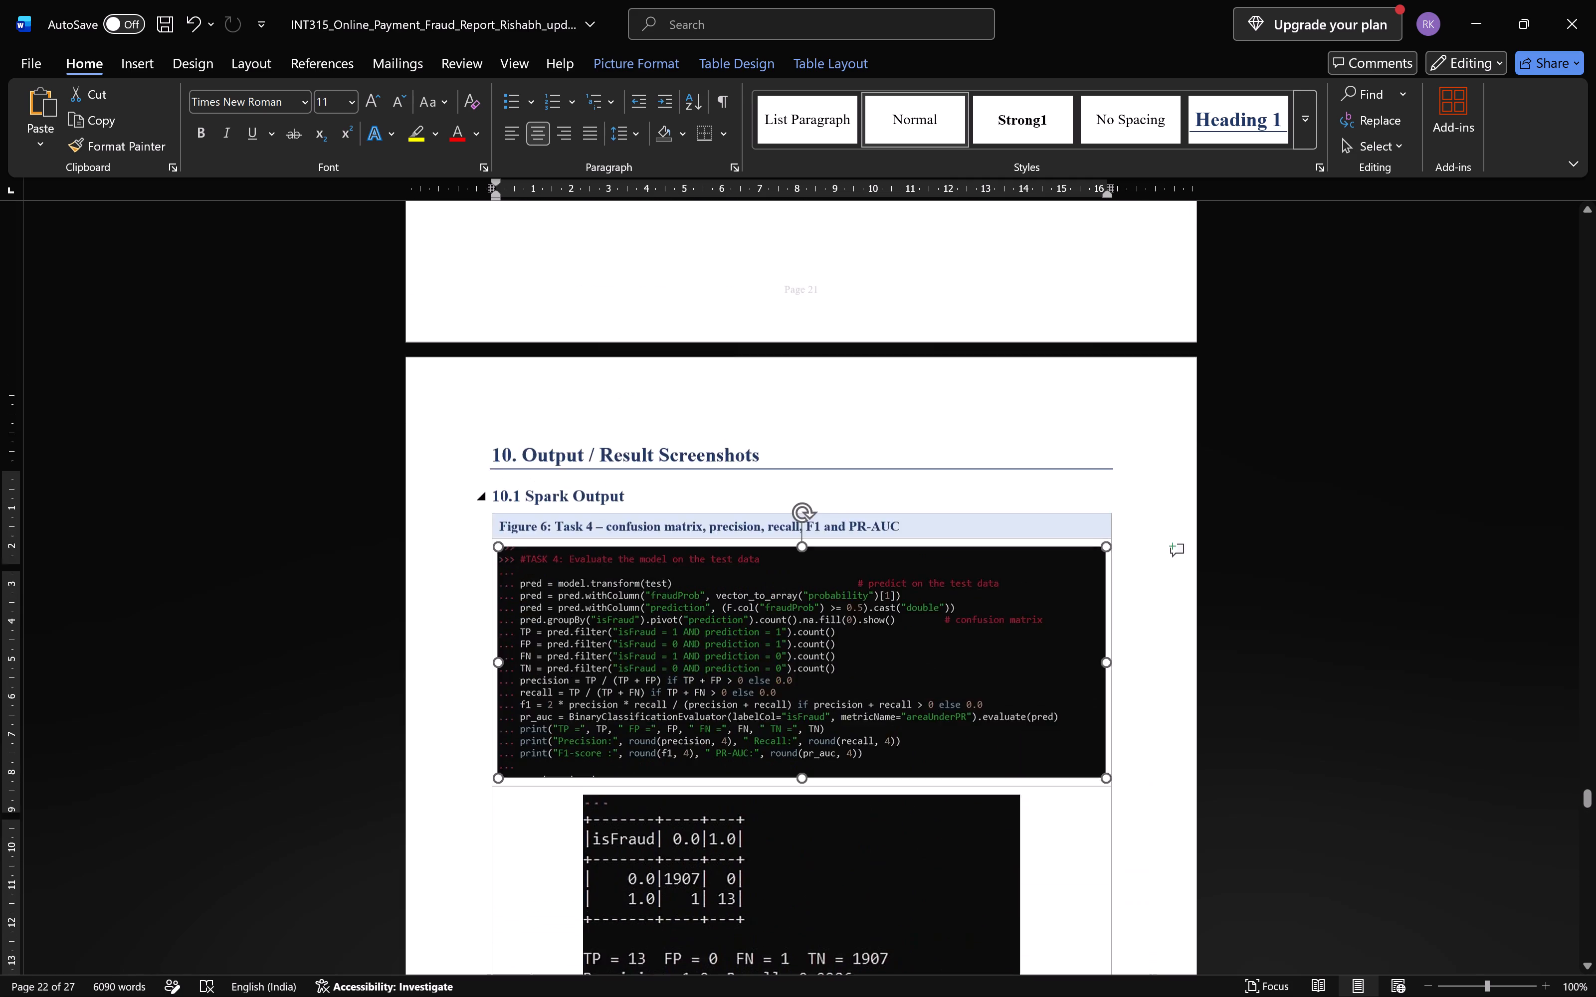
{"action": "scroll", "coordinate": [836, 511], "scroll_direction": "up", "scroll_amount": 20}
{"action": "scroll", "coordinate": [836, 511], "scroll_direction": "up", "scroll_amount": 9}
{"action": "scroll", "coordinate": [836, 511], "scroll_direction": "down", "scroll_amount": 6}
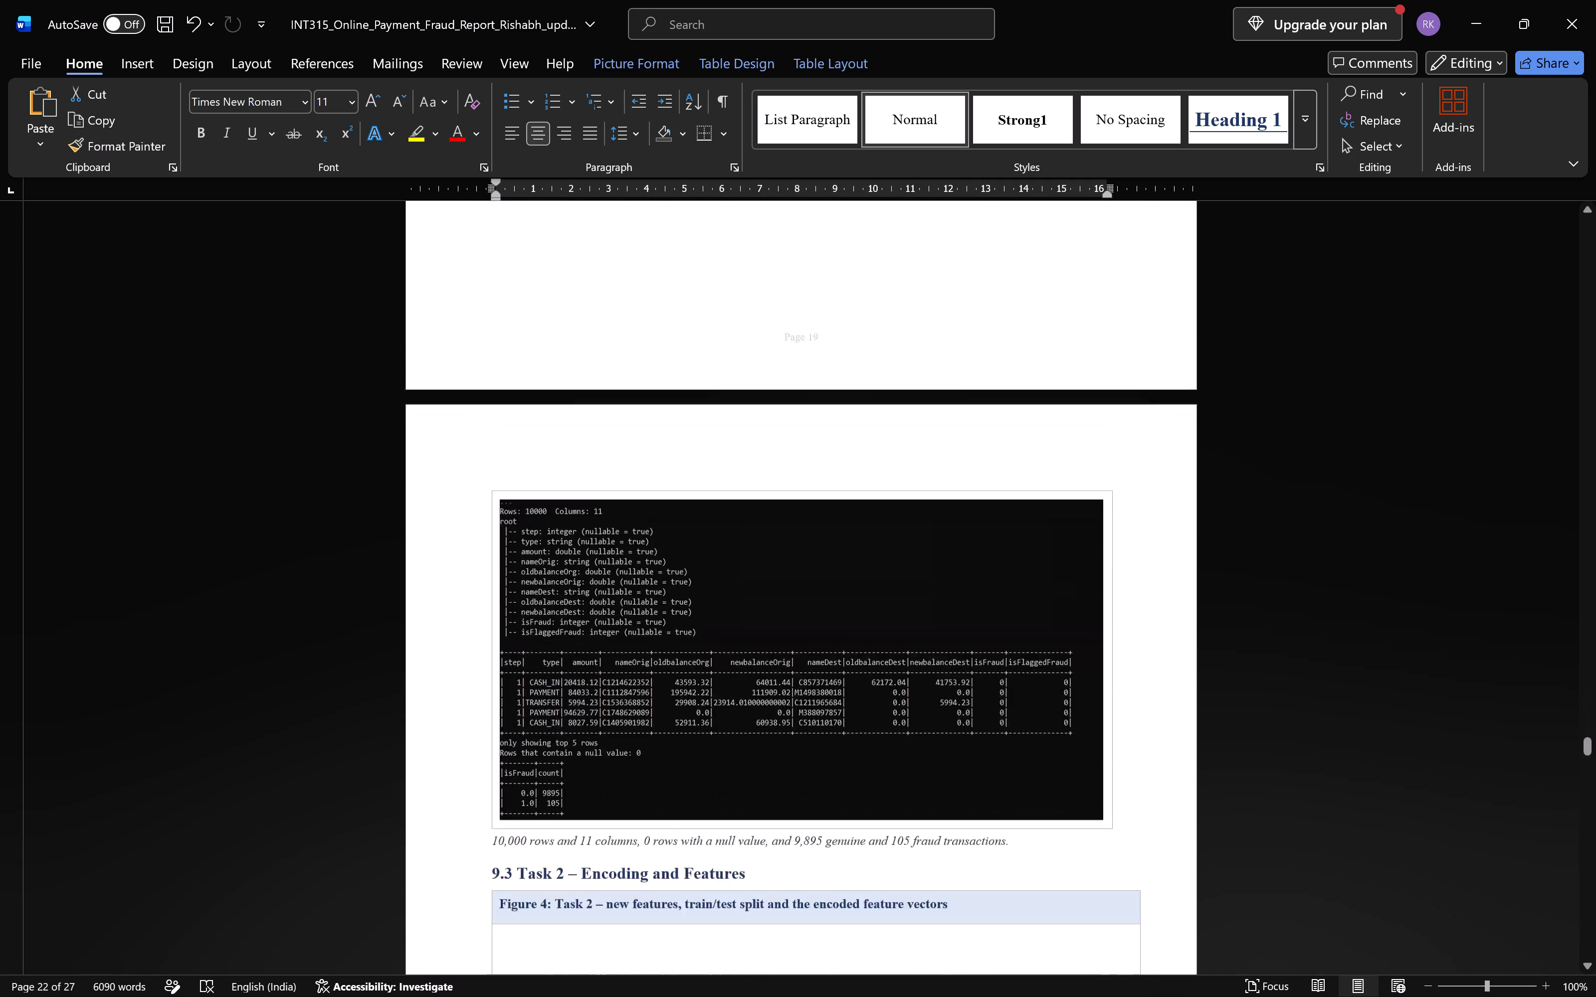
{"action": "scroll", "coordinate": [836, 511], "scroll_direction": "up", "scroll_amount": 2}
{"action": "scroll", "coordinate": [836, 511], "scroll_direction": "up", "scroll_amount": 20}
{"action": "scroll", "coordinate": [836, 511], "scroll_direction": "up", "scroll_amount": 20}
{"action": "scroll", "coordinate": [836, 511], "scroll_direction": "up", "scroll_amount": 20}
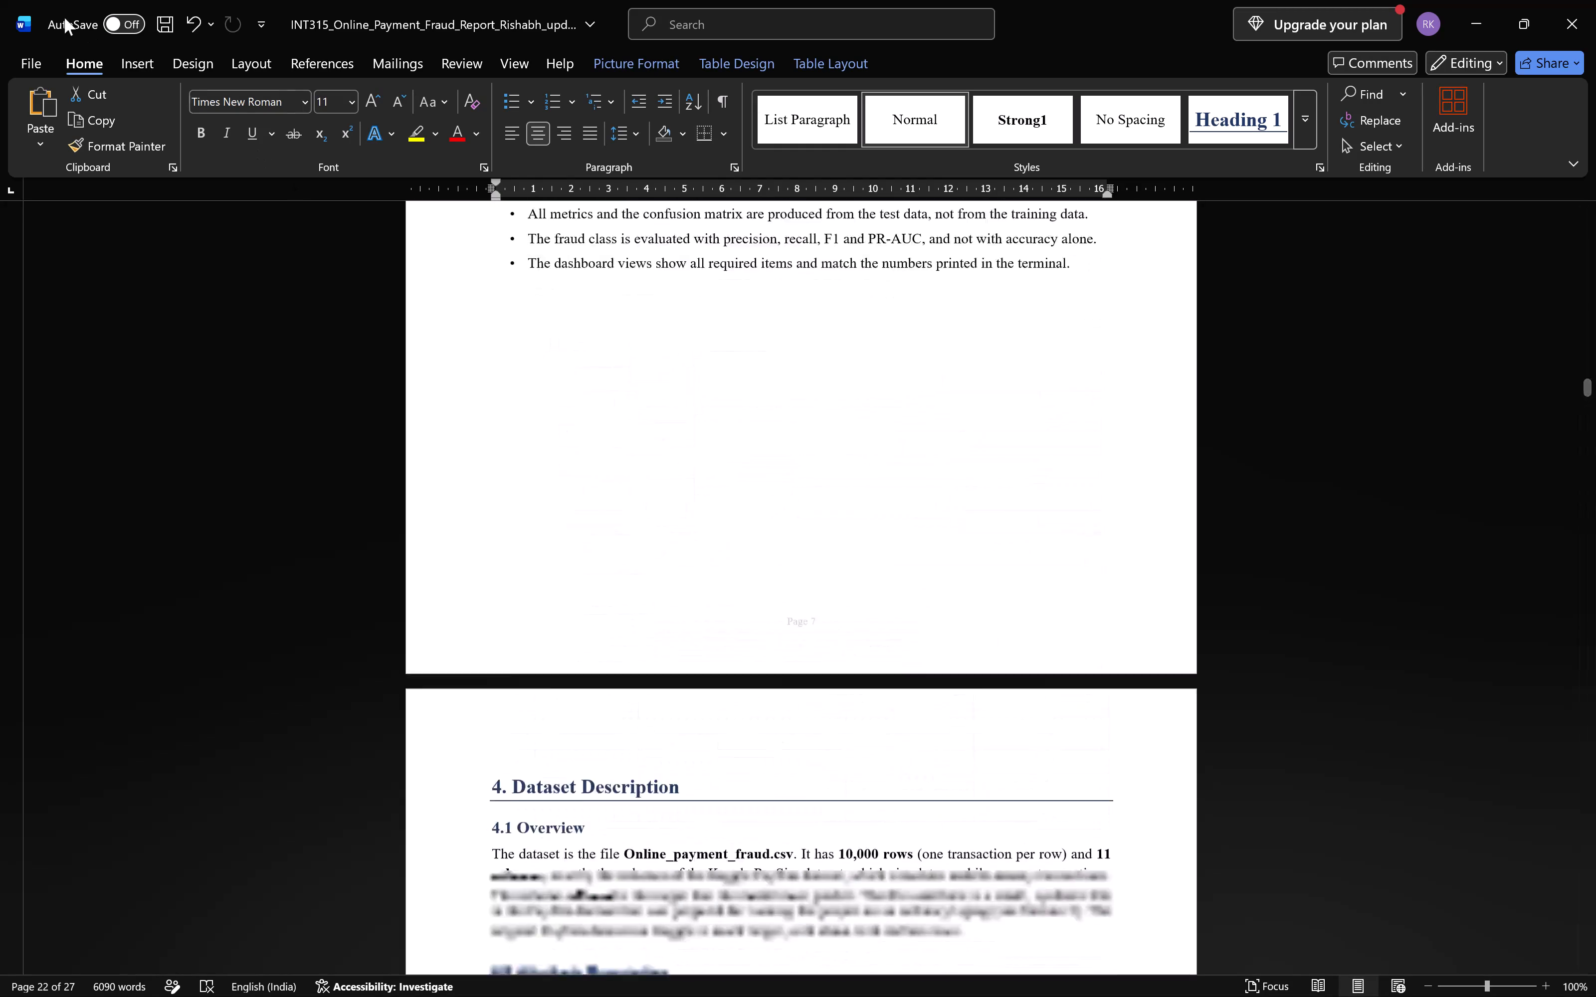
Open the report's print preview and examine its pages from the cover through the Task 3 training section on page 21.
{"action": "left_click", "coordinate": [41, 70]}
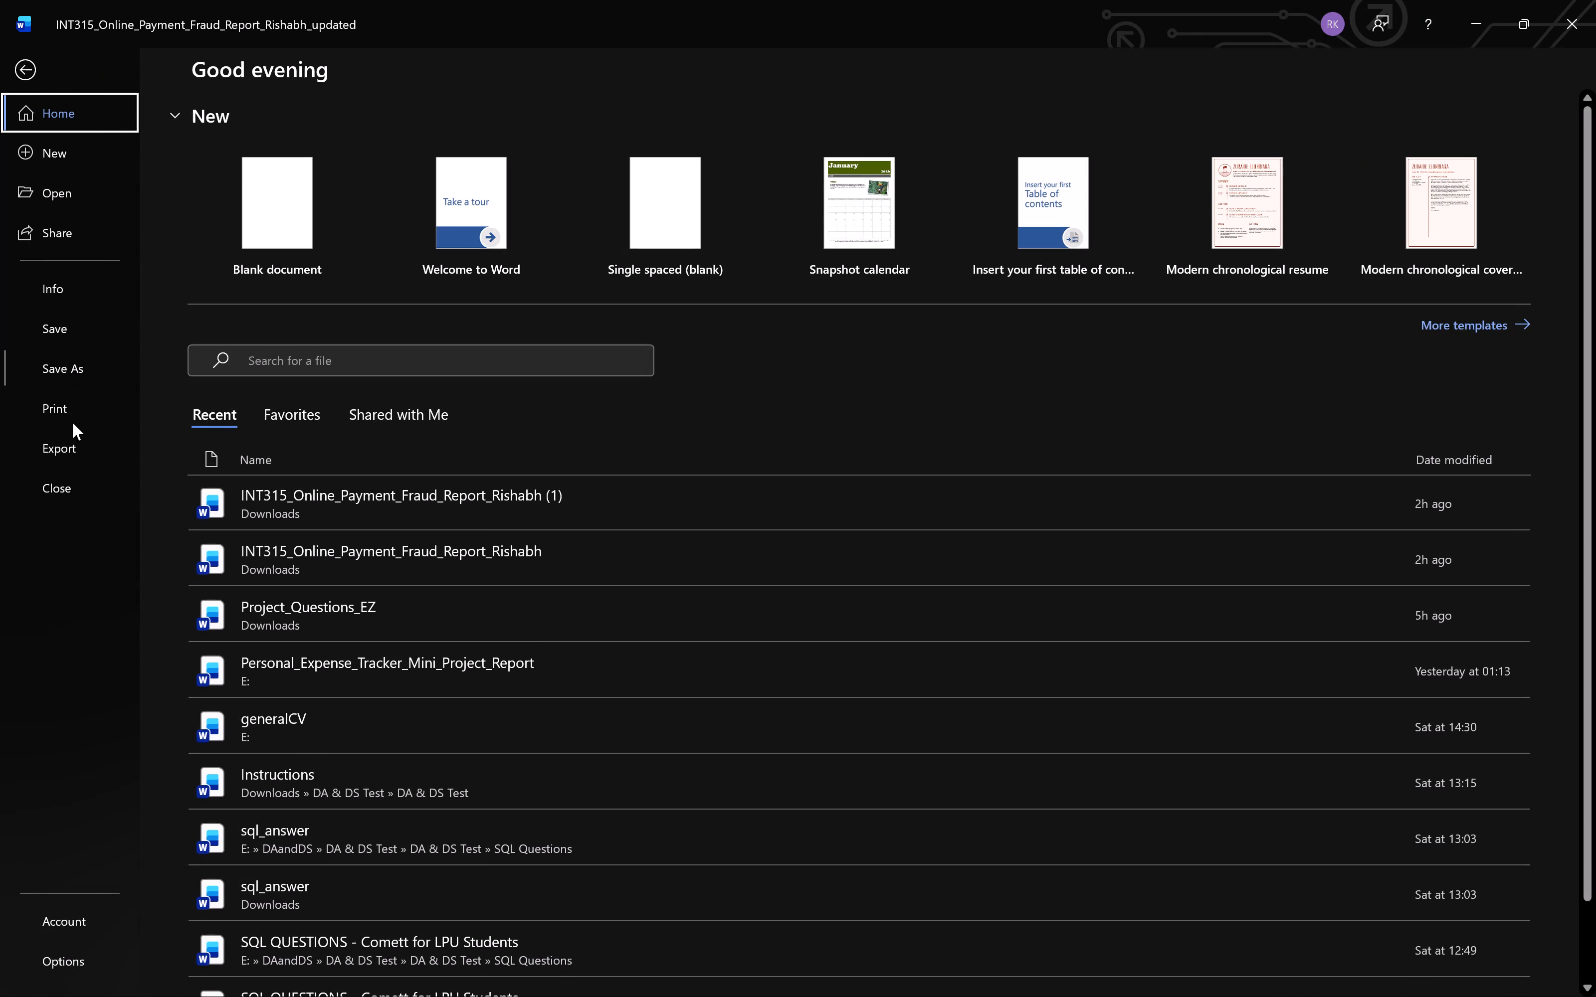
{"action": "left_click", "coordinate": [63, 412]}
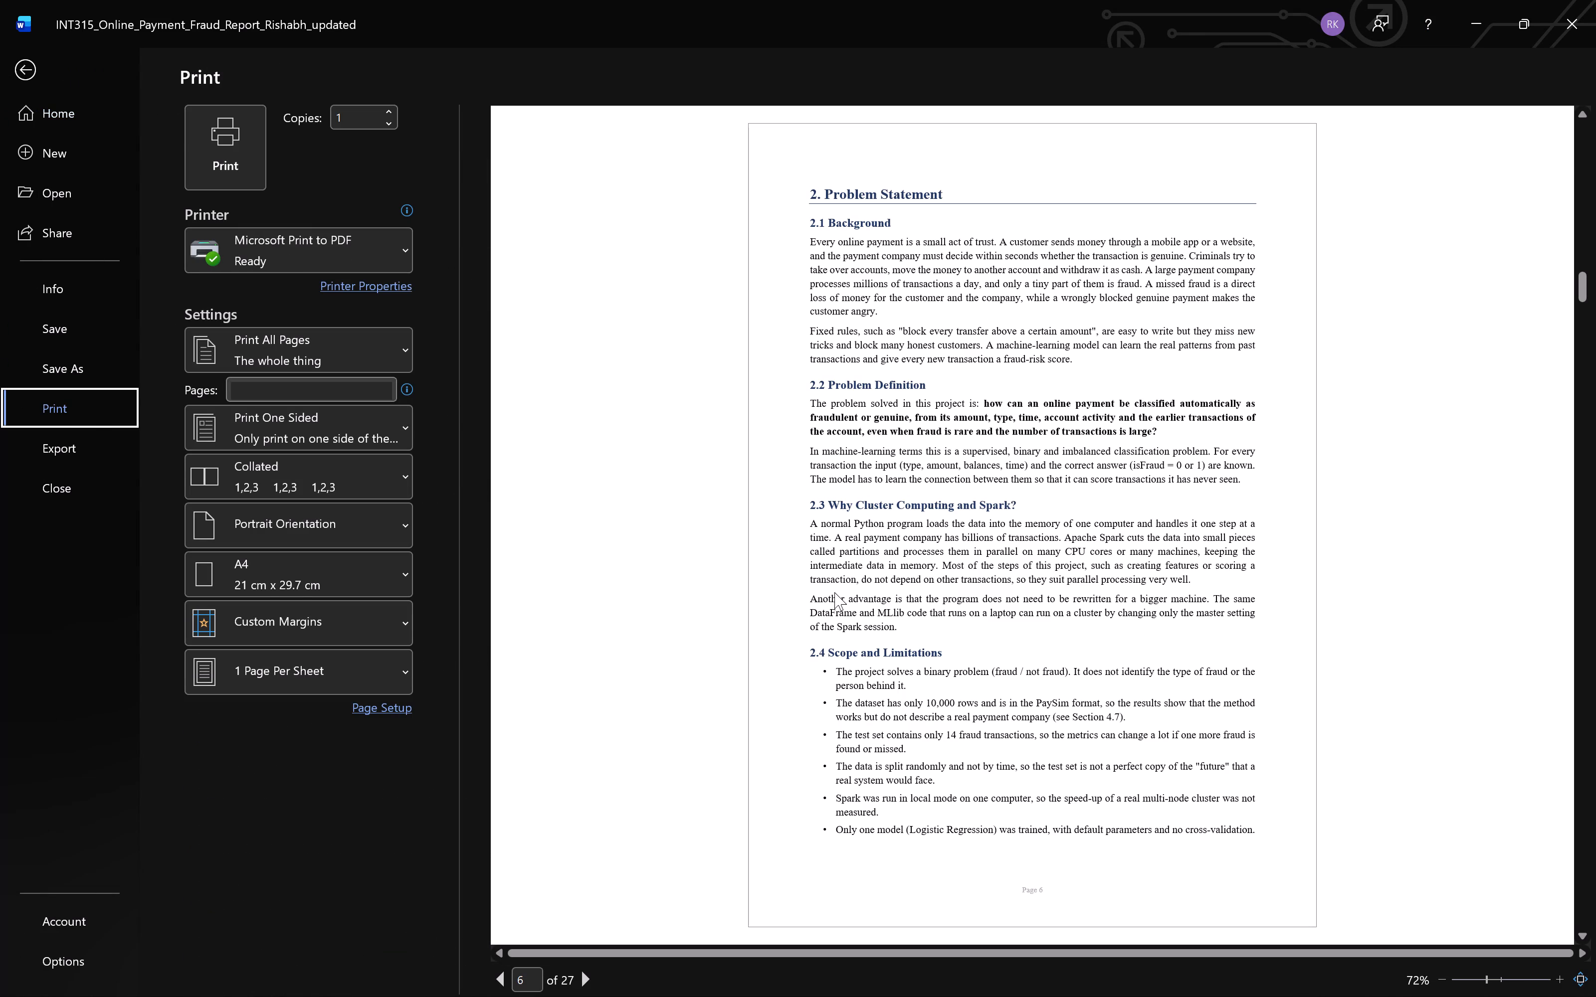
{"action": "scroll", "coordinate": [834, 592], "scroll_direction": "up", "scroll_amount": 4}
{"action": "key", "text": "Right"}
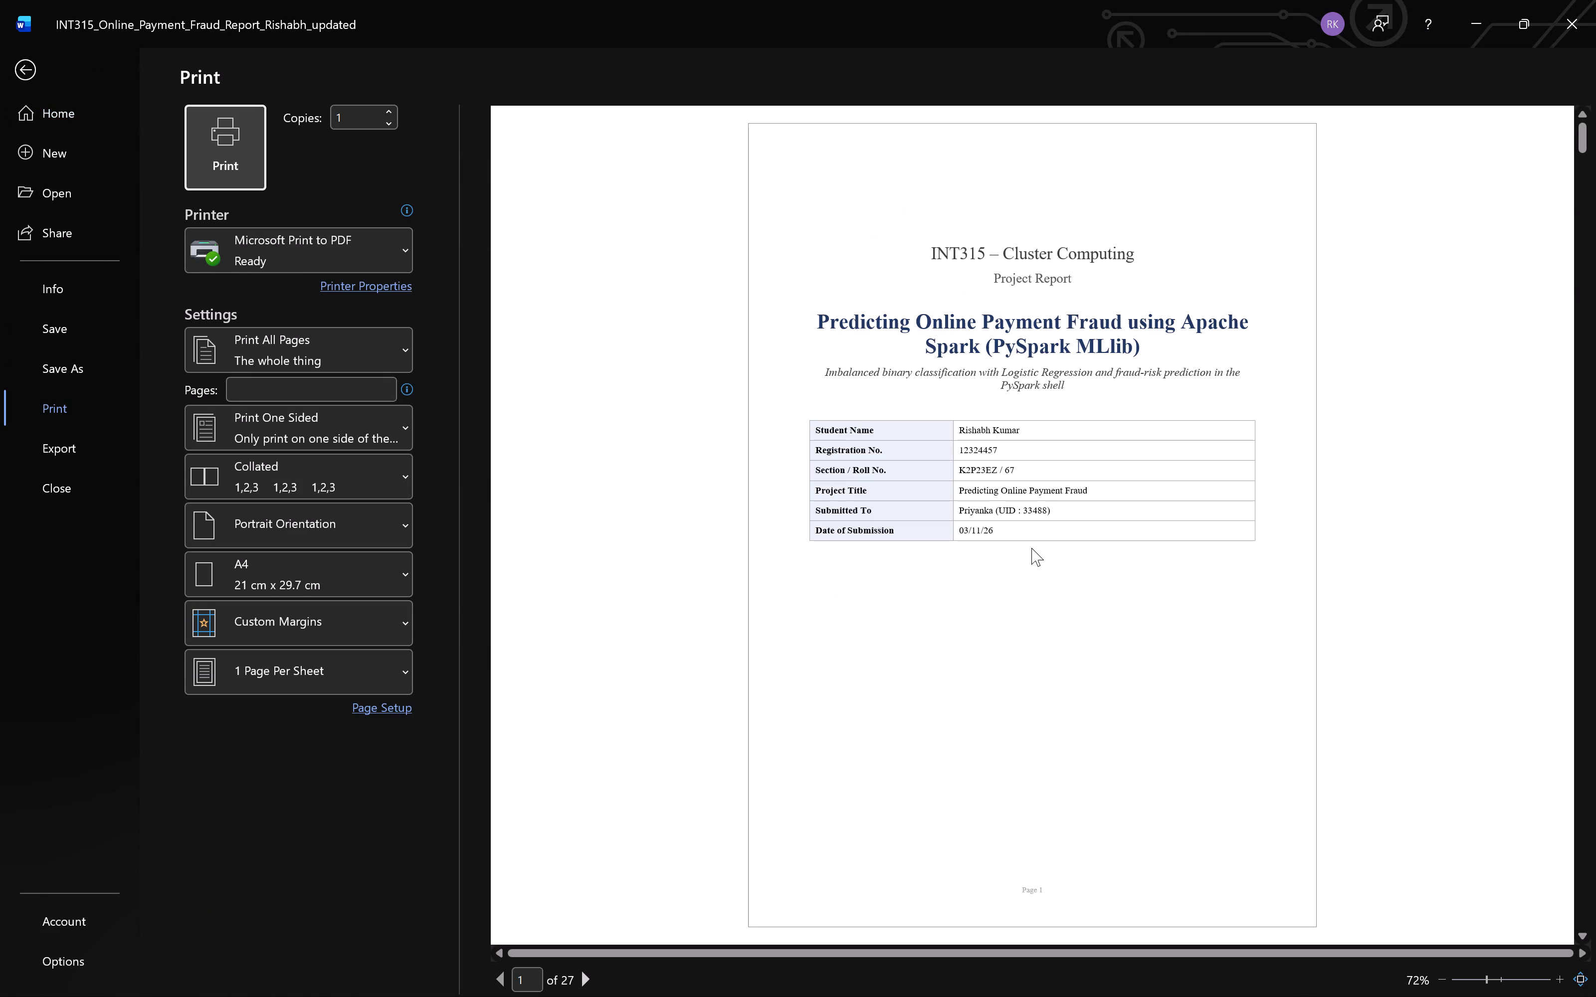
{"action": "left_click", "coordinate": [1031, 548]}
{"action": "key", "text": "Down"}
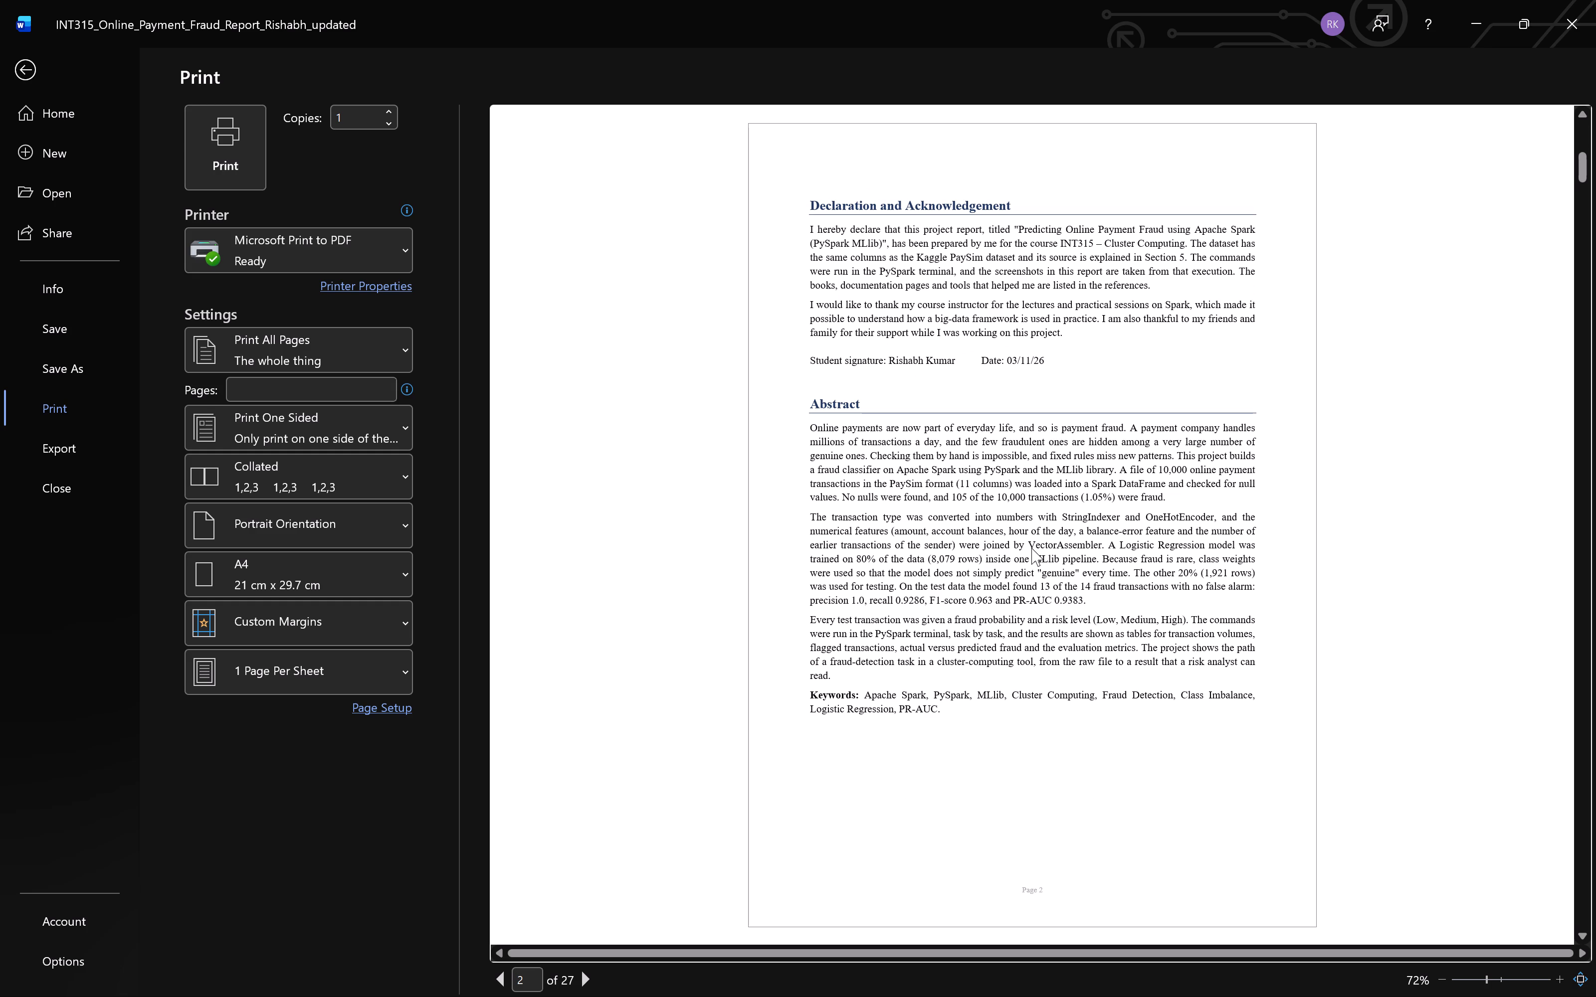
{"action": "key", "text": "Down"}
{"action": "key", "text": "Down"}
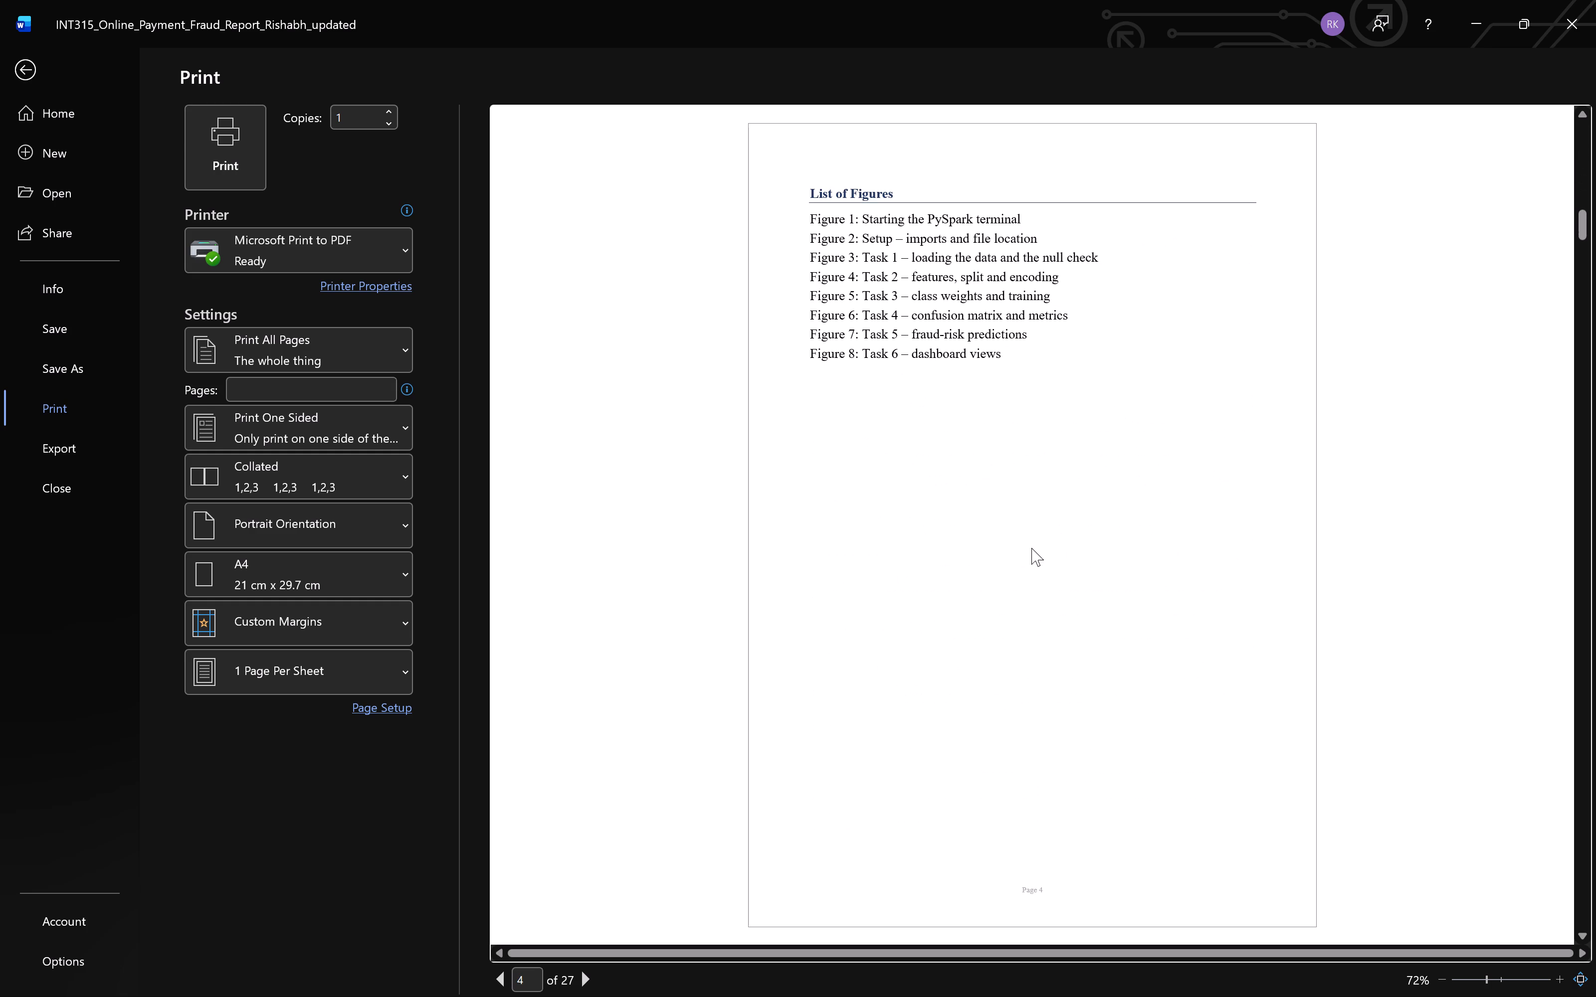
{"action": "key", "text": "Down"}
{"action": "key", "text": "Down"}
{"action": "key", "text": "Down"}
{"action": "key", "text": "Down"}
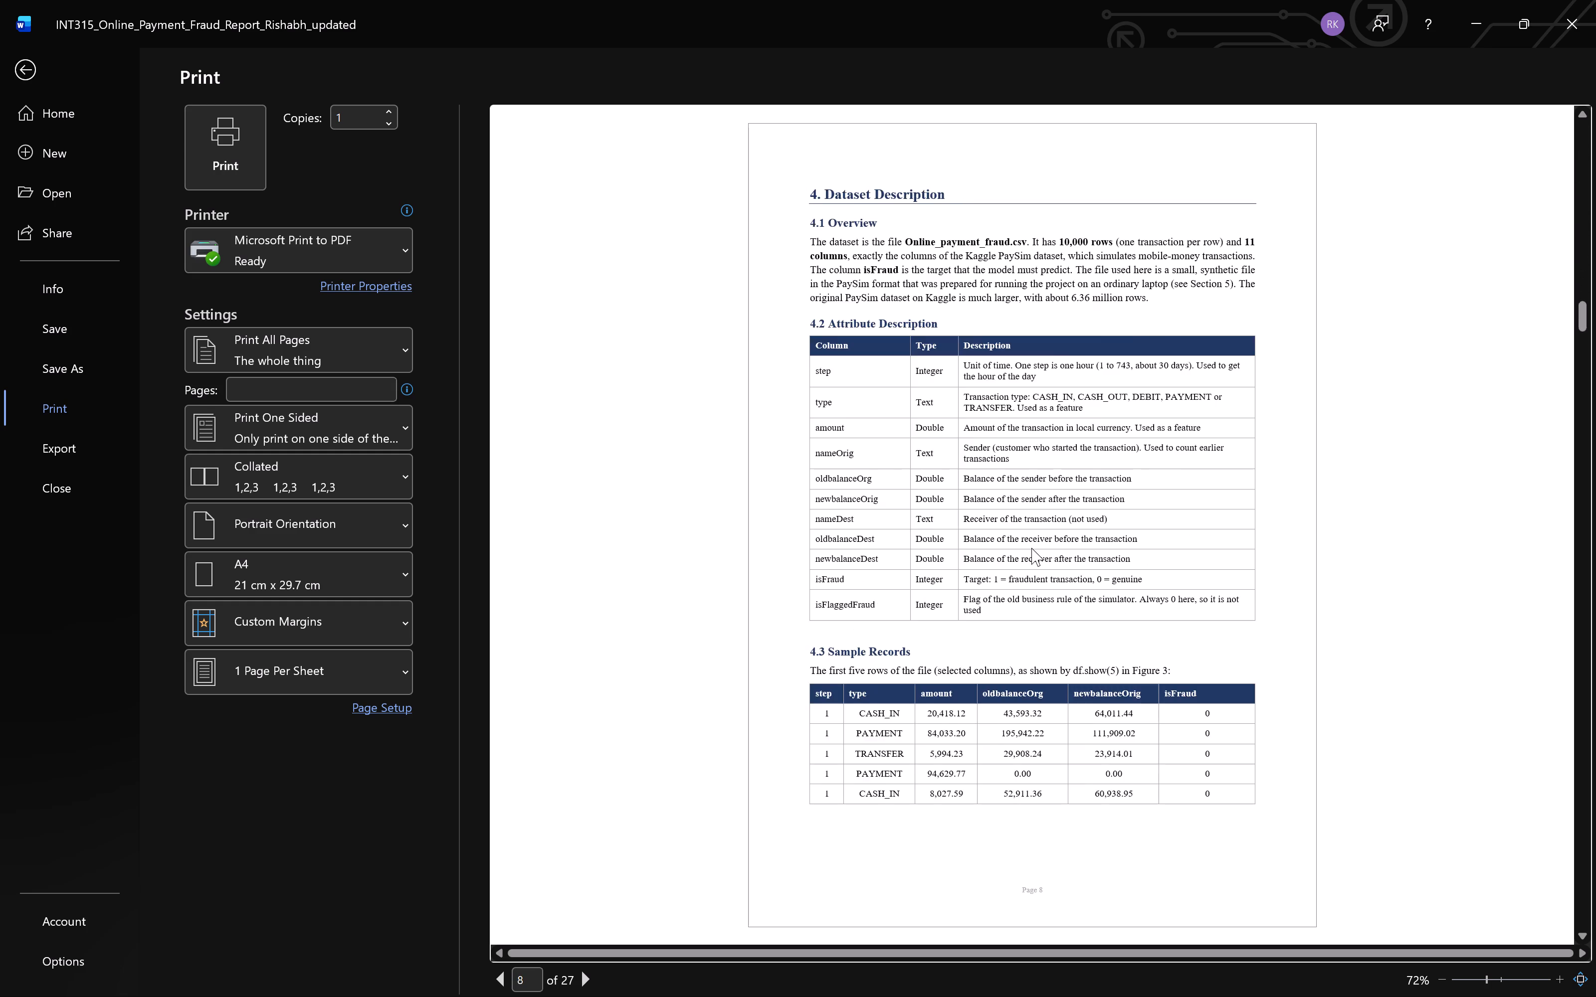
{"action": "key", "text": "Down"}
{"action": "key", "text": "Down"}
{"action": "key", "text": "Down"}
{"action": "key", "text": "Down"}
{"action": "key", "text": "Down"}
{"action": "key", "text": "Down"}
{"action": "key", "text": "Down"}
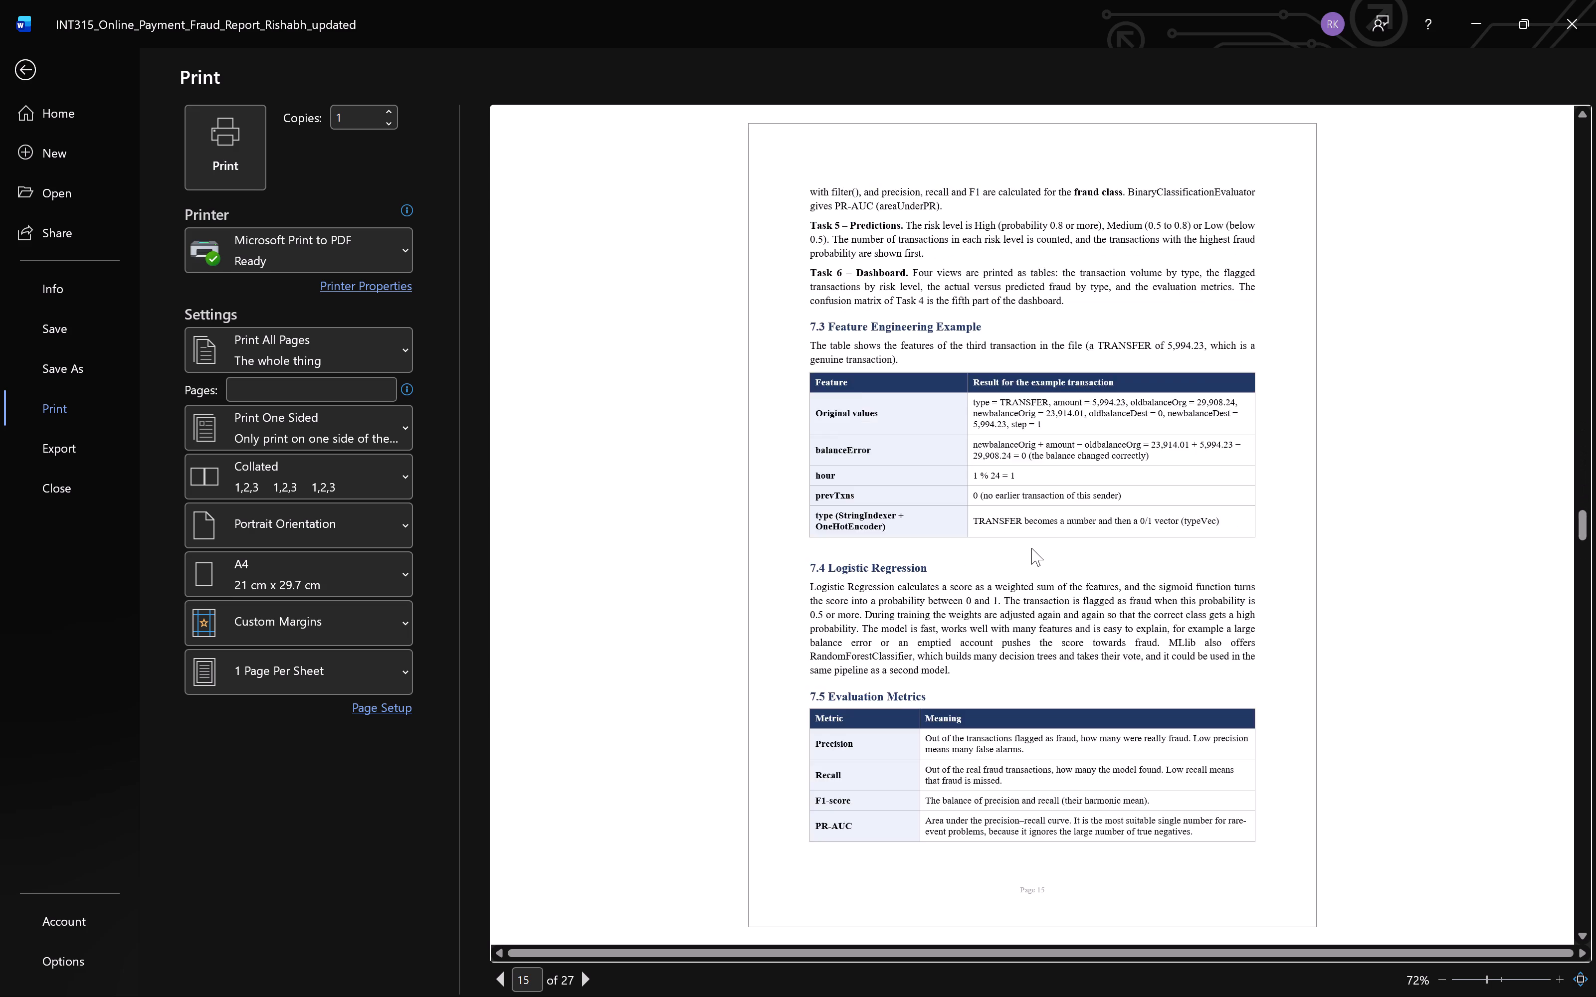
{"action": "key", "text": "Down"}
{"action": "key", "text": "Down"}
{"action": "key", "text": "Down"}
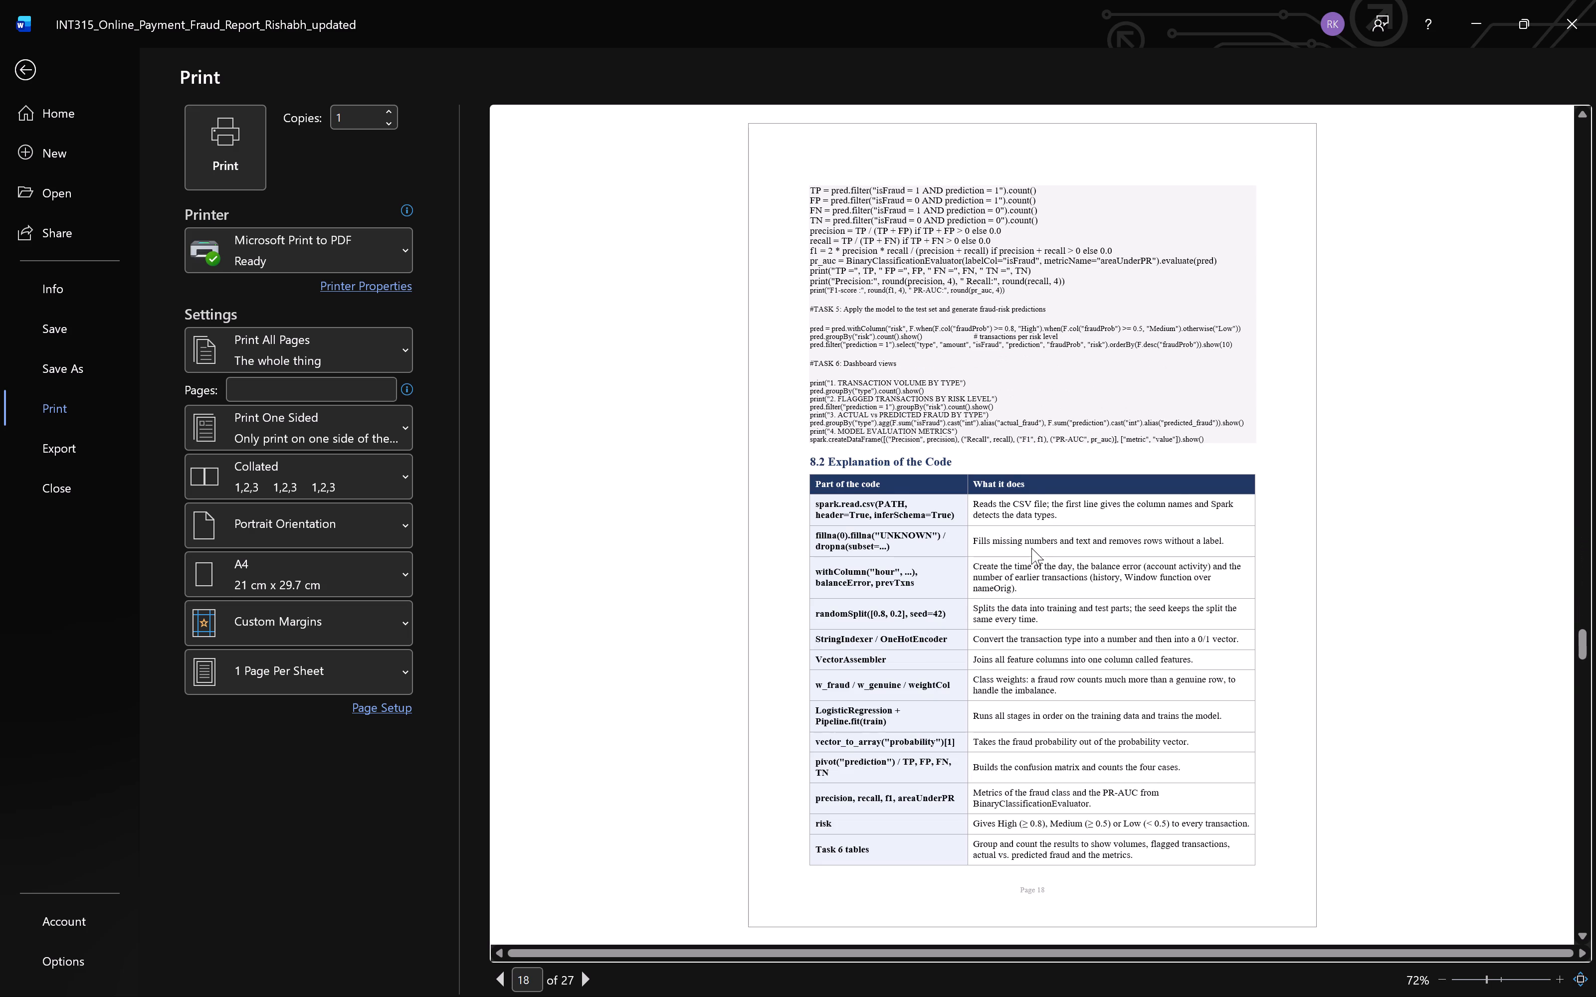
{"action": "key", "text": "Down"}
{"action": "key", "text": "Down"}
{"action": "key", "text": "Down"}
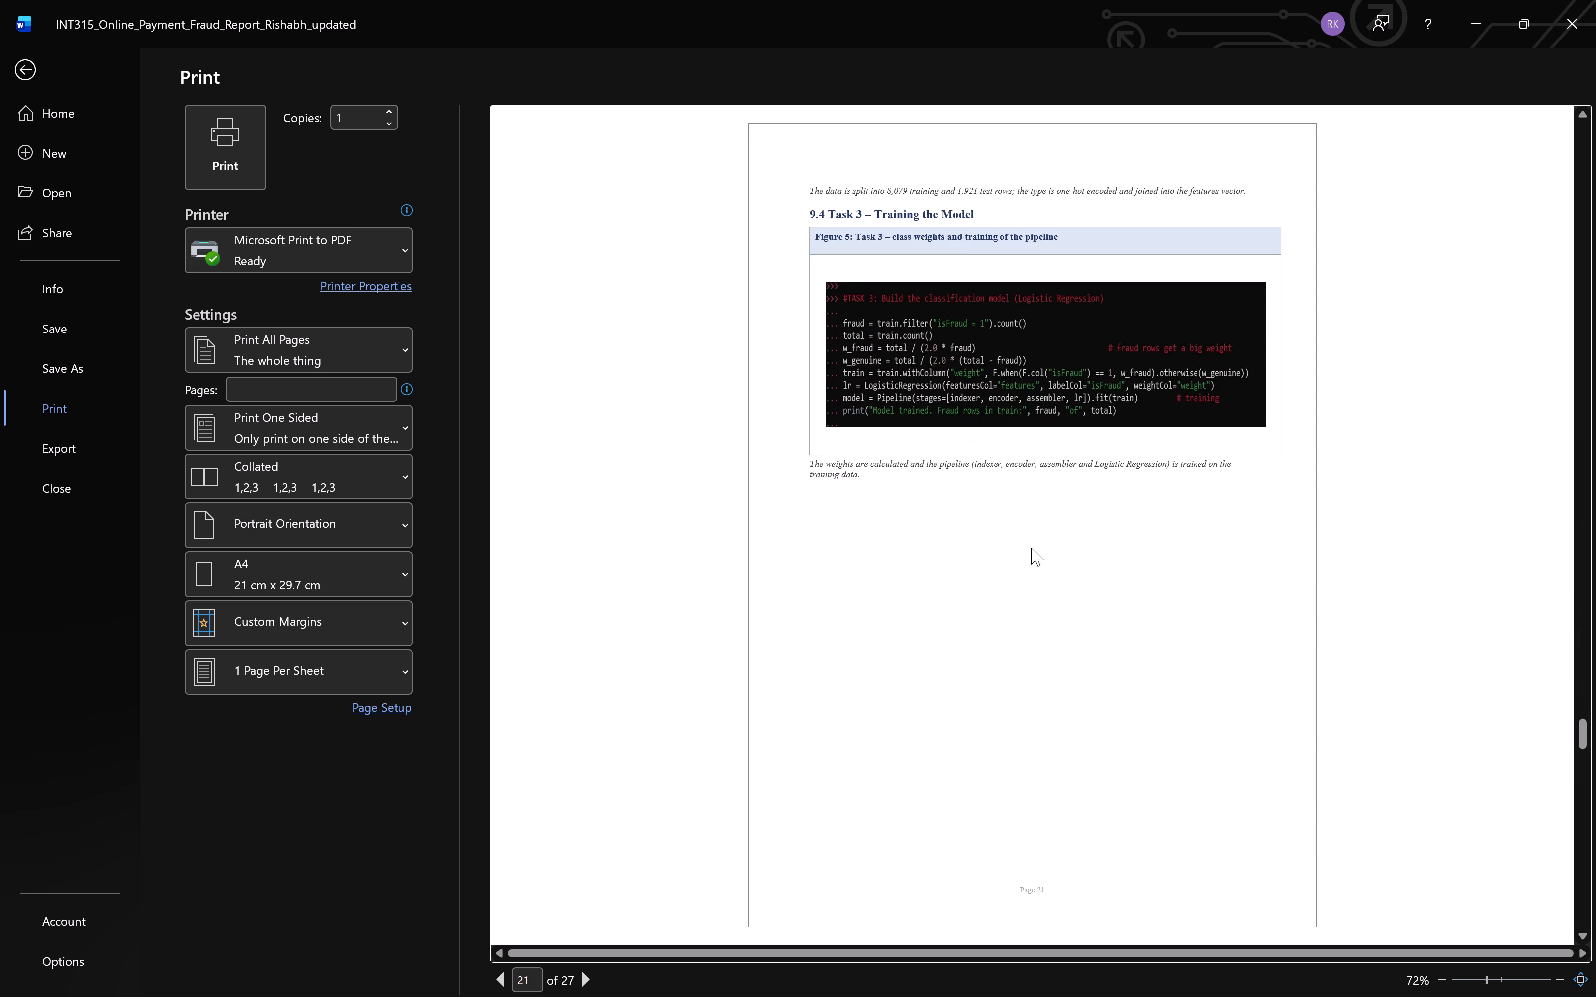
Compare the figure layout on pages 20 to 23 in the print preview, and return to the document at section 10.
{"action": "key", "text": "Down"}
{"action": "key", "text": "Up"}
{"action": "key", "text": "Down"}
{"action": "key", "text": "Down"}
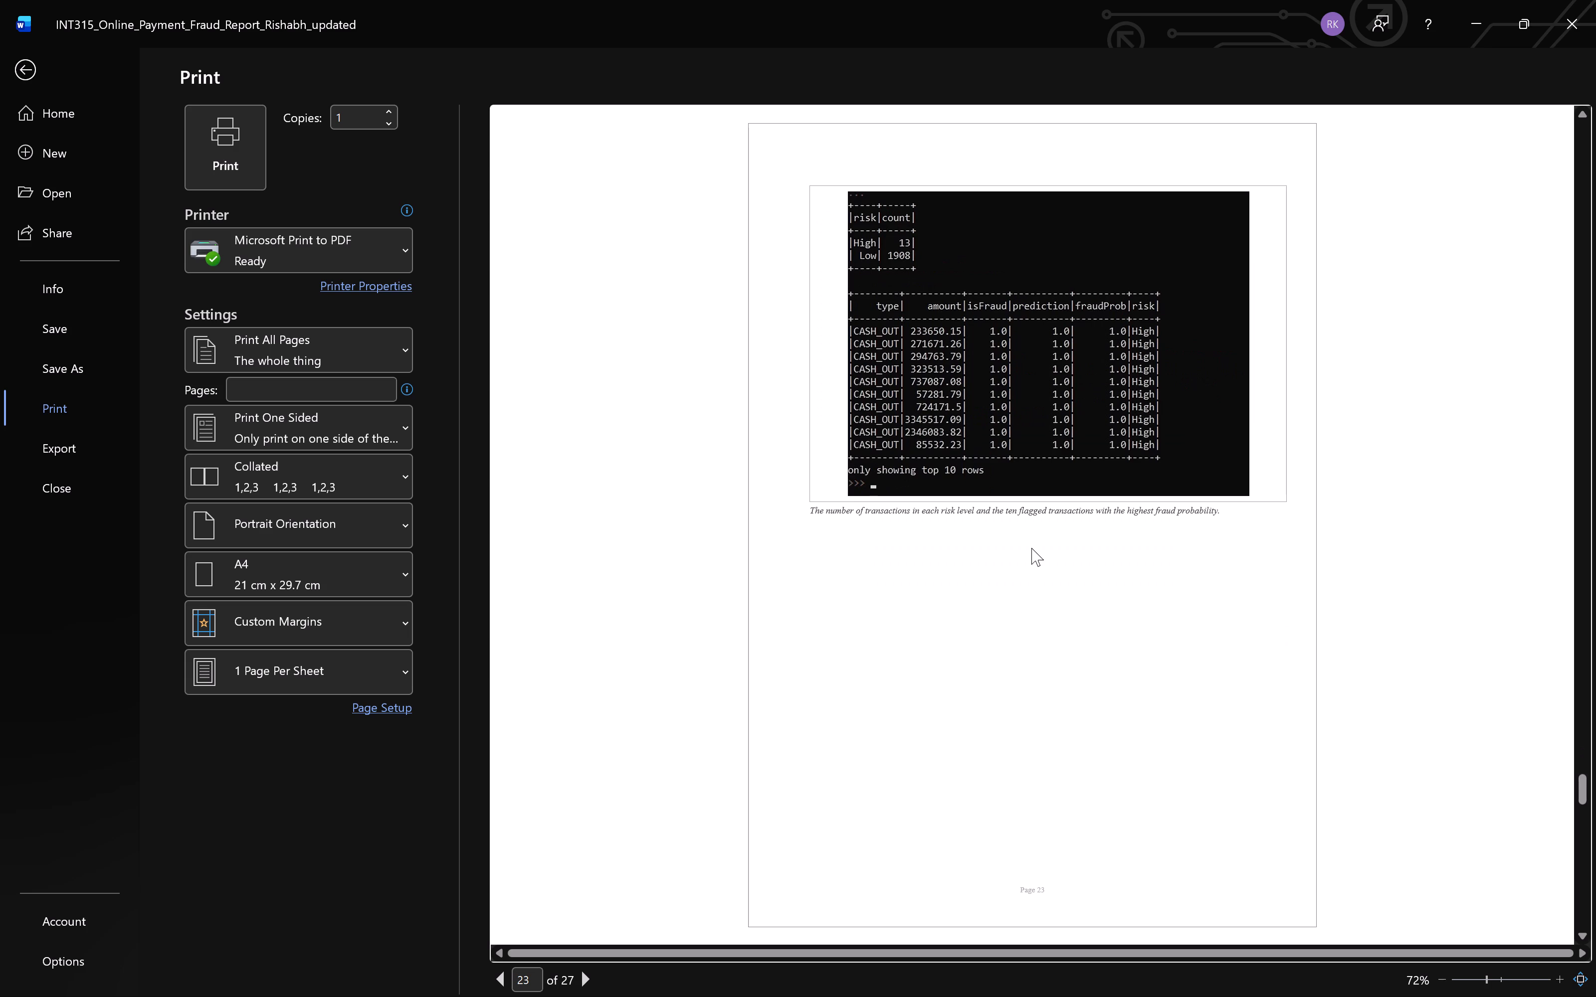
{"action": "key", "text": "Up"}
{"action": "key", "text": "Up"}
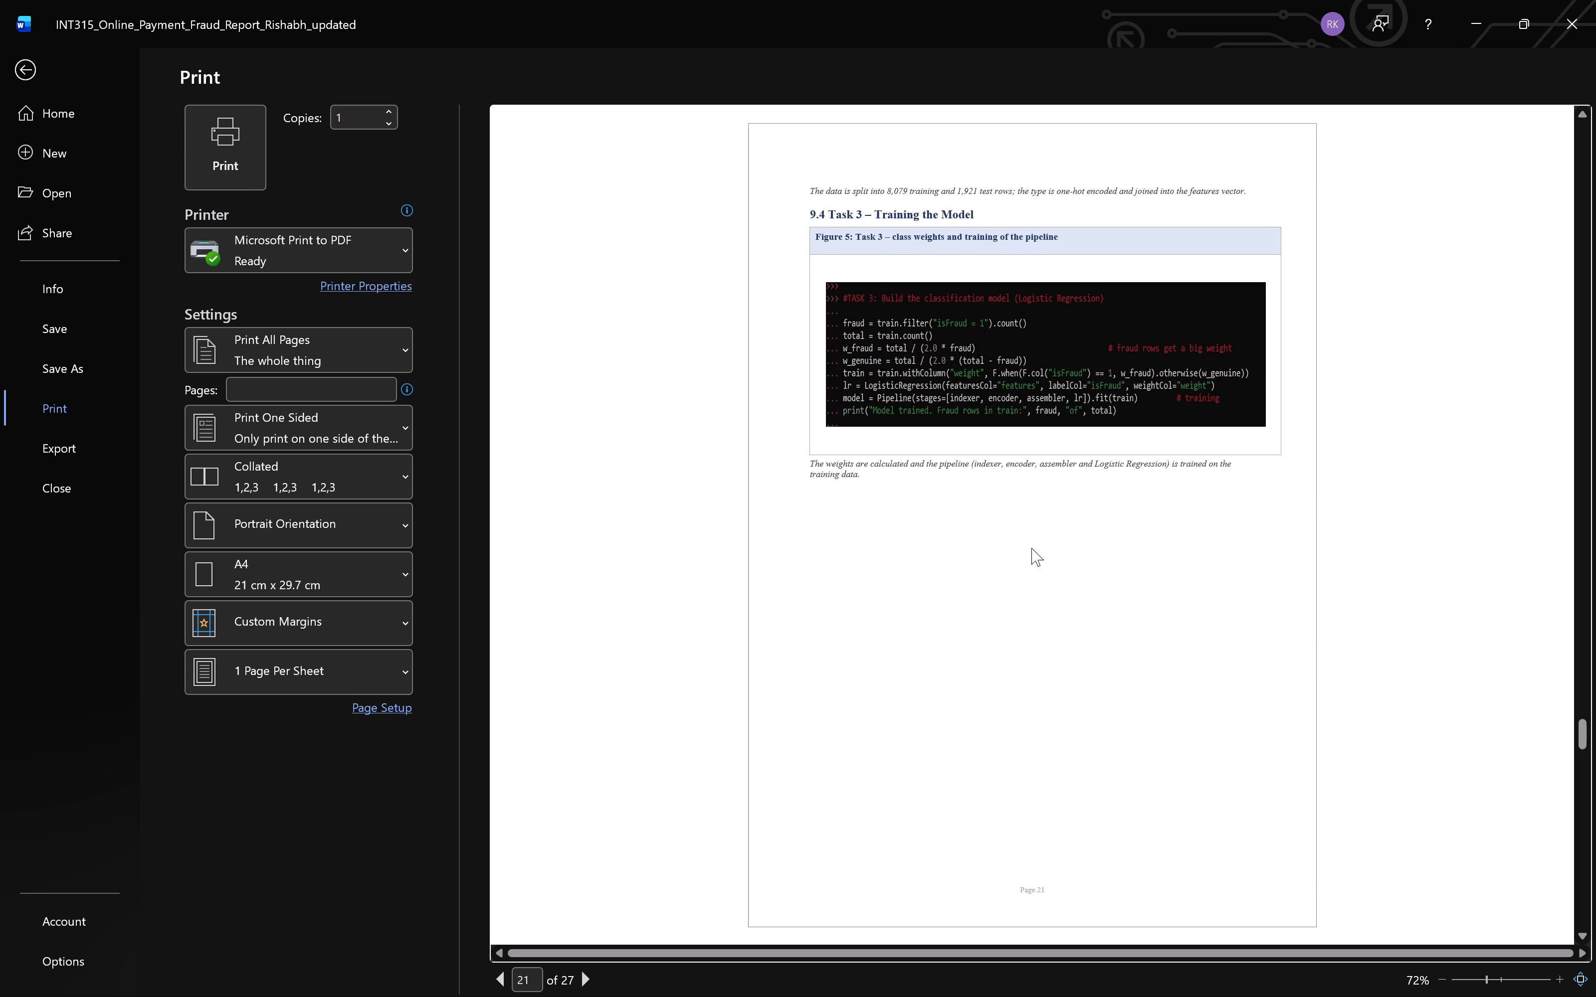
{"action": "key", "text": "Up"}
{"action": "key", "text": "Down"}
{"action": "key", "text": "Up"}
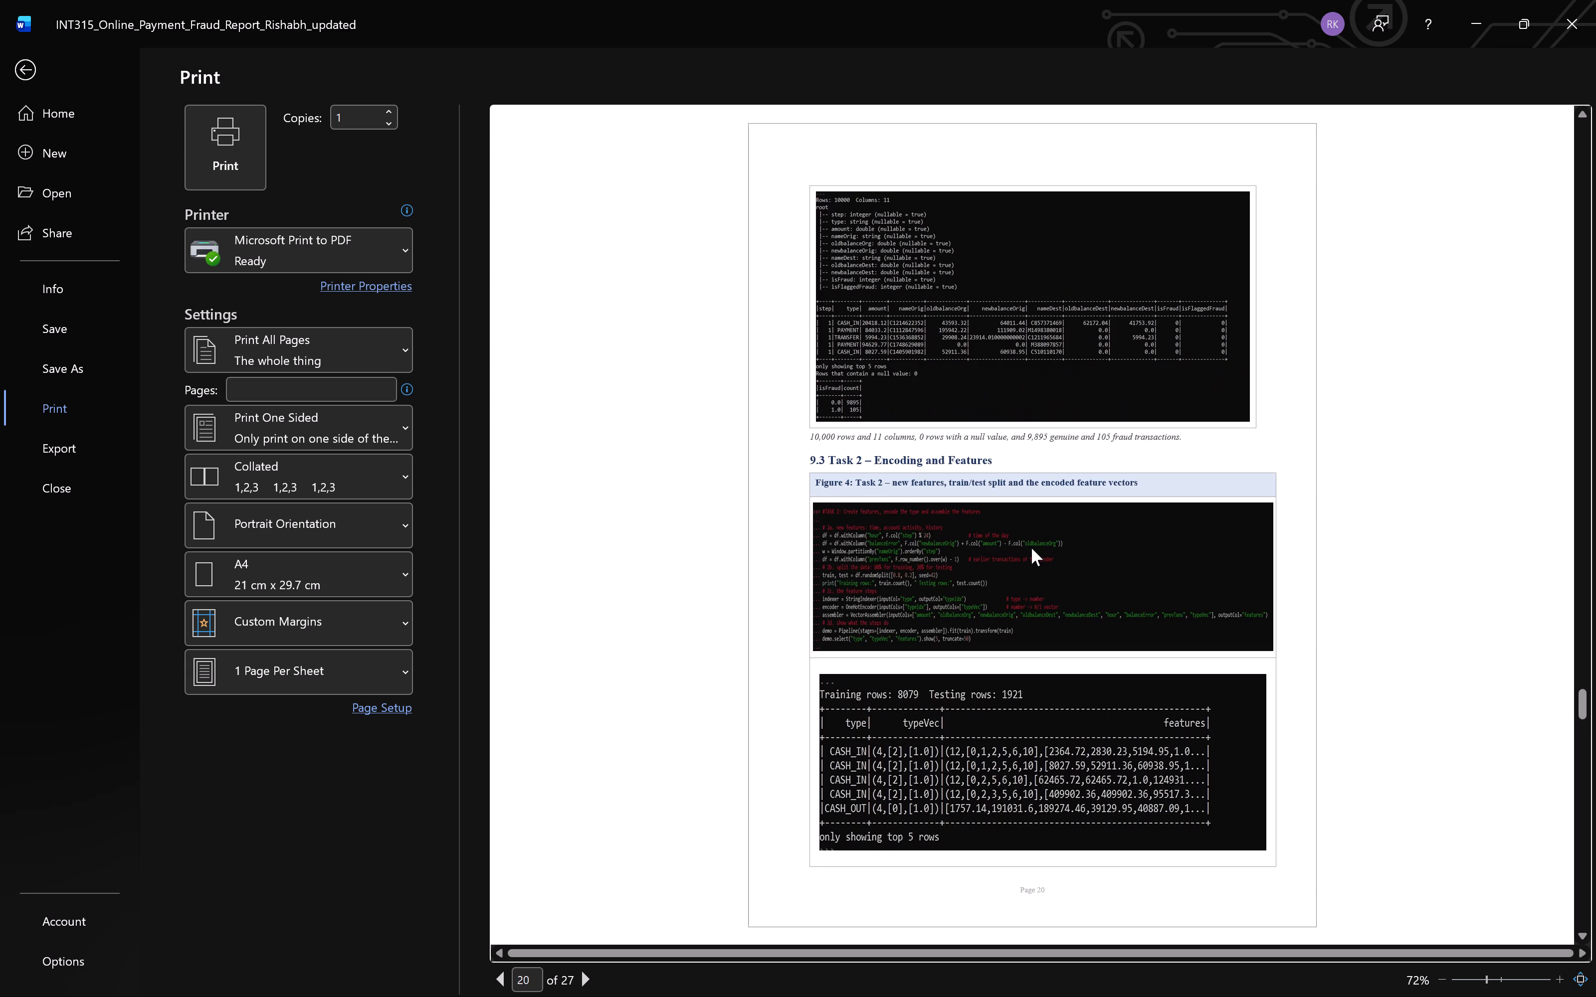
{"action": "key", "text": "Up"}
{"action": "key", "text": "Down"}
{"action": "key", "text": "Down"}
{"action": "key", "text": "Down"}
{"action": "key", "text": "Up"}
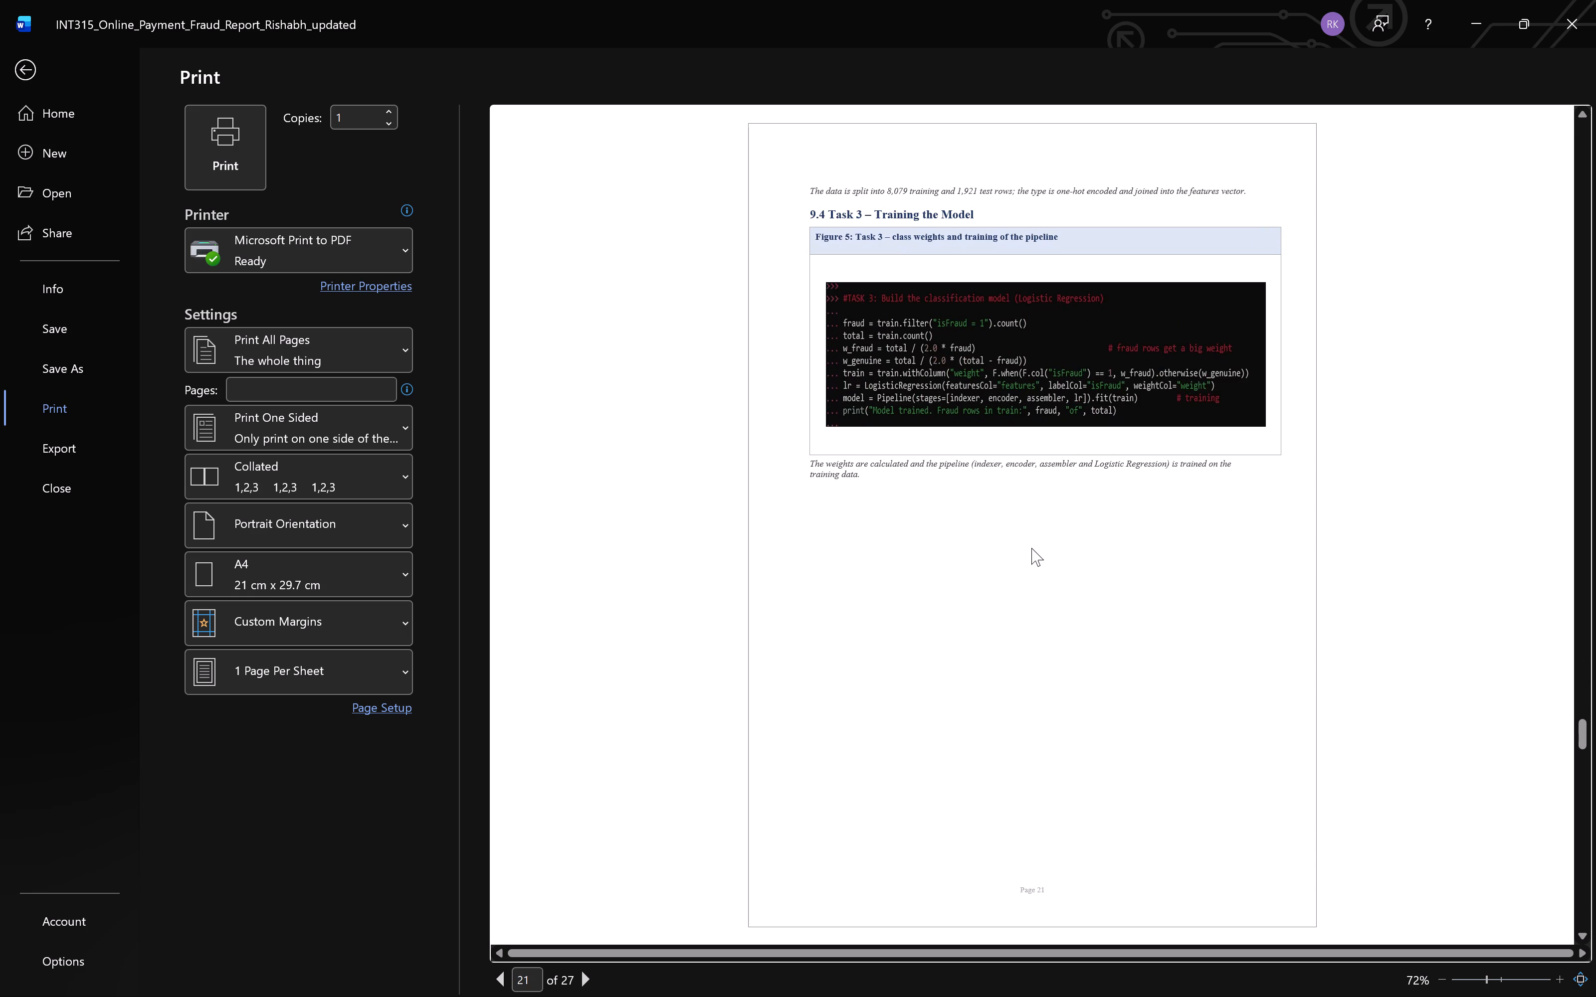
{"action": "key", "text": "Down"}
{"action": "key", "text": "Down"}
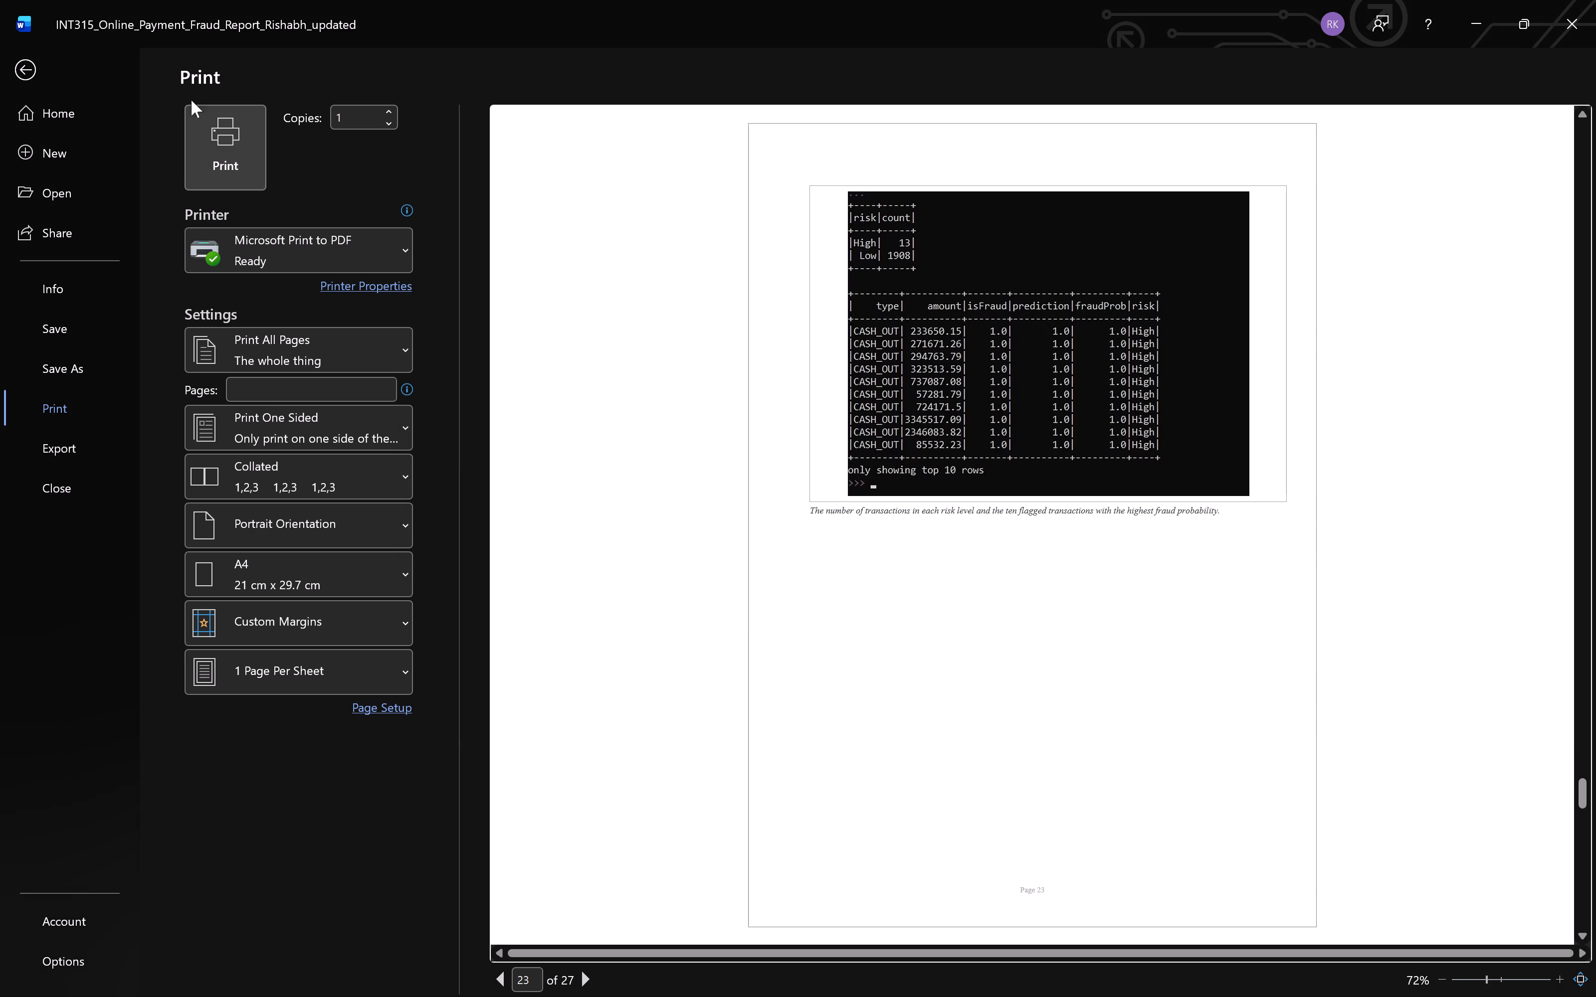
{"action": "left_click", "coordinate": [21, 66]}
{"action": "scroll", "coordinate": [655, 714], "scroll_direction": "up", "scroll_amount": 2}
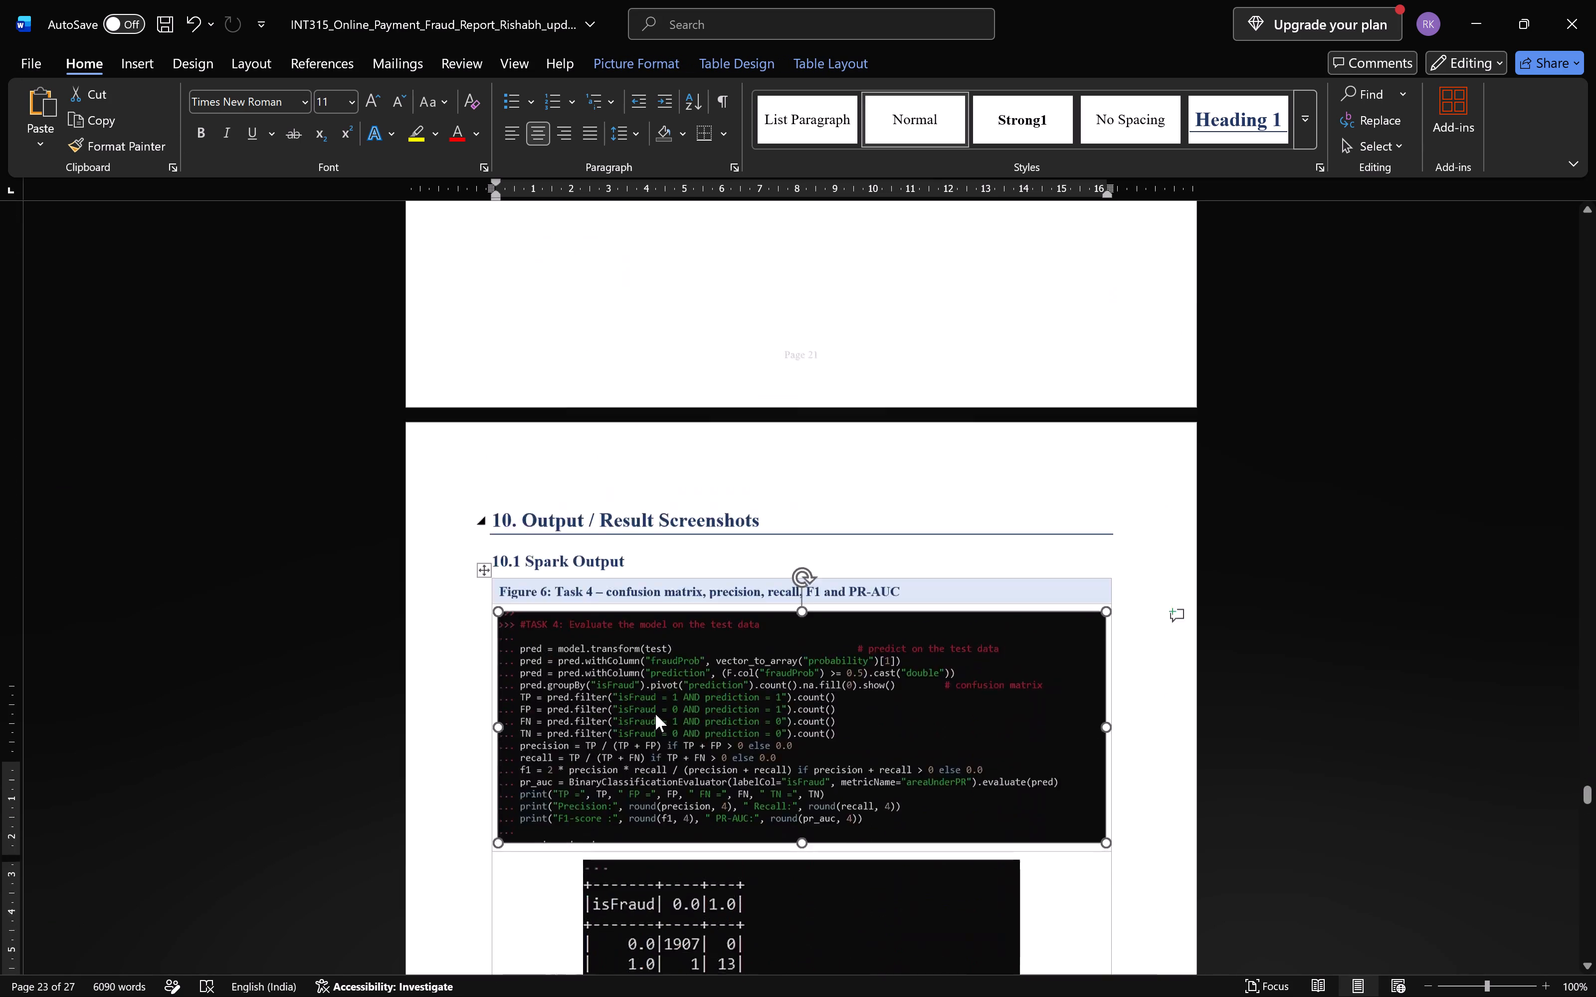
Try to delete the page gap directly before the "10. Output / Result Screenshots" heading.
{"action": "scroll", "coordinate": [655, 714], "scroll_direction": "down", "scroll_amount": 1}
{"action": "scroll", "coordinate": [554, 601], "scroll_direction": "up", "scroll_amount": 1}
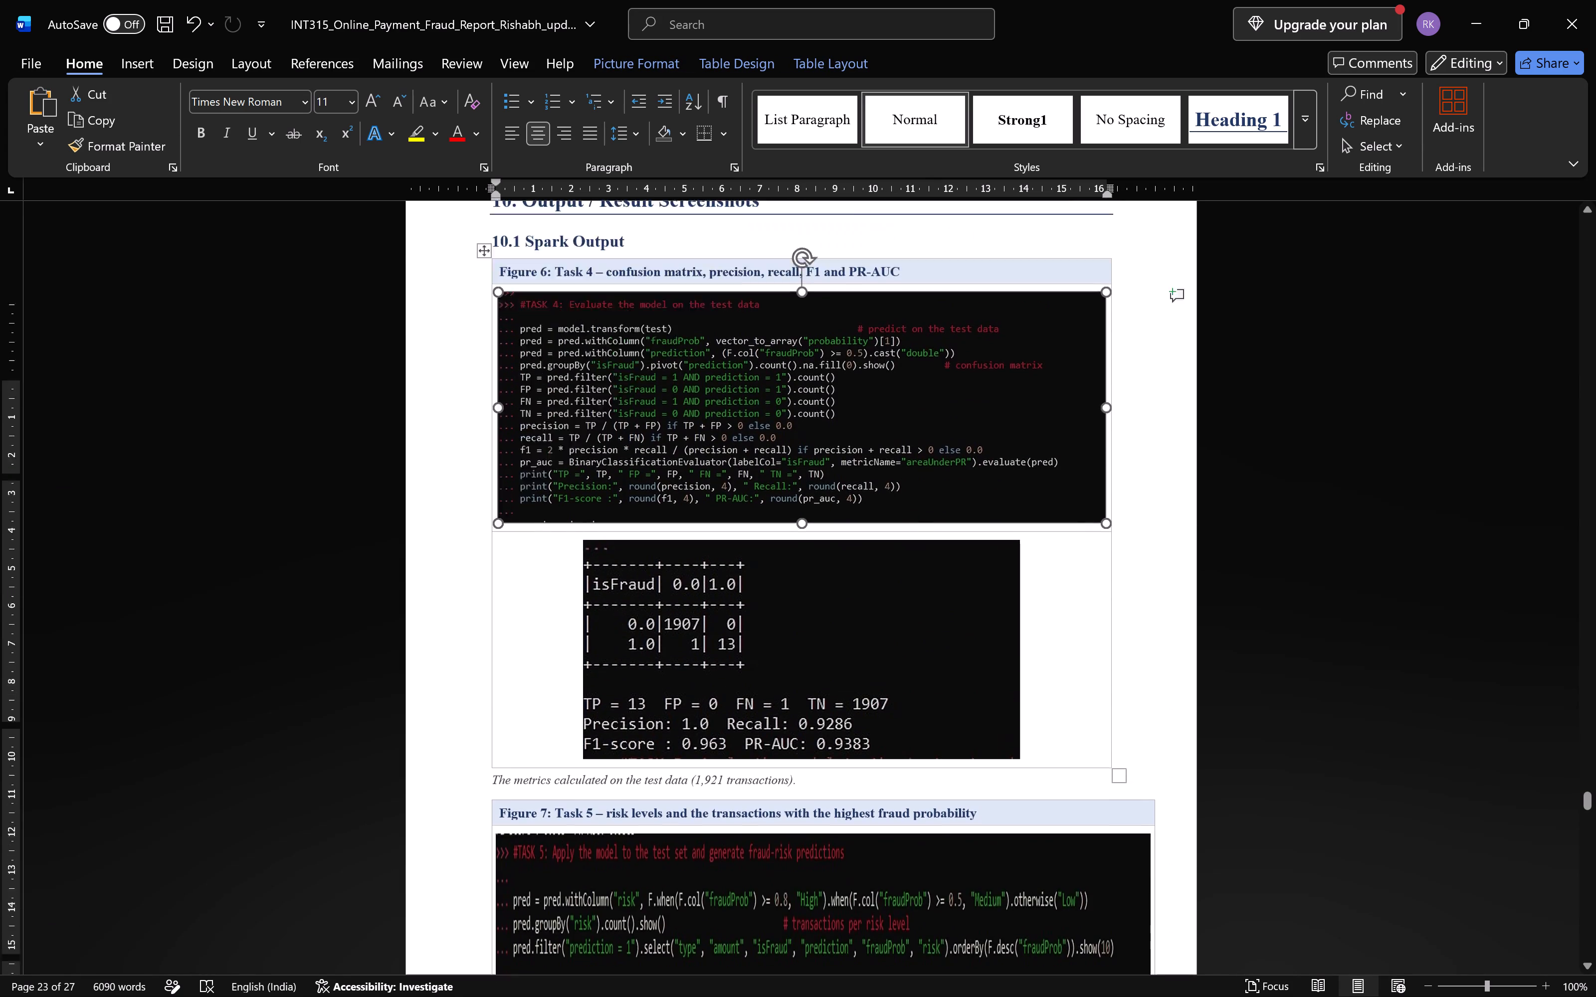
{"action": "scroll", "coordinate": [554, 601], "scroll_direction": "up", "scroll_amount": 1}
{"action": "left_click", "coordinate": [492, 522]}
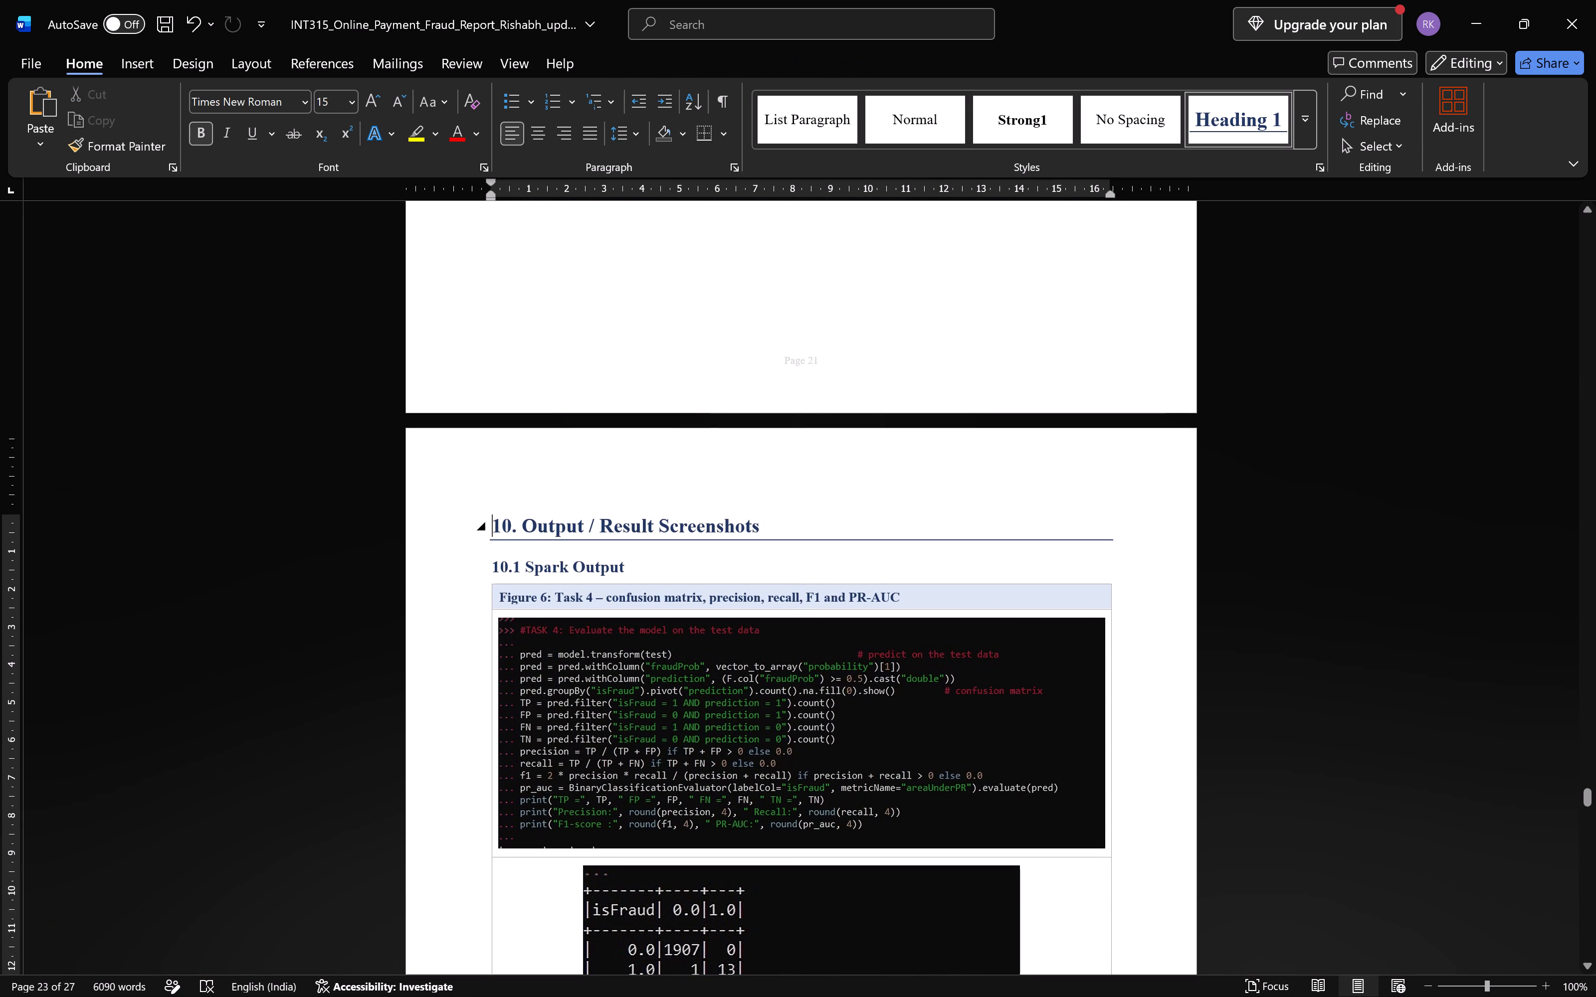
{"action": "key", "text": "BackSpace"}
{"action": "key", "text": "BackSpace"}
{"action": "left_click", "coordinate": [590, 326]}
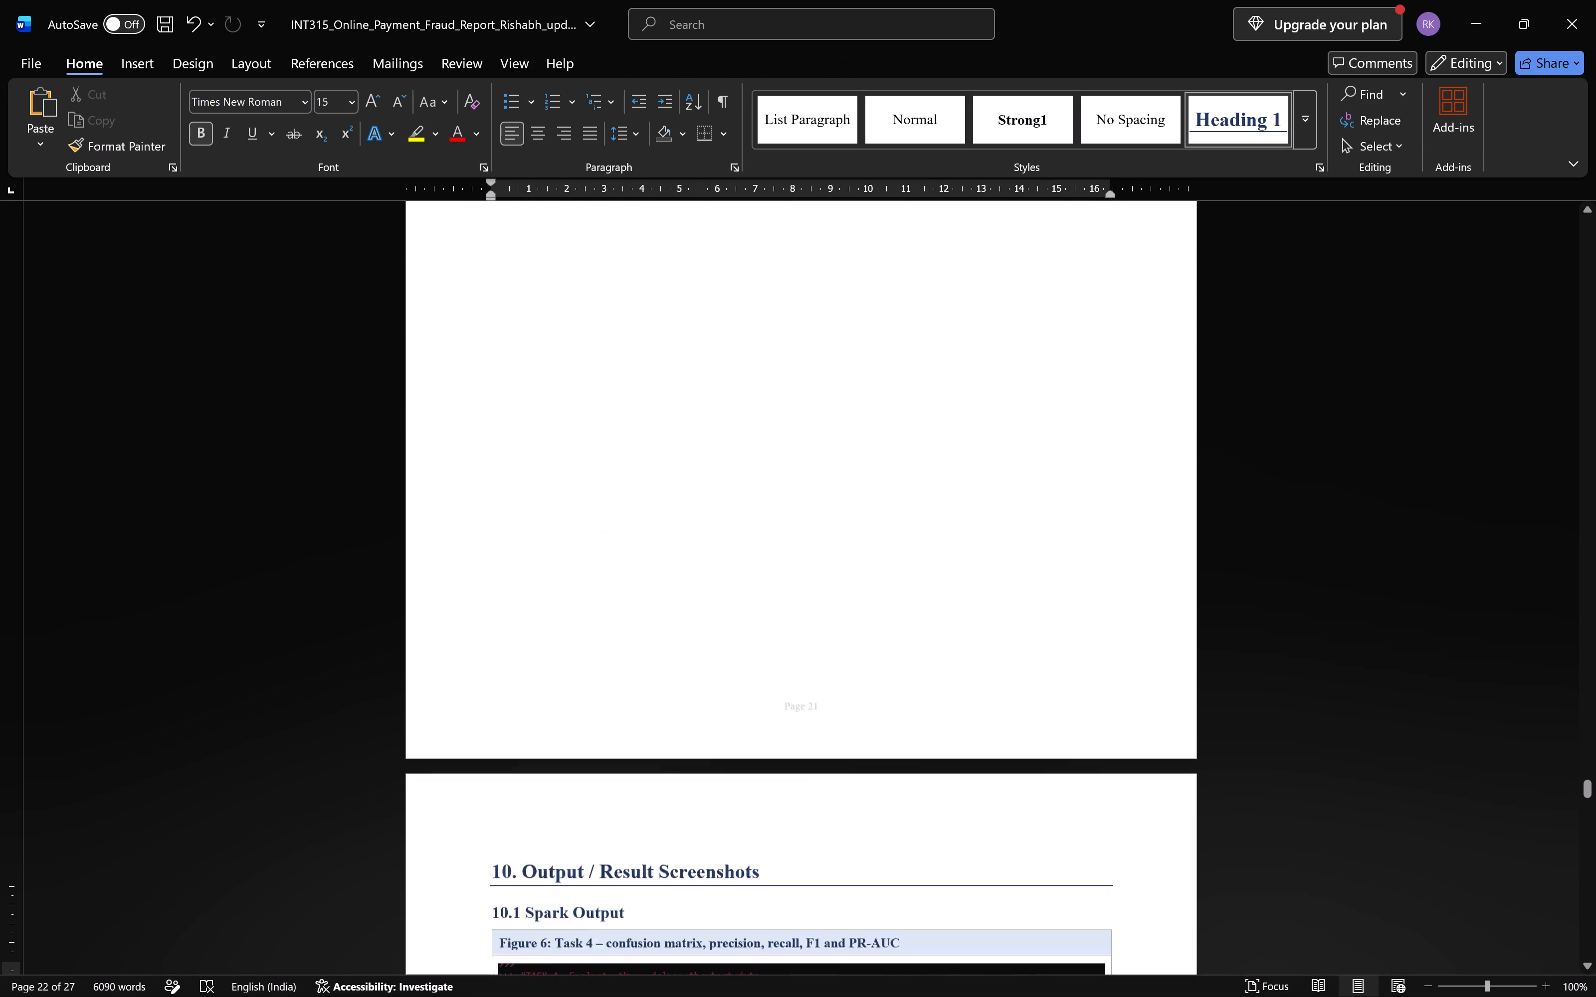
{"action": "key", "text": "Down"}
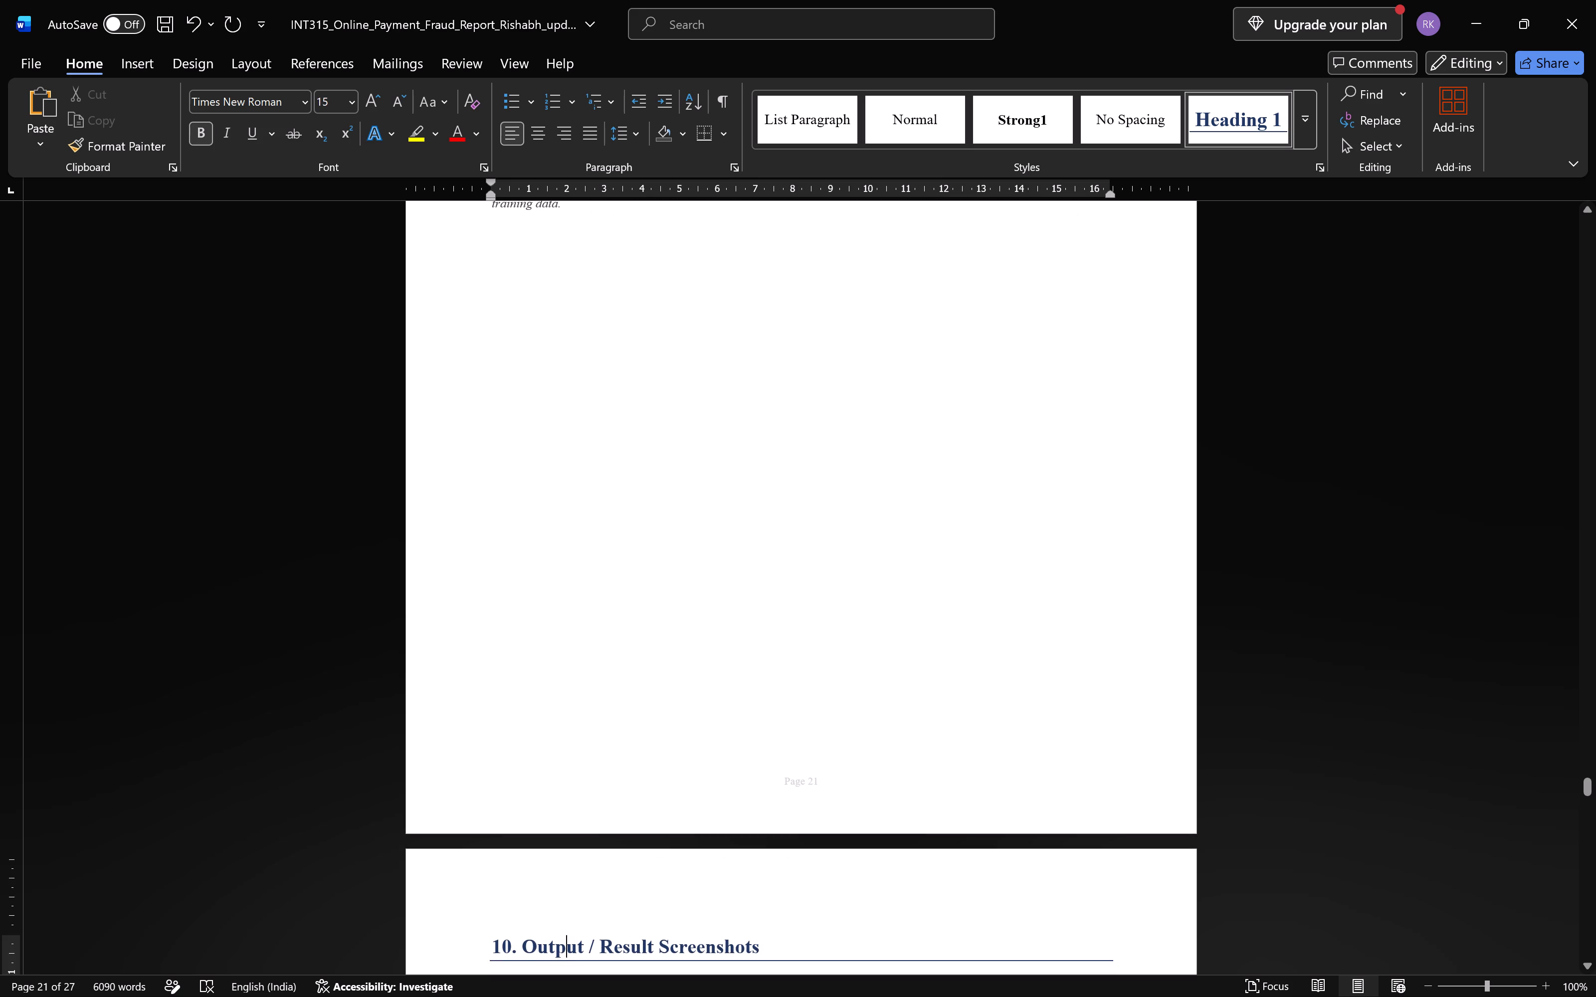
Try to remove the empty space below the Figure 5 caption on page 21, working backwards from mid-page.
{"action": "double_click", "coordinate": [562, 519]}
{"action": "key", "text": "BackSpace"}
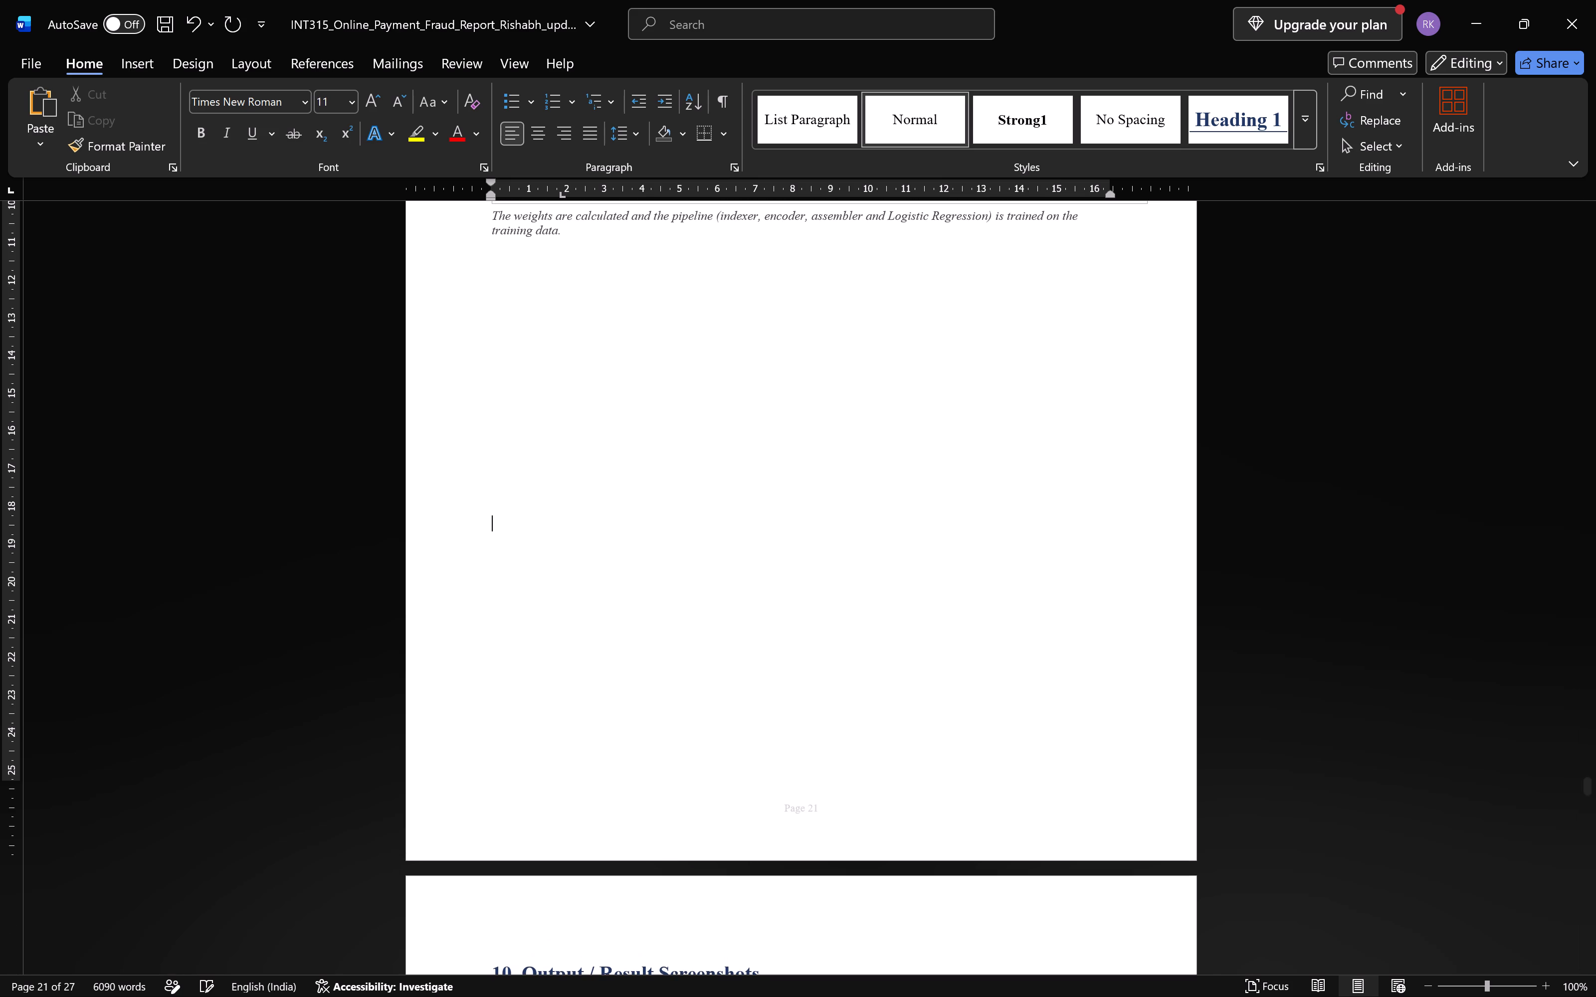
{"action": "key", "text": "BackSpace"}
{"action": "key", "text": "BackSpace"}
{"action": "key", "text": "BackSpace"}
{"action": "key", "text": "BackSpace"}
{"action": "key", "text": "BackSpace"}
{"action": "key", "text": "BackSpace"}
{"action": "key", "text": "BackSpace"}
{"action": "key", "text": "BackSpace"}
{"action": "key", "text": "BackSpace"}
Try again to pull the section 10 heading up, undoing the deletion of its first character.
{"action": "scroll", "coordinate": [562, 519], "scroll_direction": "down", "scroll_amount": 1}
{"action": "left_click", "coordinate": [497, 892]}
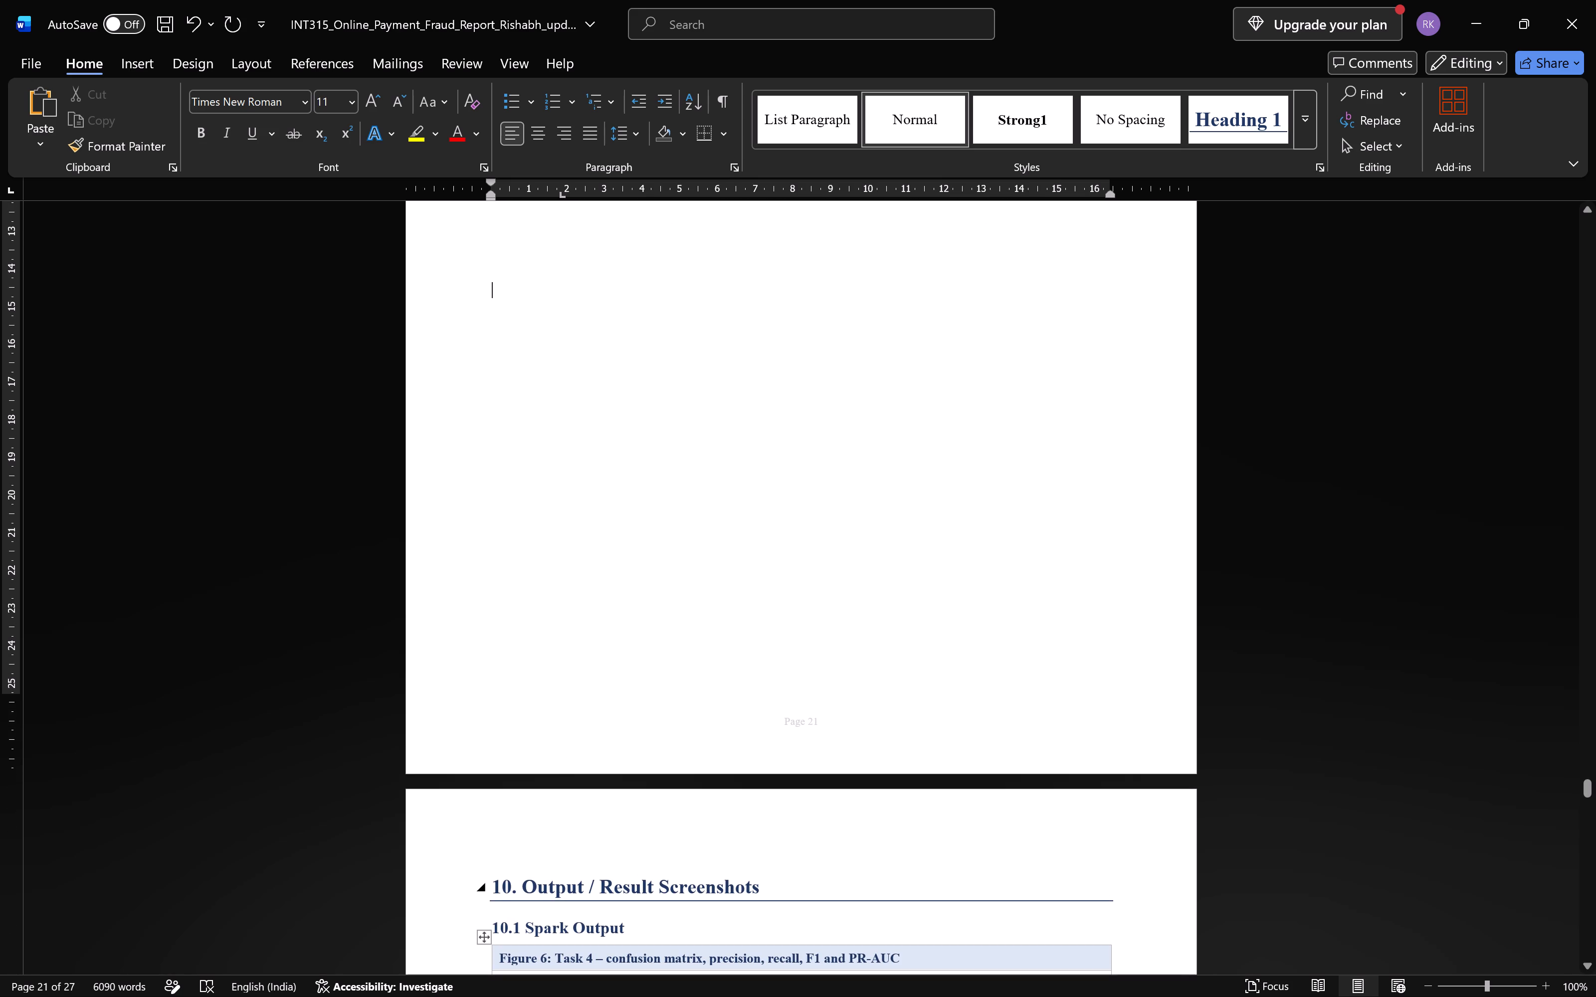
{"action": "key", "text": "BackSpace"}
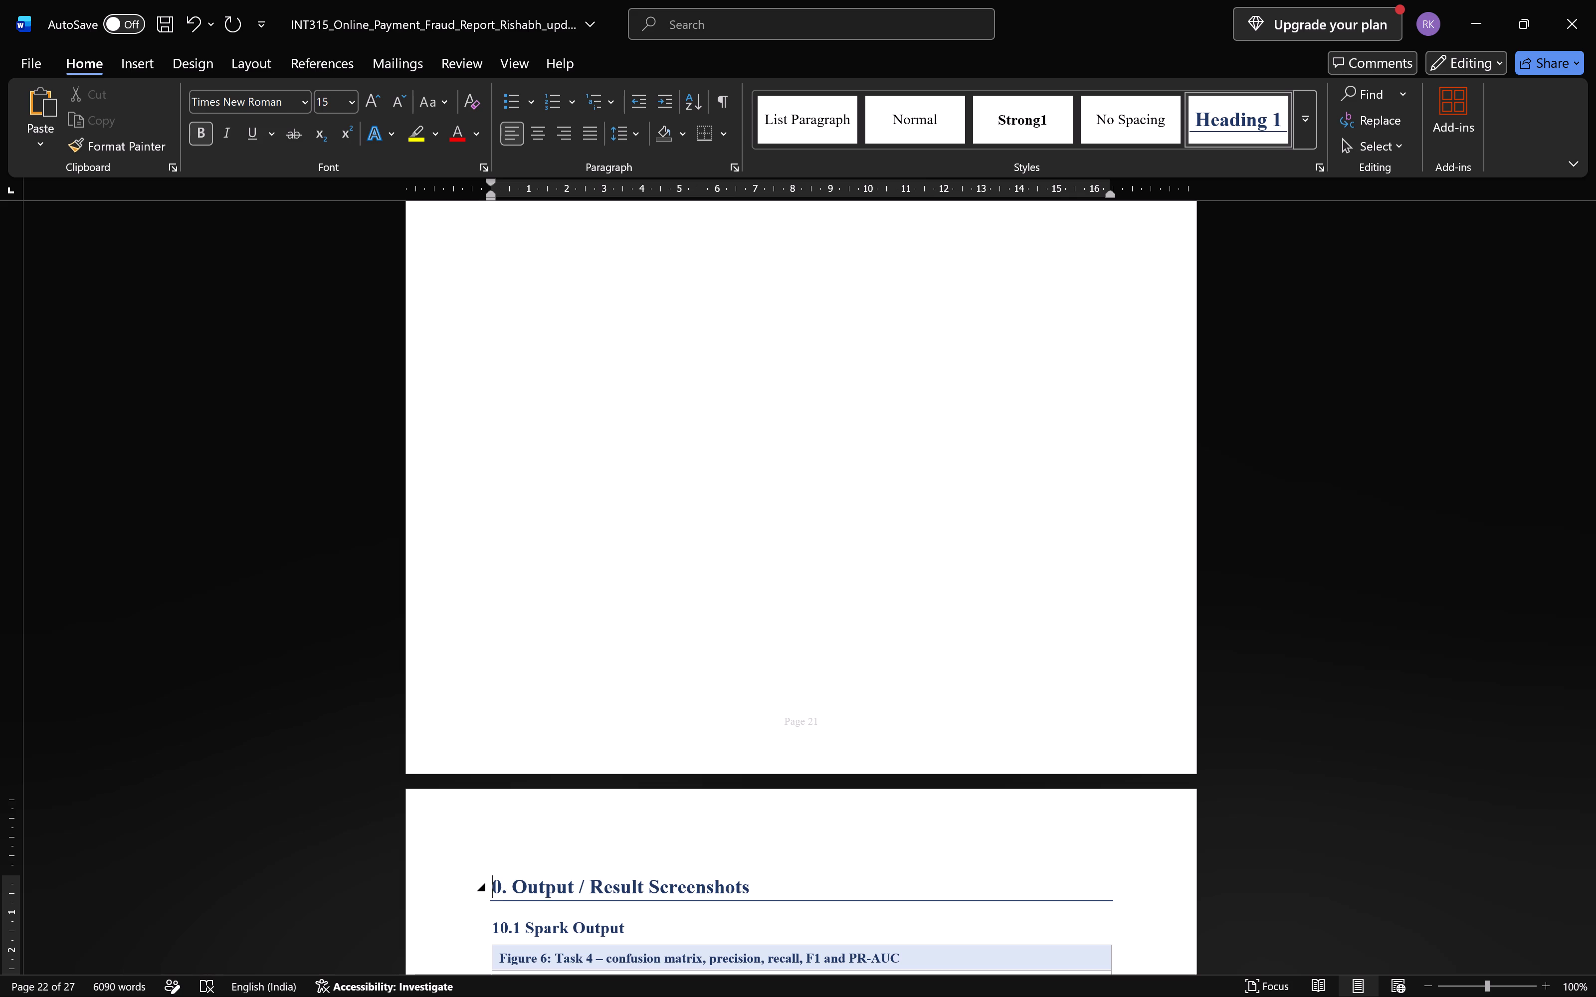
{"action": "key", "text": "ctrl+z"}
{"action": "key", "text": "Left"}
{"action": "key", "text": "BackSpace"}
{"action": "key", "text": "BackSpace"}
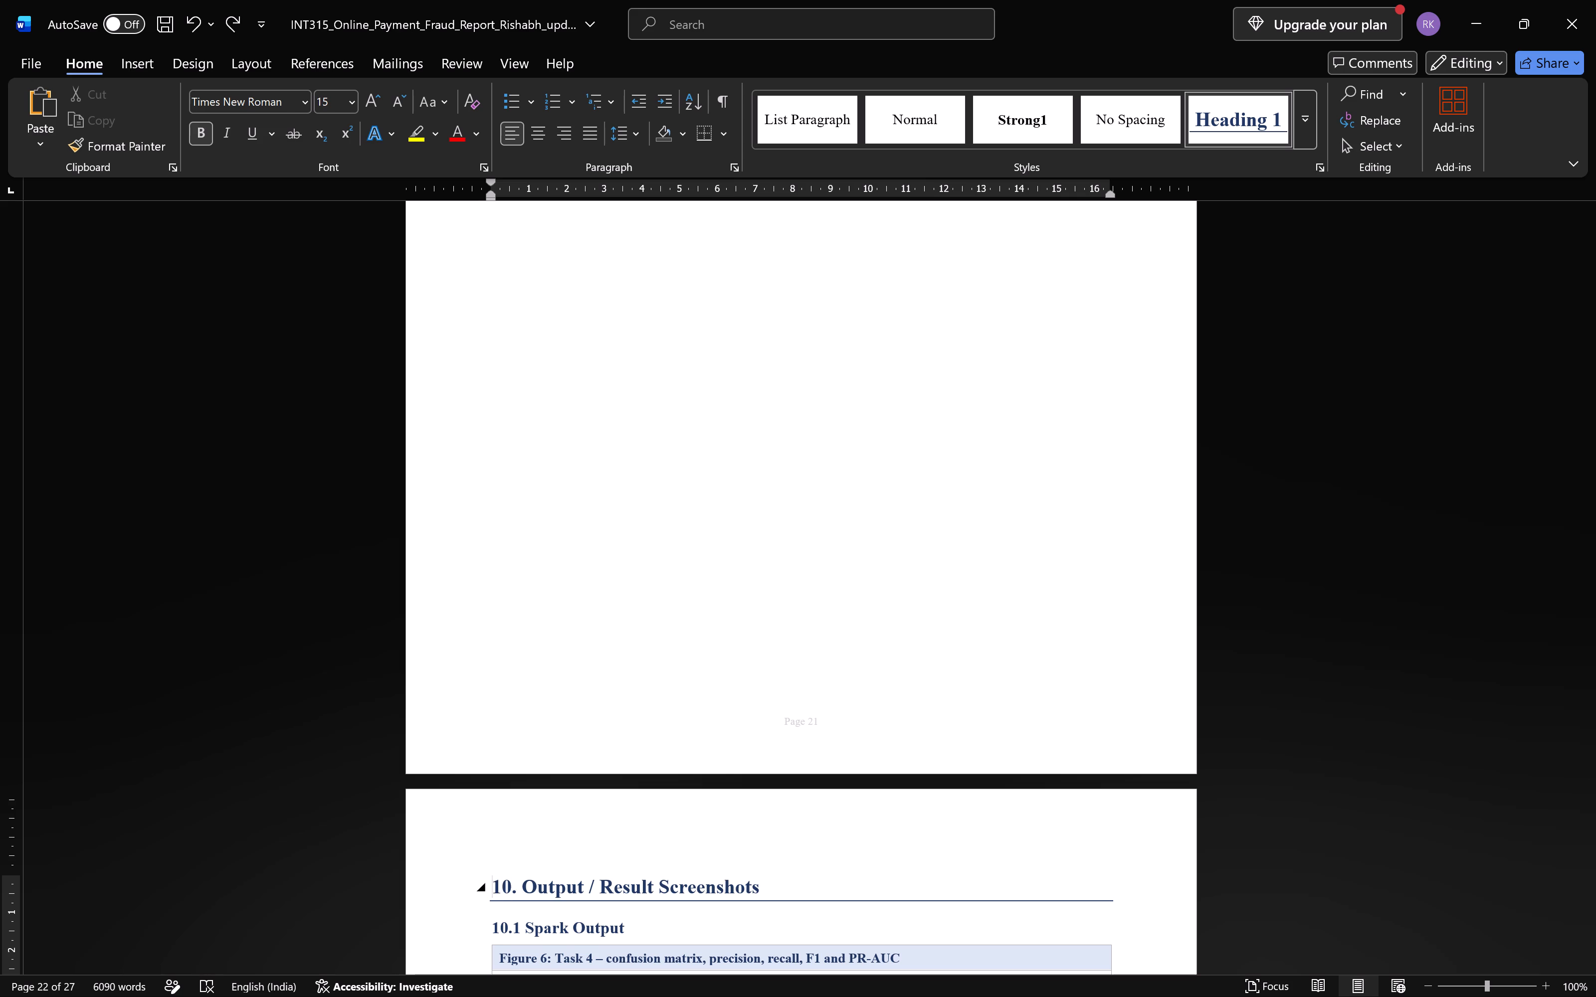
Enlarge the Task 3 code screenshot in Figure 5 to nearly the table's width, and extend the surrounding table downward.
{"action": "scroll", "coordinate": [497, 892], "scroll_direction": "down", "scroll_amount": 2}
{"action": "scroll", "coordinate": [565, 793], "scroll_direction": "up", "scroll_amount": 4}
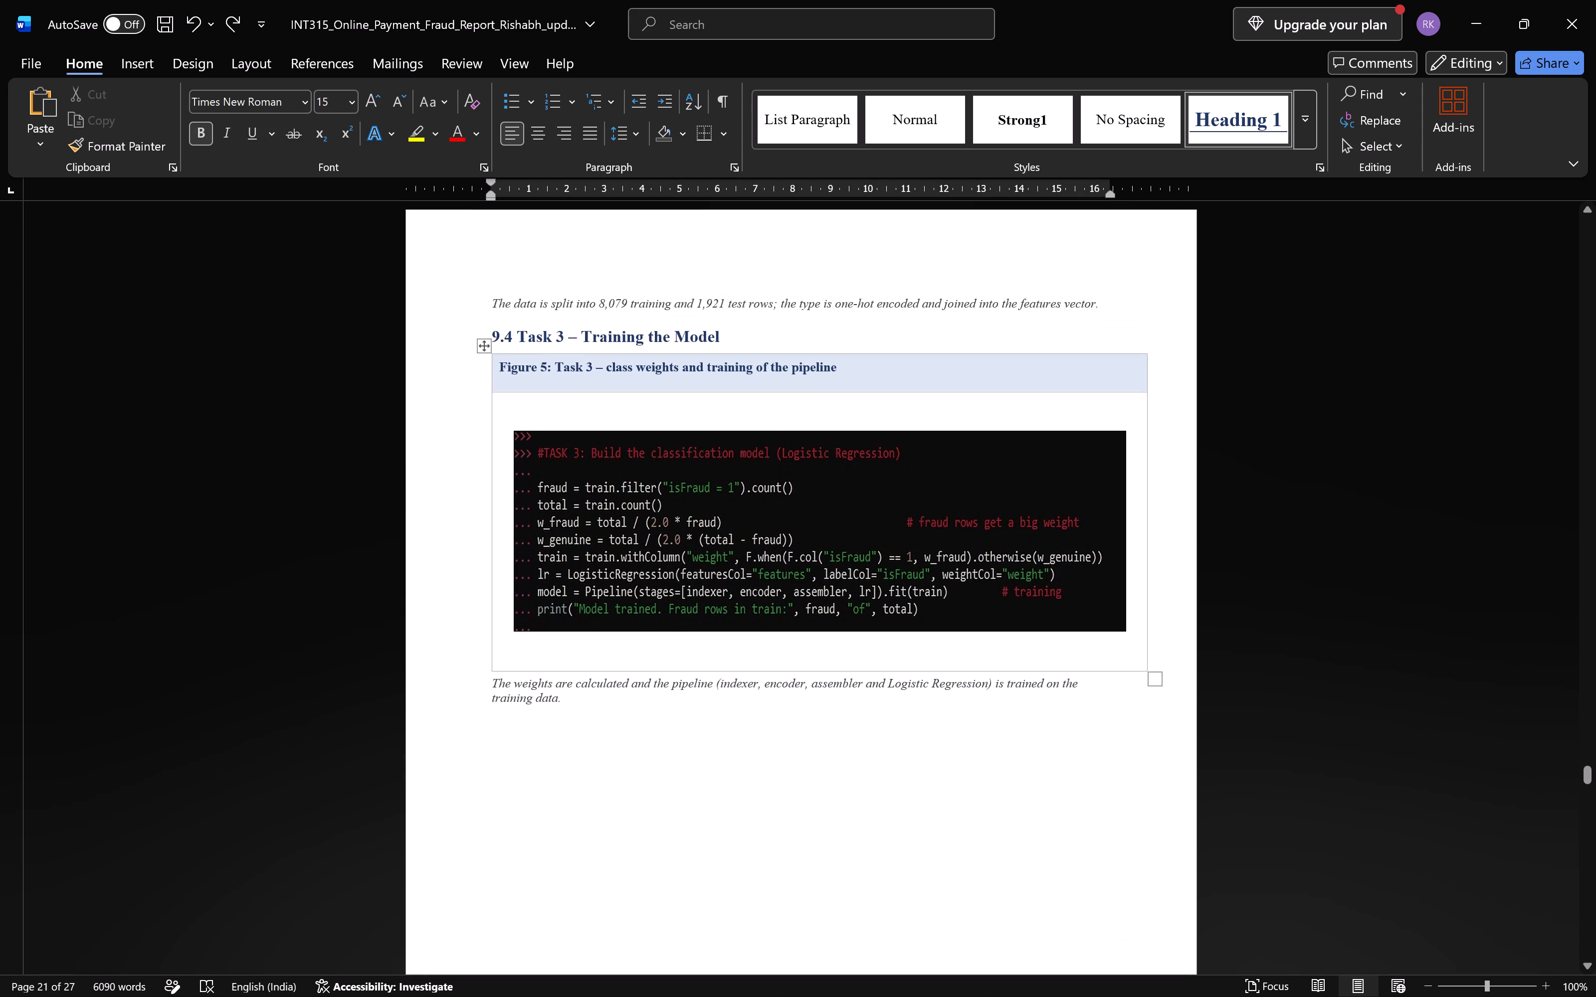
{"action": "left_click", "coordinate": [985, 585]}
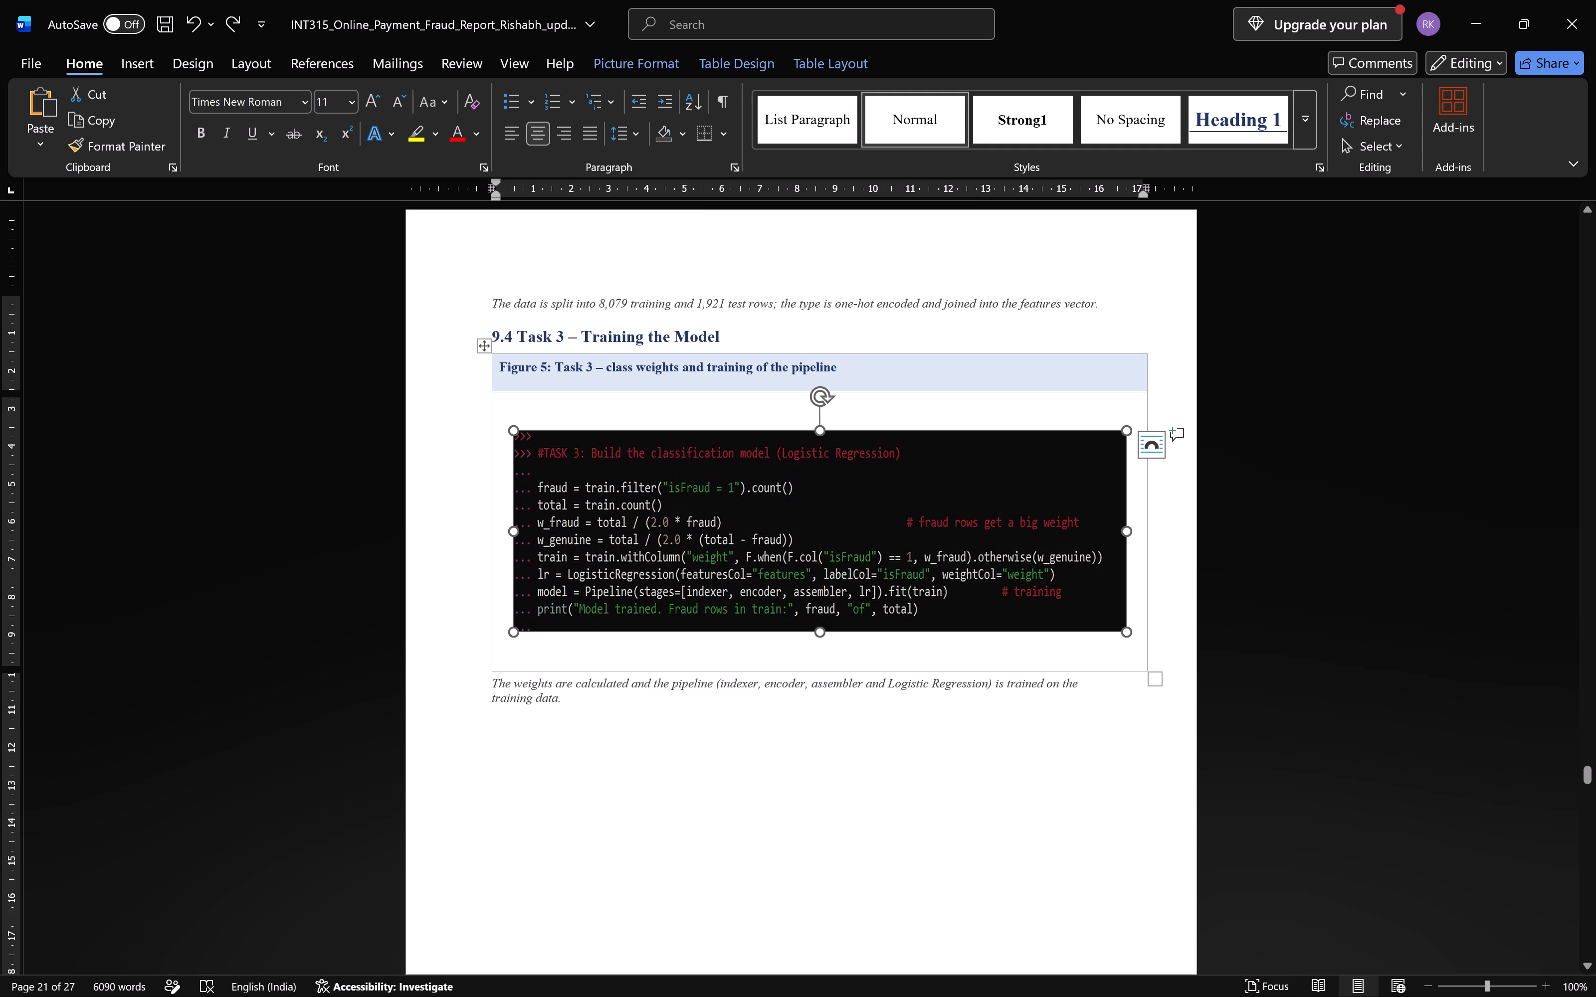
{"action": "left_click_drag", "start_coordinate": [1126, 632], "coordinate": [1130, 649]}
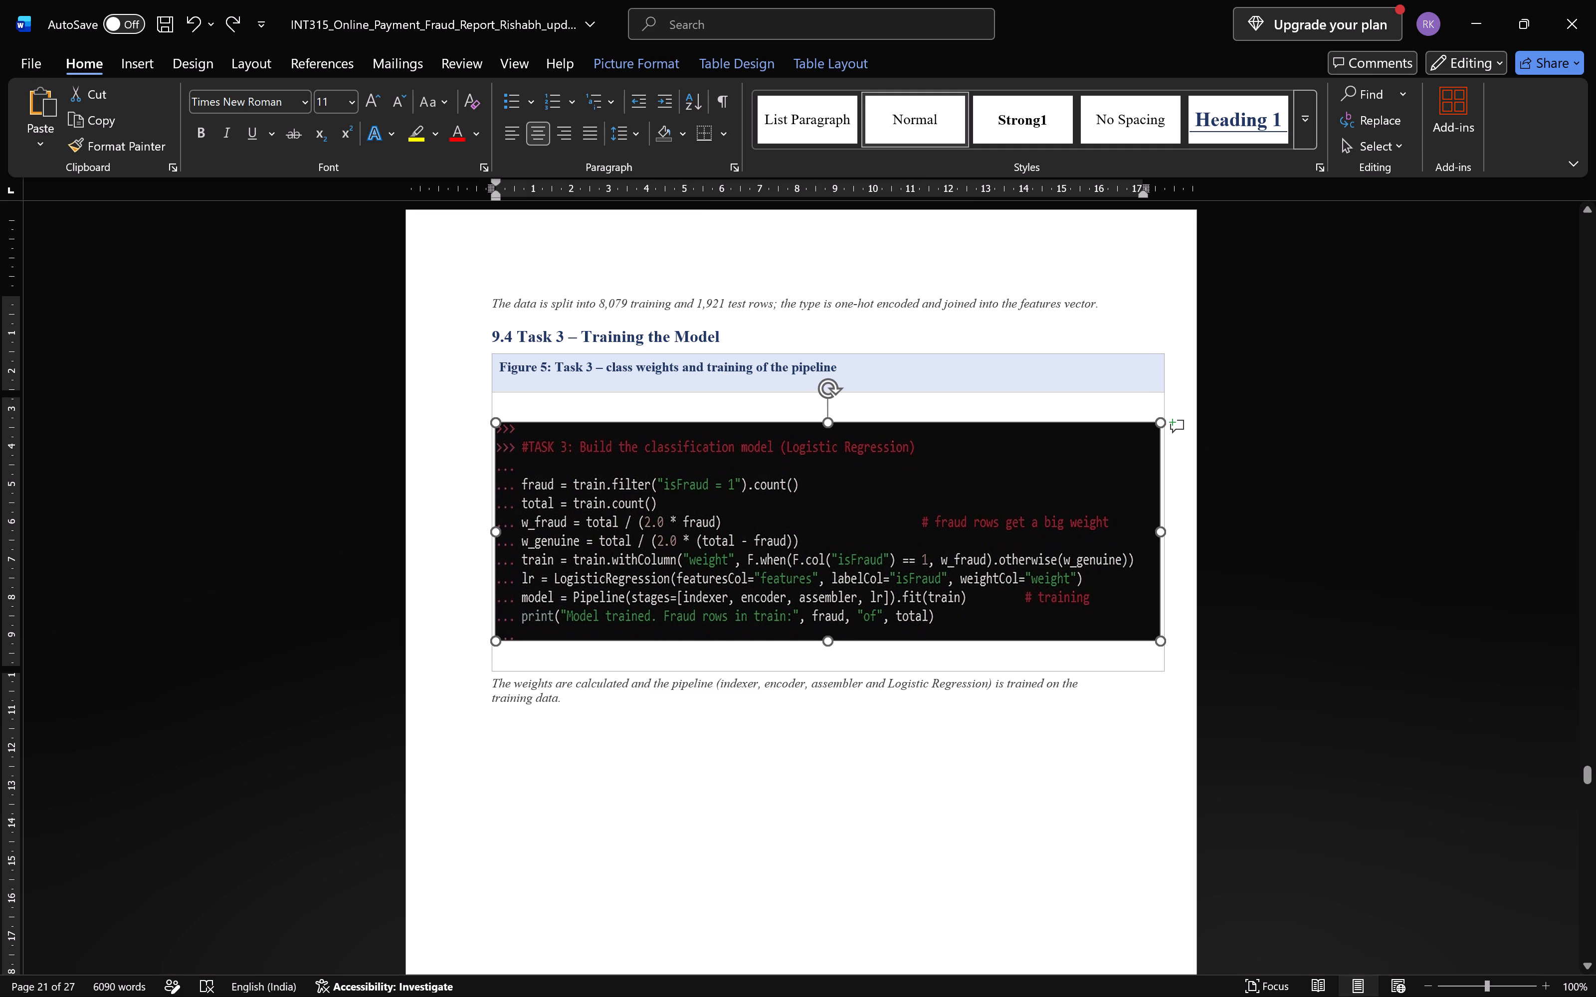
{"action": "left_click_drag", "start_coordinate": [1174, 681], "coordinate": [1171, 730]}
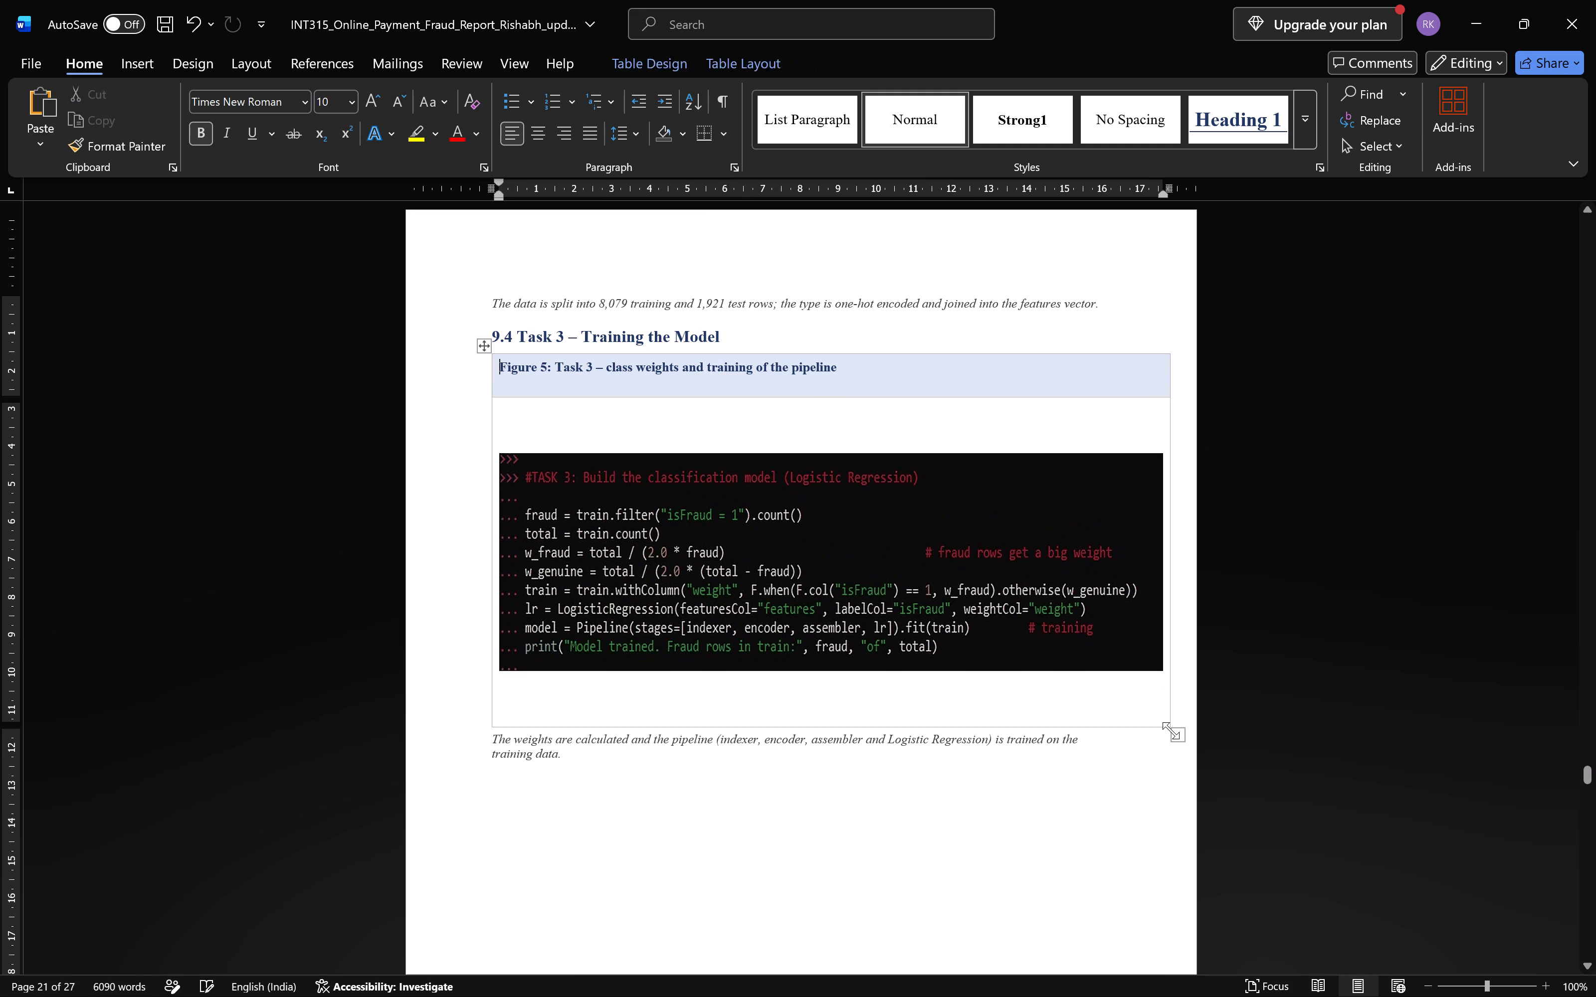
Stretch the Figure 5 screenshot vertically so it fills more of its table cell, keeping its width.
{"action": "scroll", "coordinate": [1019, 528], "scroll_direction": "up", "scroll_amount": 1}
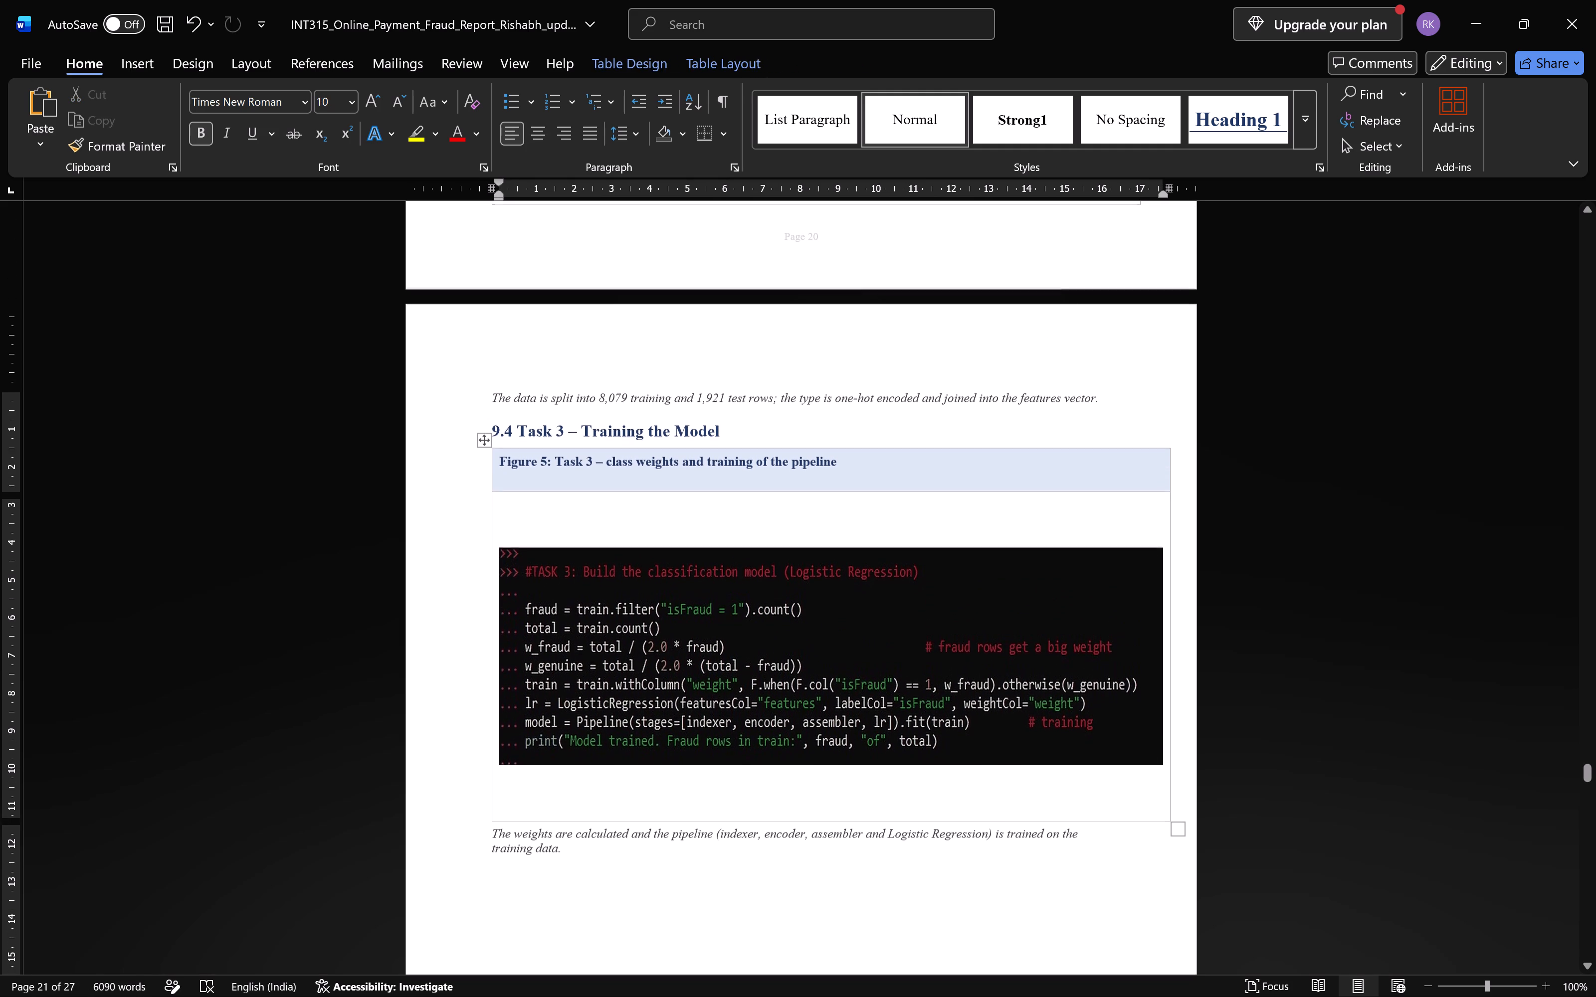
{"action": "scroll", "coordinate": [1019, 528], "scroll_direction": "up", "scroll_amount": 1}
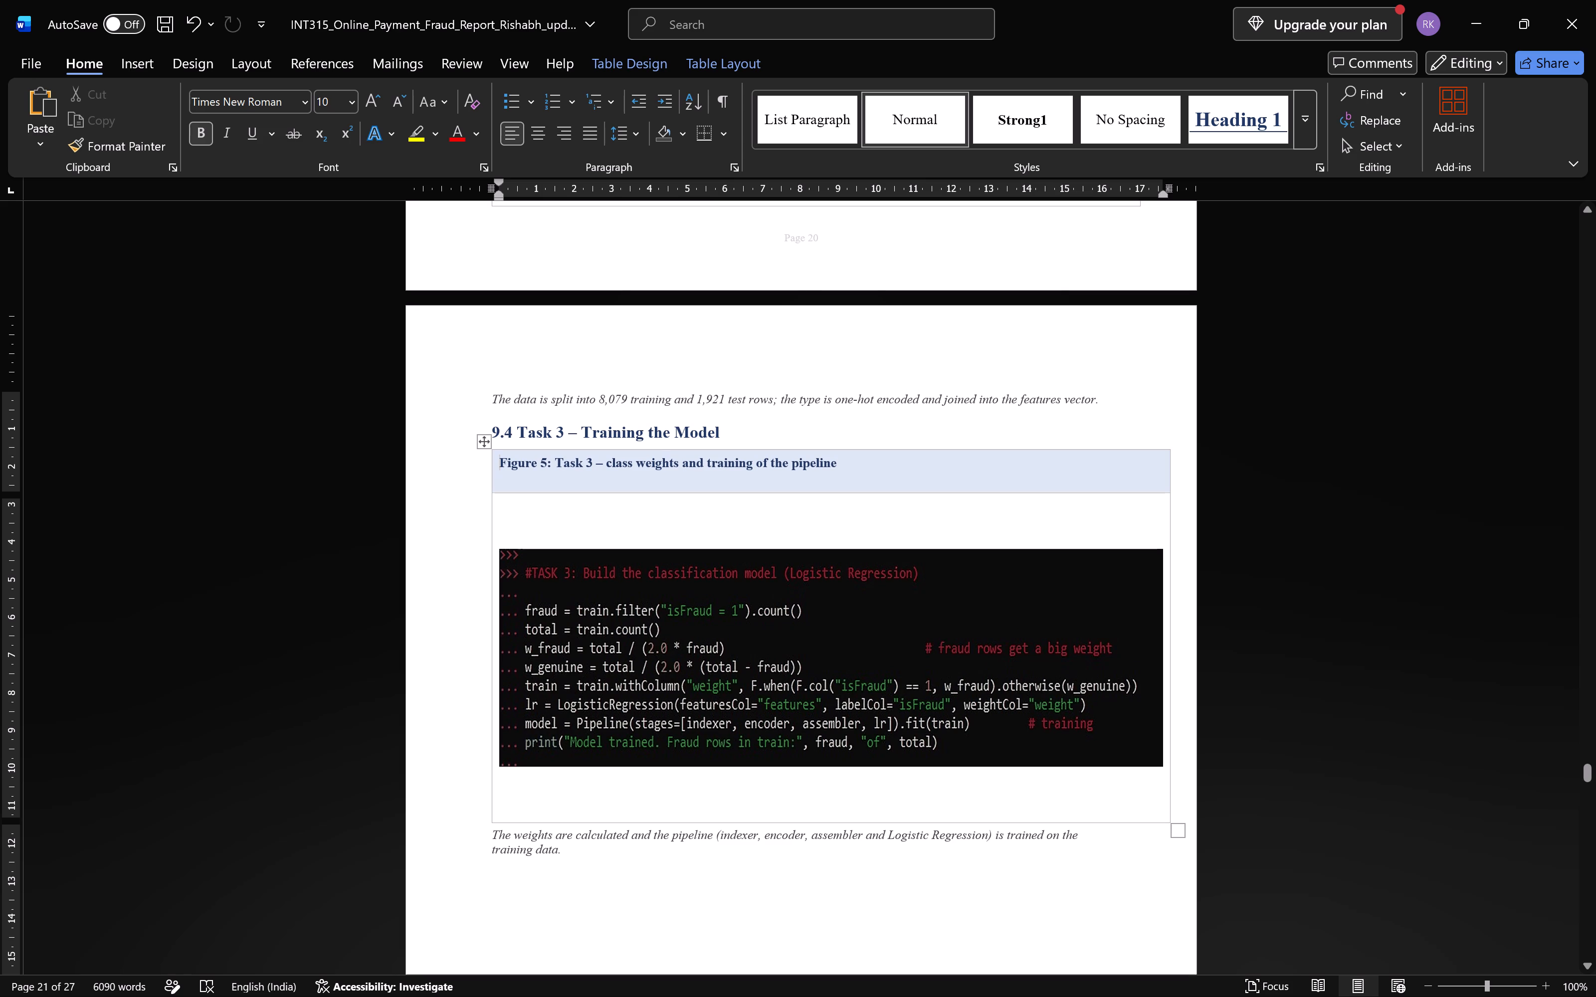
{"action": "left_click", "coordinate": [933, 625]}
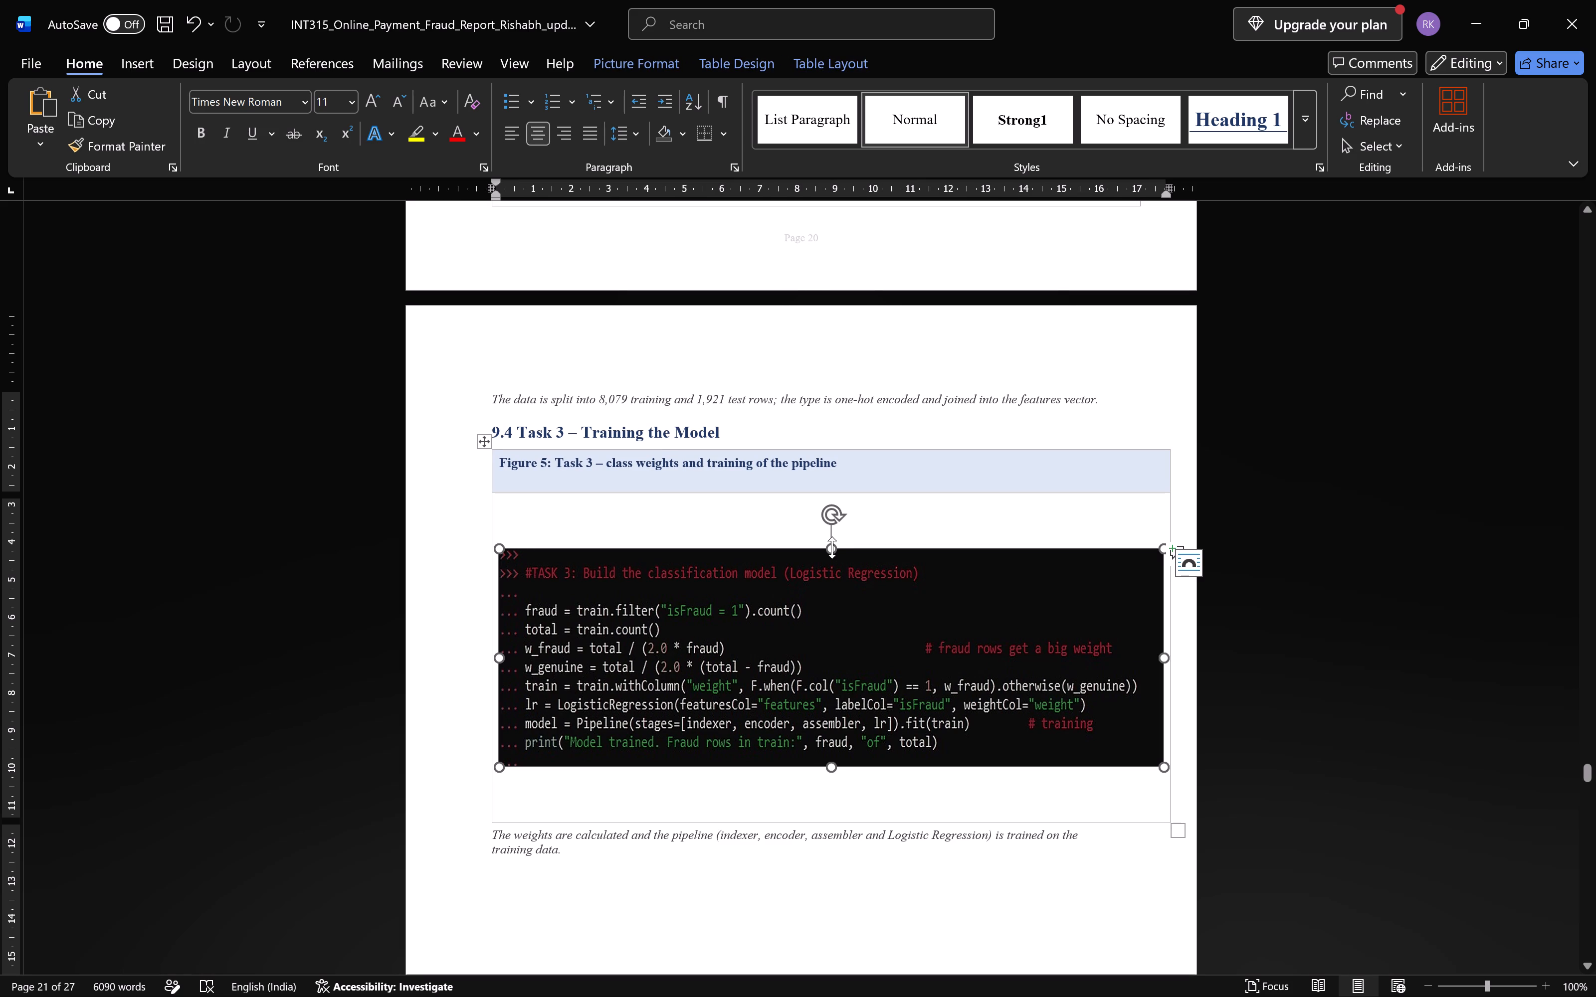
{"action": "left_click_drag", "start_coordinate": [832, 547], "coordinate": [822, 521]}
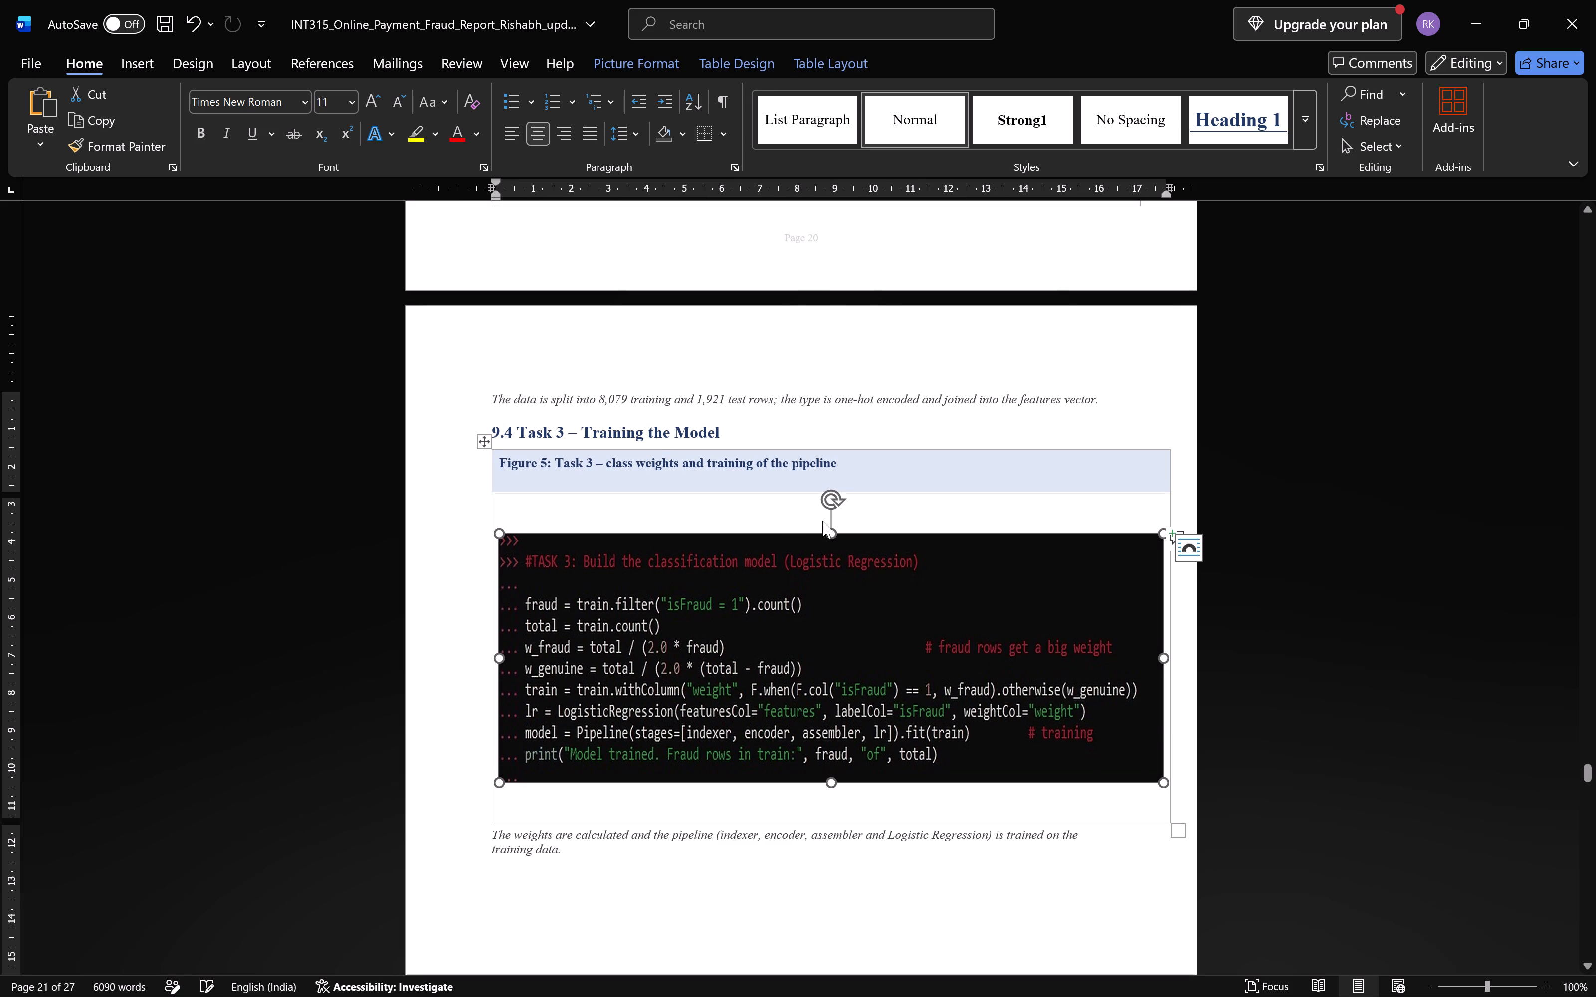
{"action": "left_click", "coordinate": [815, 879]}
Review the page layout from the Figure 5 page through section 11 to the report's last page.
{"action": "scroll", "coordinate": [815, 879], "scroll_direction": "up", "scroll_amount": 3}
{"action": "scroll", "coordinate": [815, 879], "scroll_direction": "down", "scroll_amount": 8}
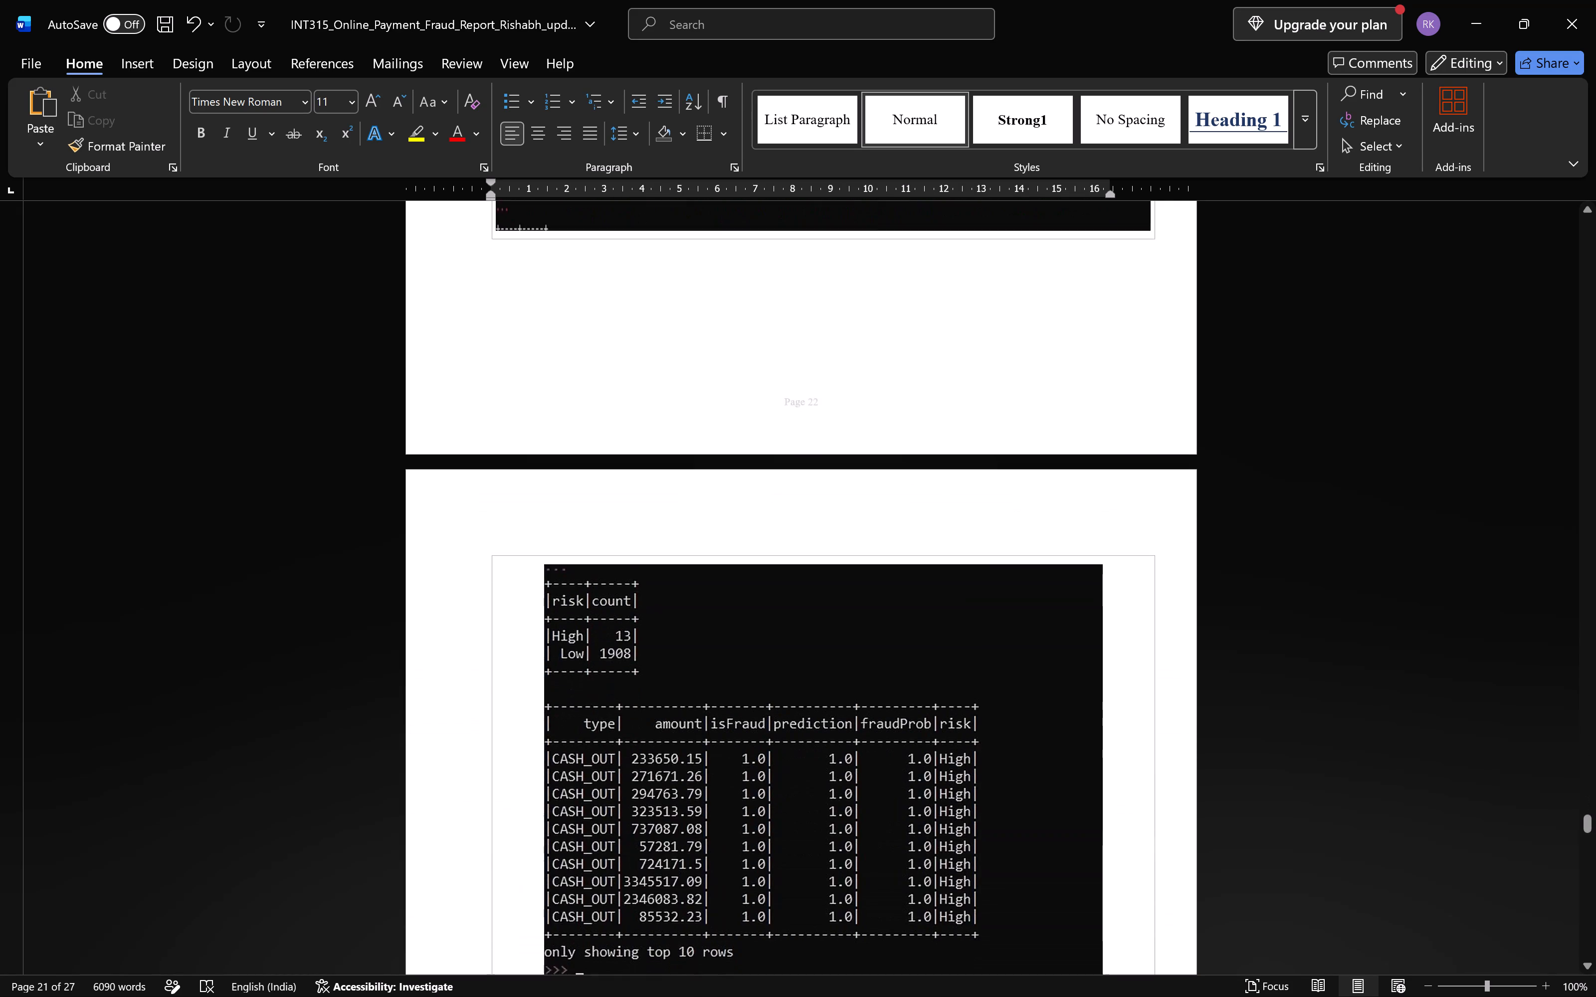
{"action": "scroll", "coordinate": [815, 879], "scroll_direction": "down", "scroll_amount": 4}
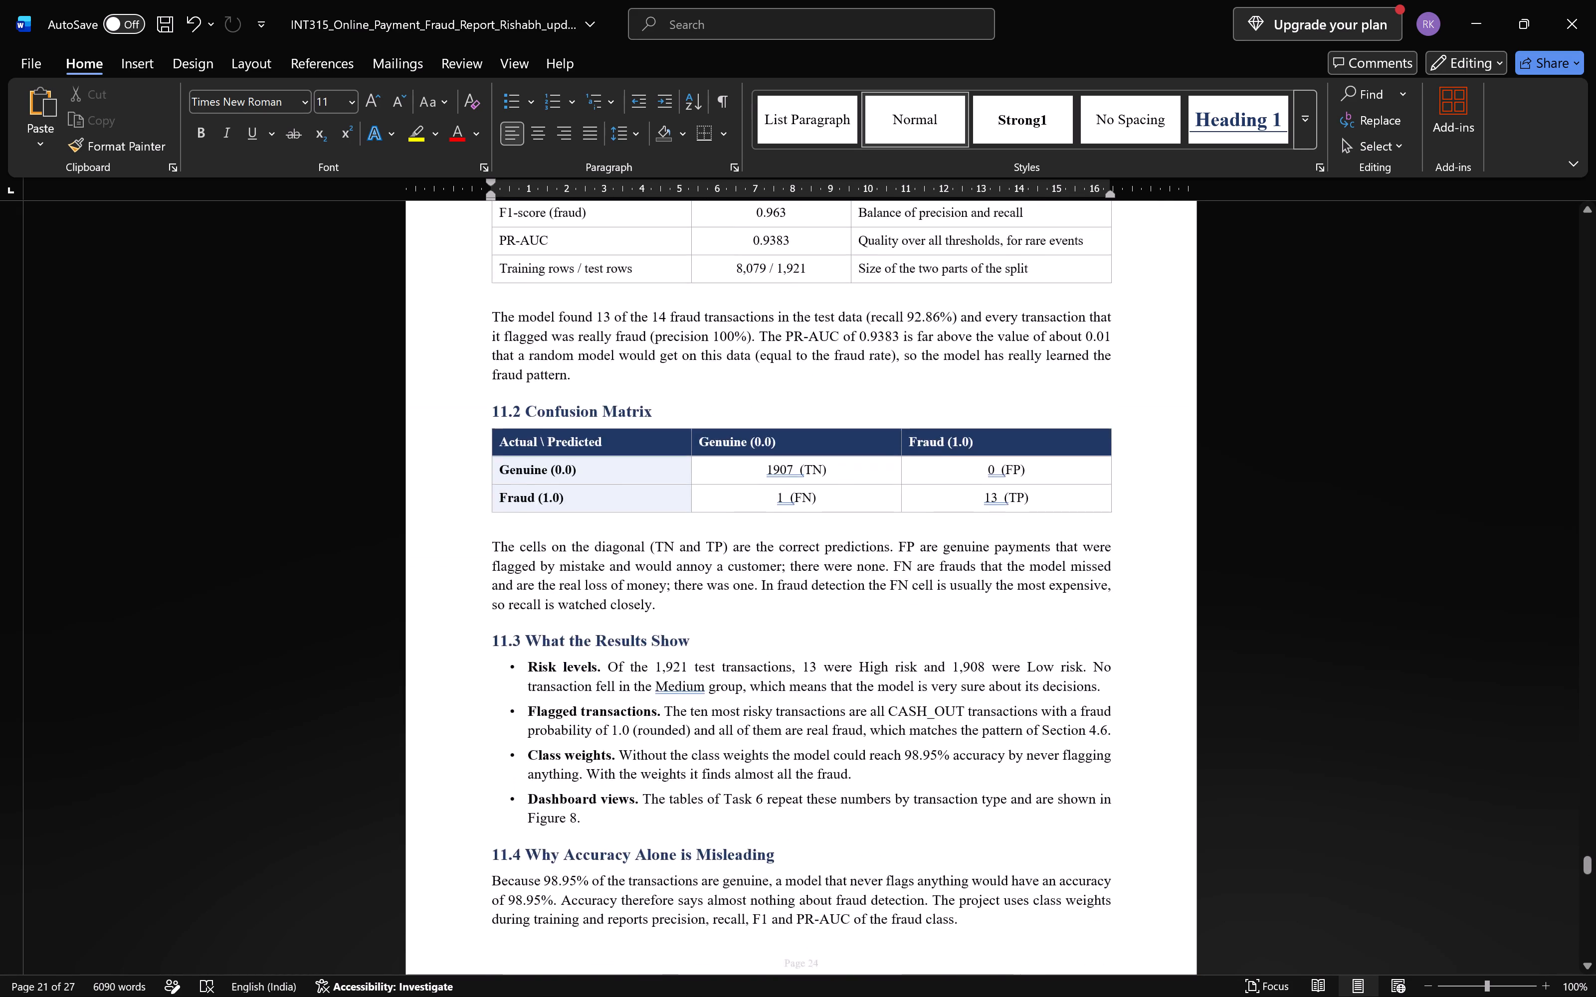
{"action": "scroll", "coordinate": [815, 879], "scroll_direction": "down", "scroll_amount": 4}
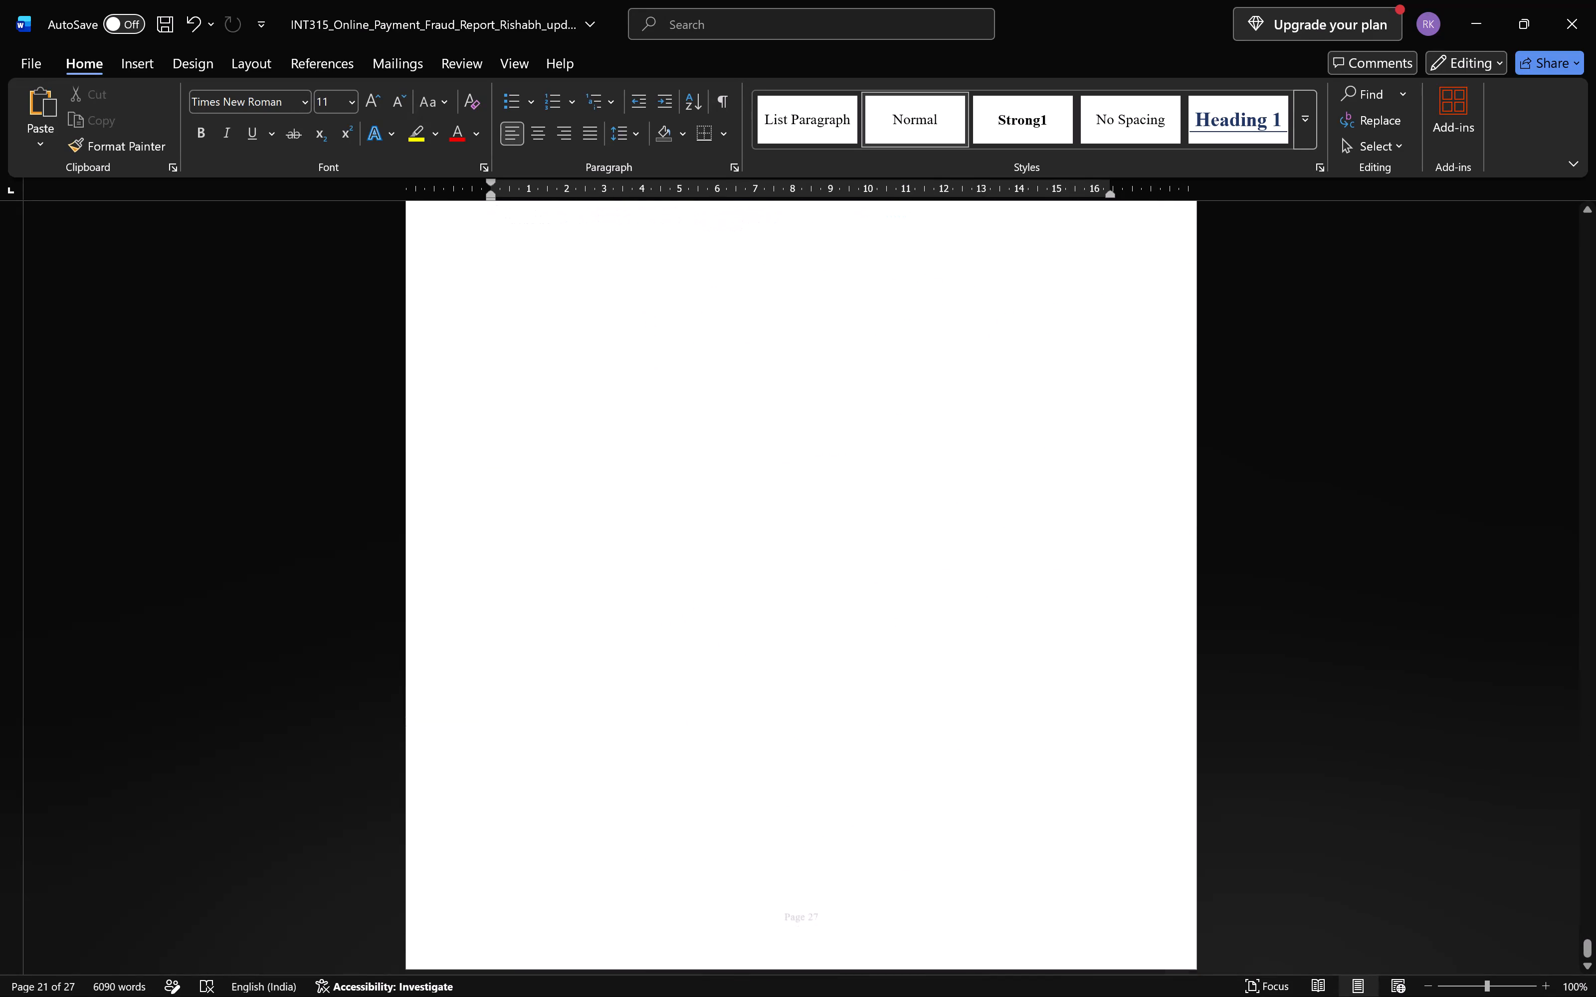
Export the report as a PDF to New Volume (E:) under its current file name, replacing the existing PDF.
{"action": "left_click", "coordinate": [37, 66]}
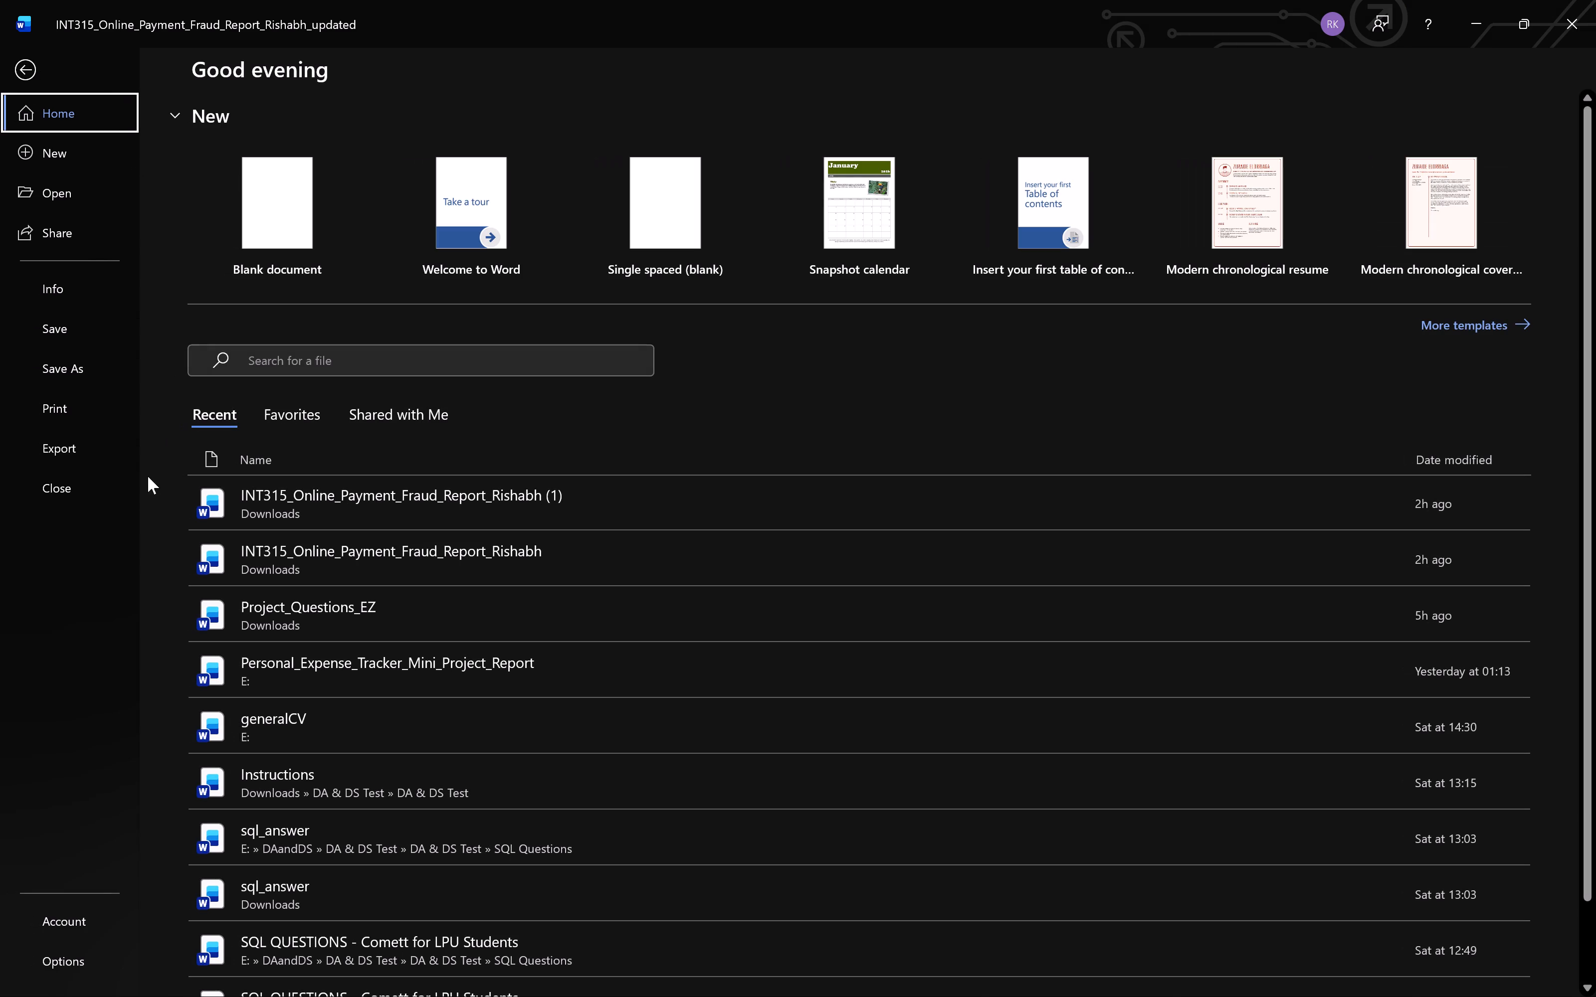
{"action": "left_click", "coordinate": [67, 450]}
{"action": "left_click", "coordinate": [589, 262]}
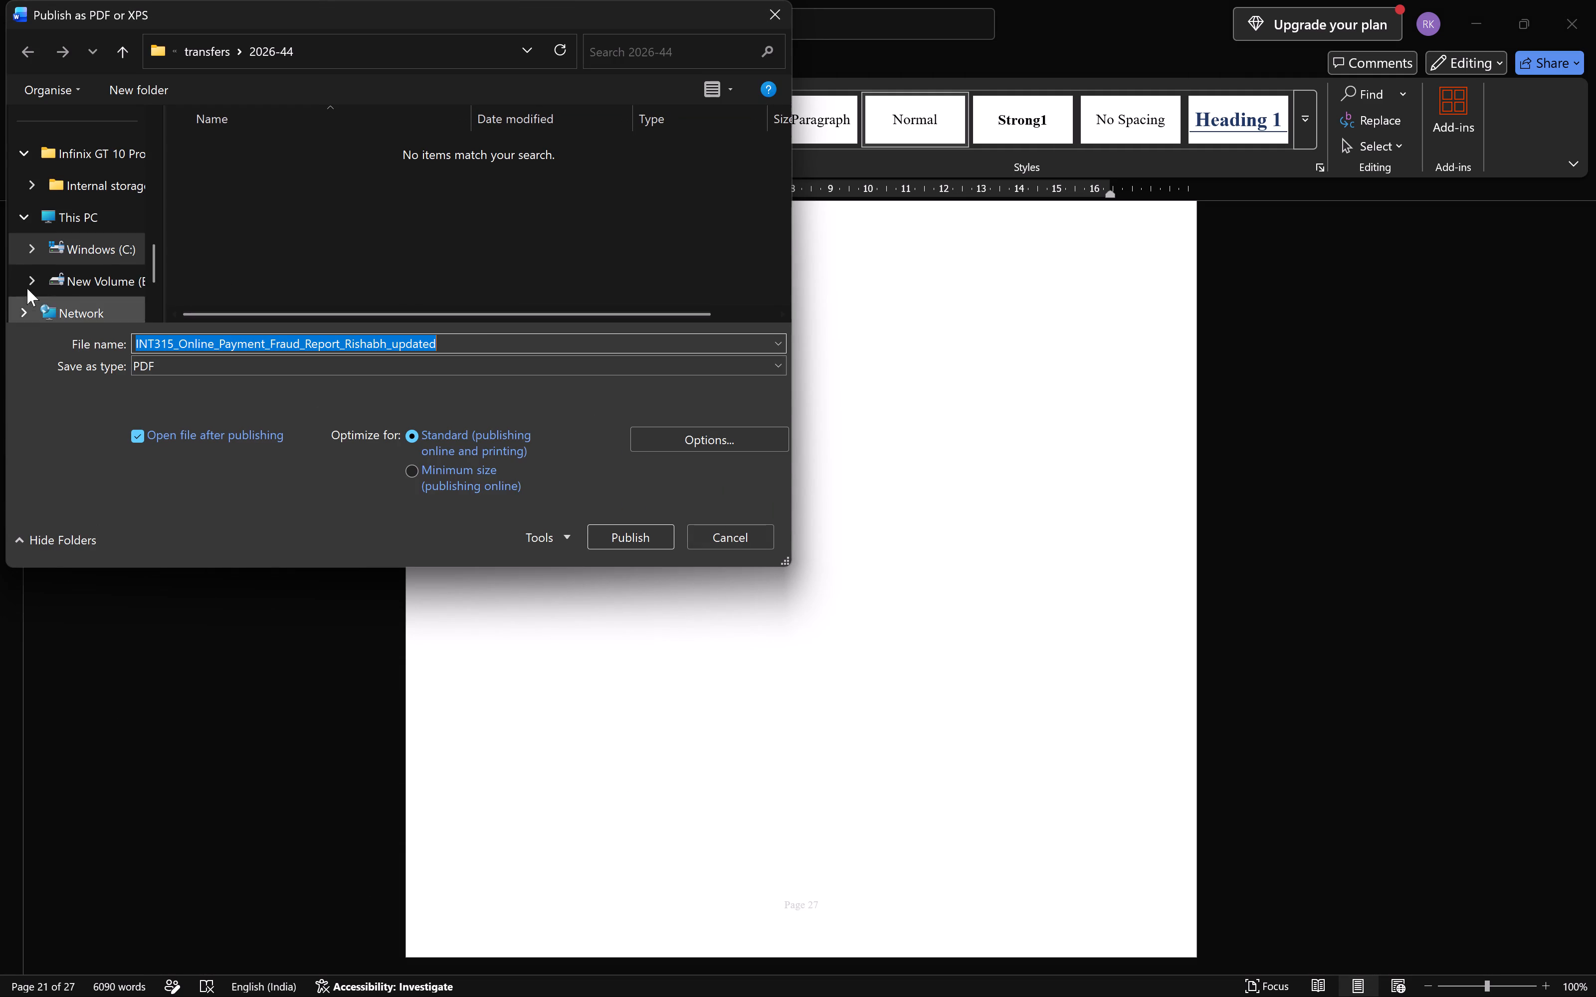
{"action": "left_click", "coordinate": [123, 279]}
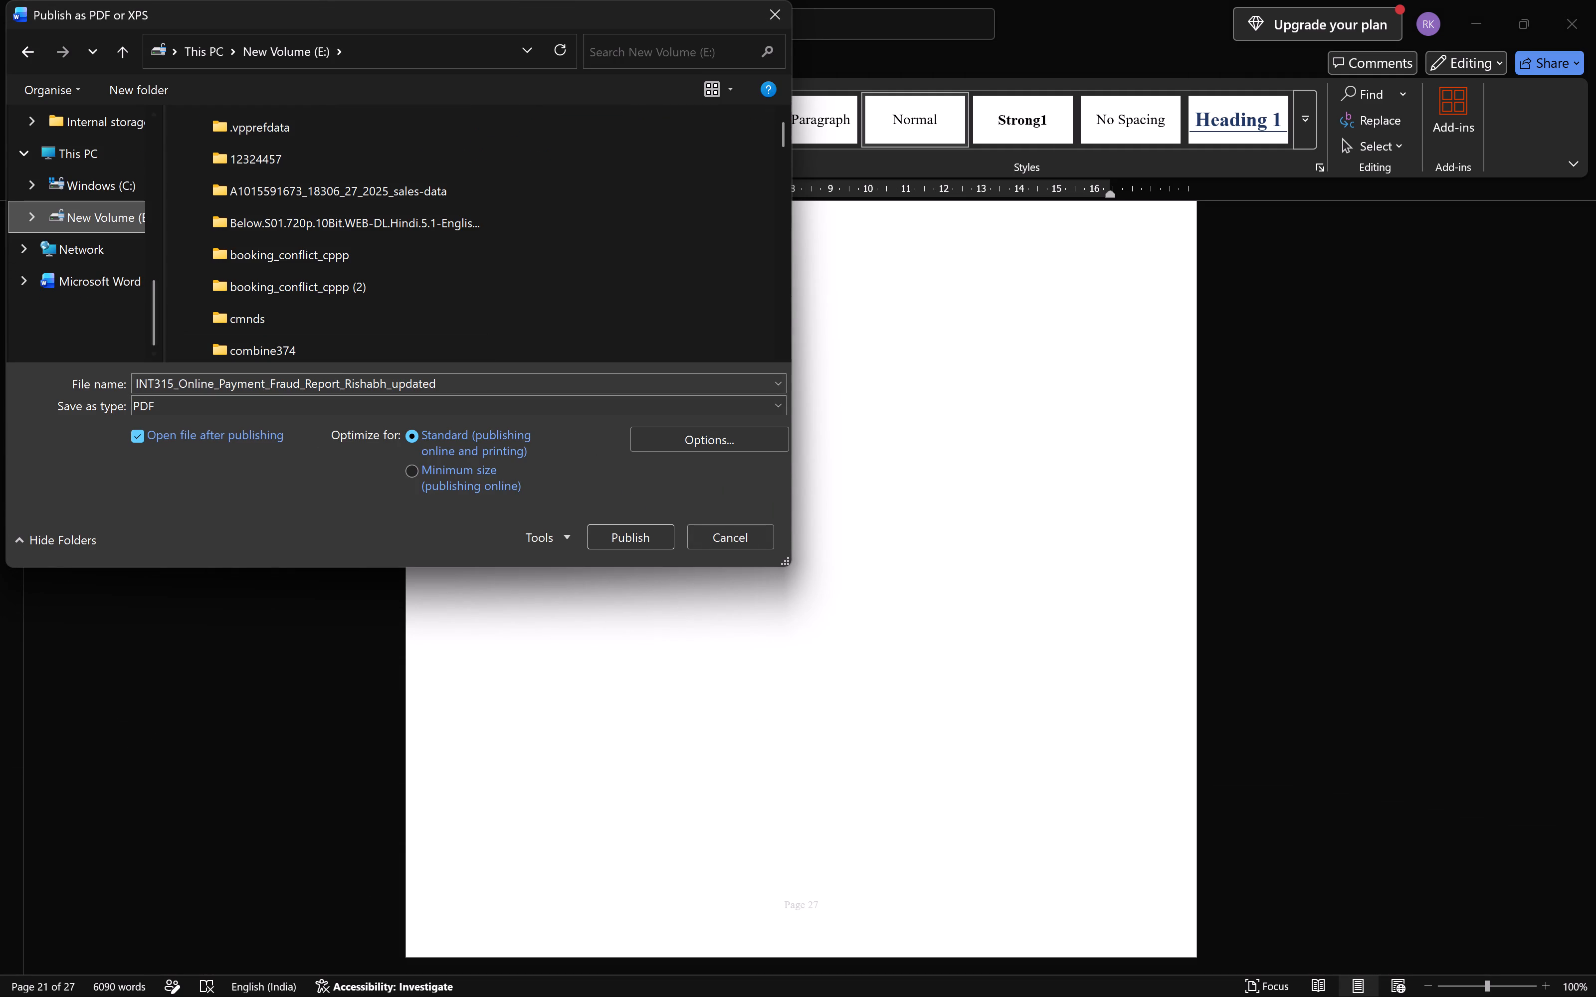
{"action": "left_click", "coordinate": [629, 533]}
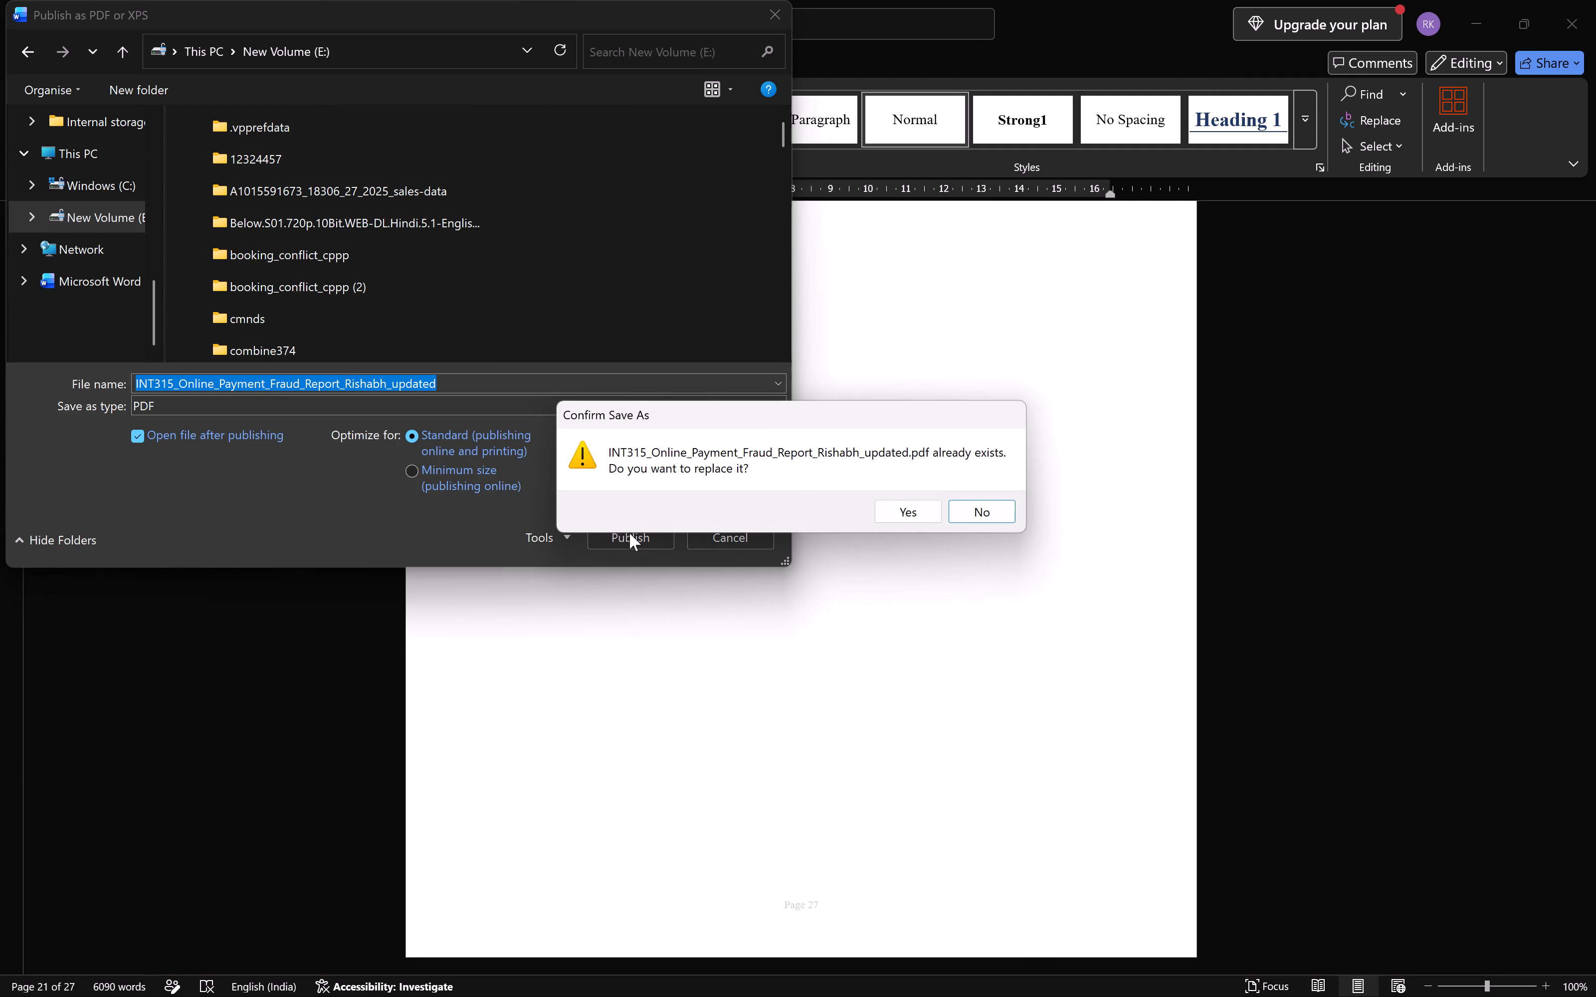
{"action": "left_click", "coordinate": [894, 510]}
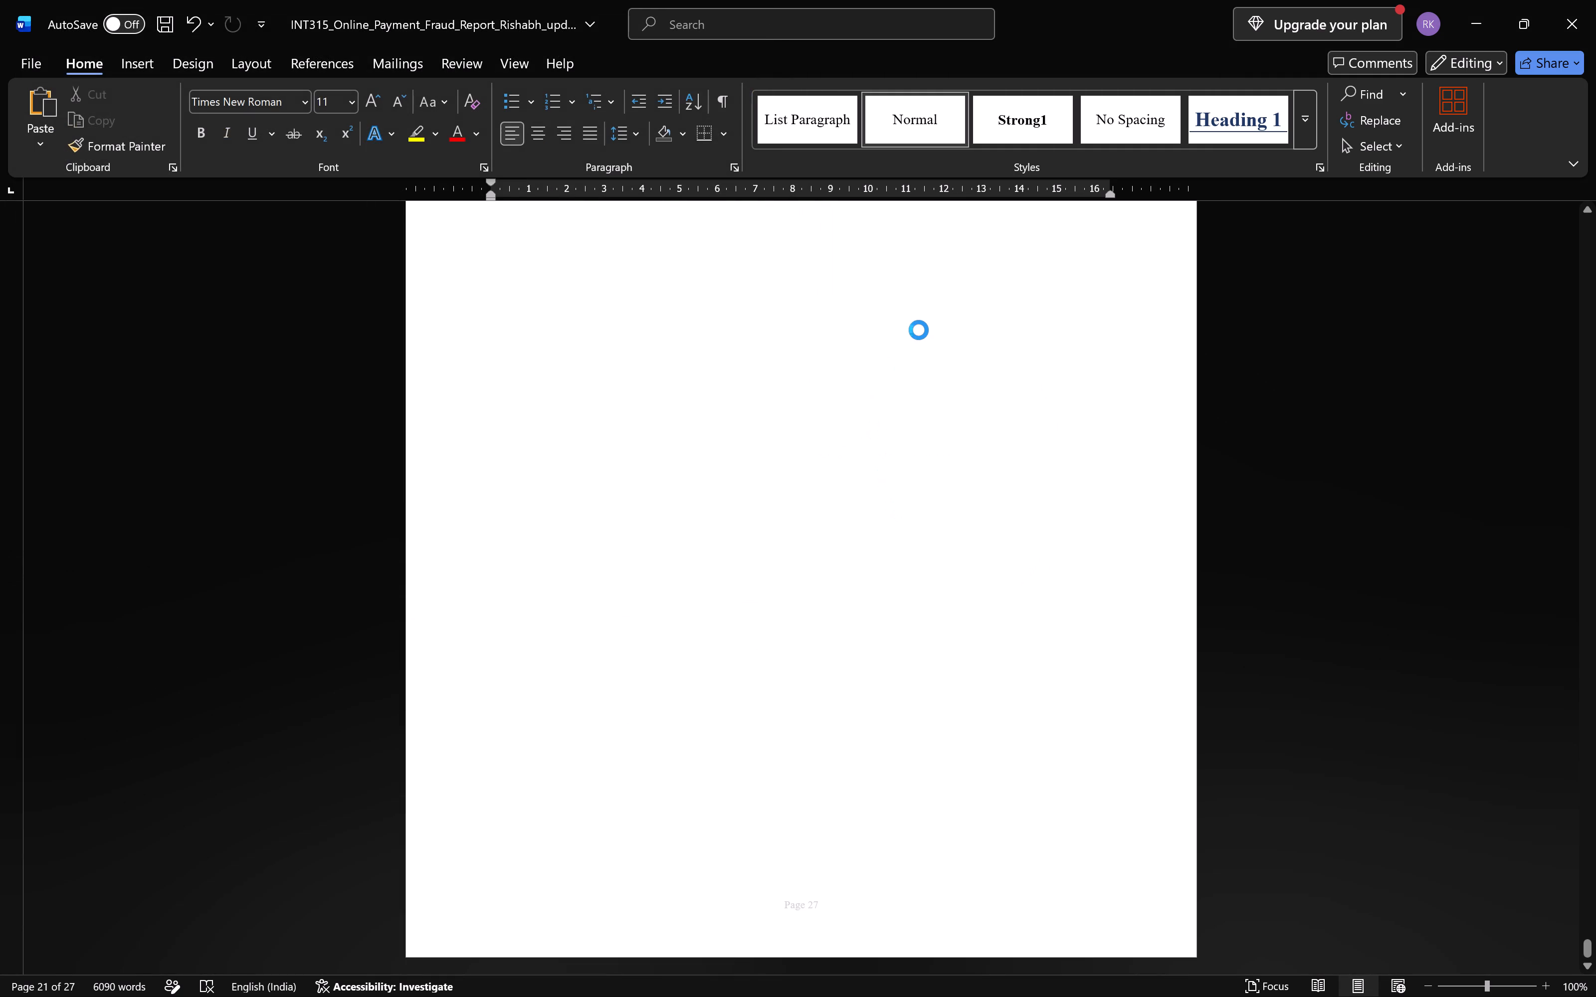
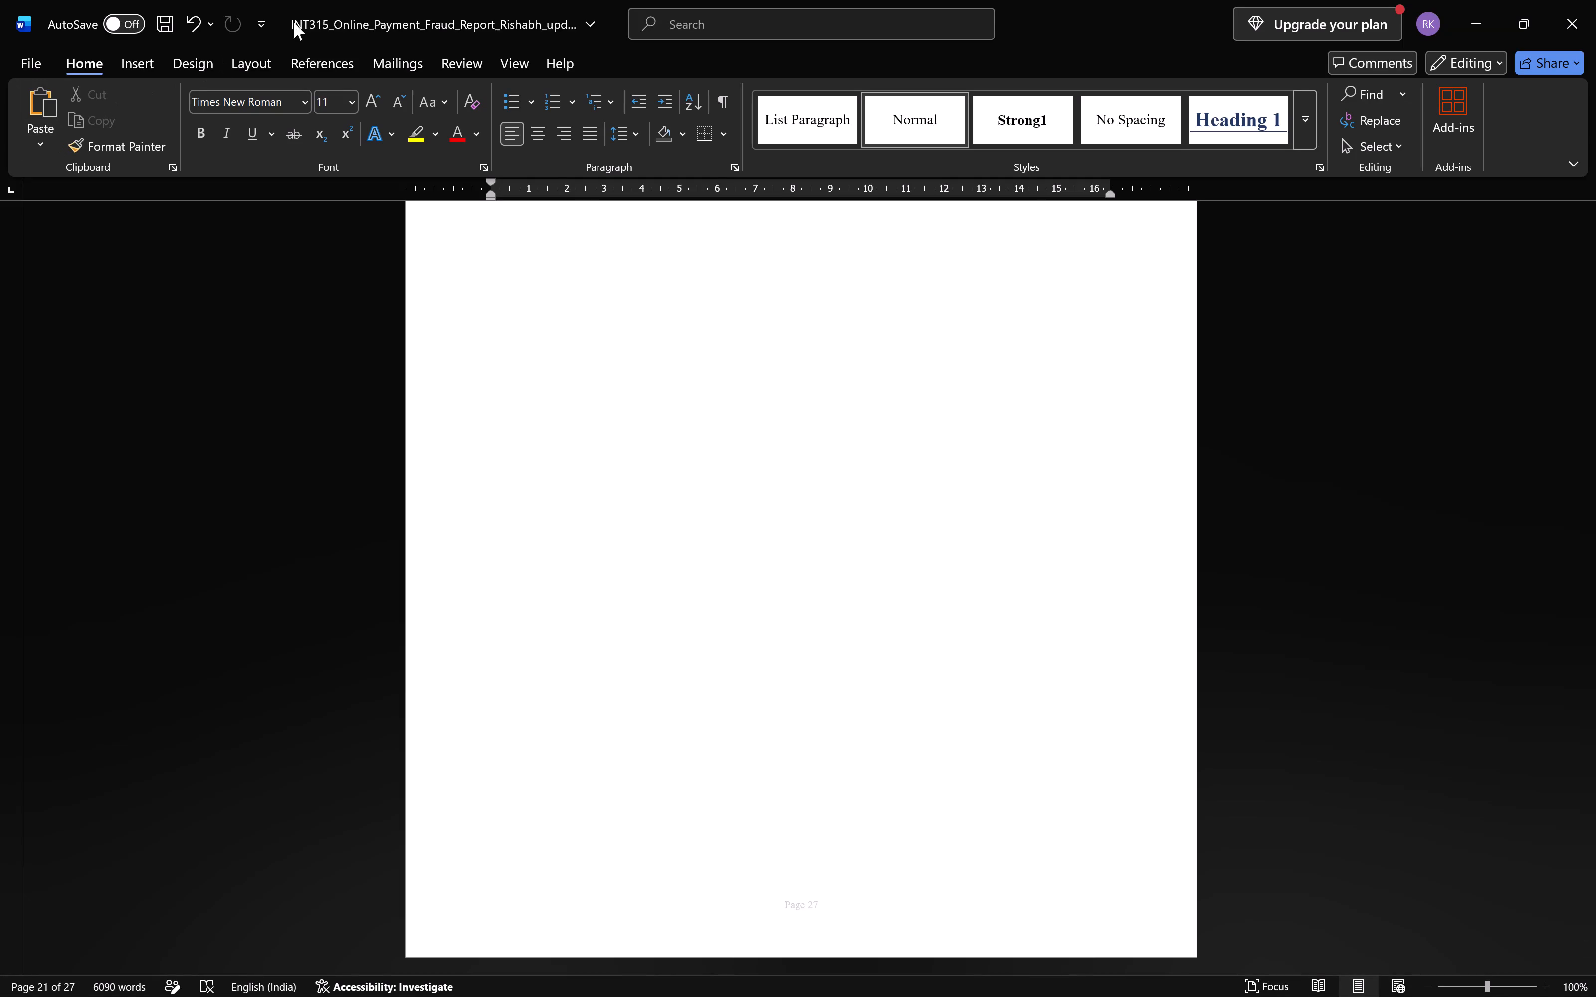
Save the report as a Word document to New Volume (E:) under its current file name.
{"action": "left_click", "coordinate": [16, 63]}
{"action": "left_click", "coordinate": [77, 366]}
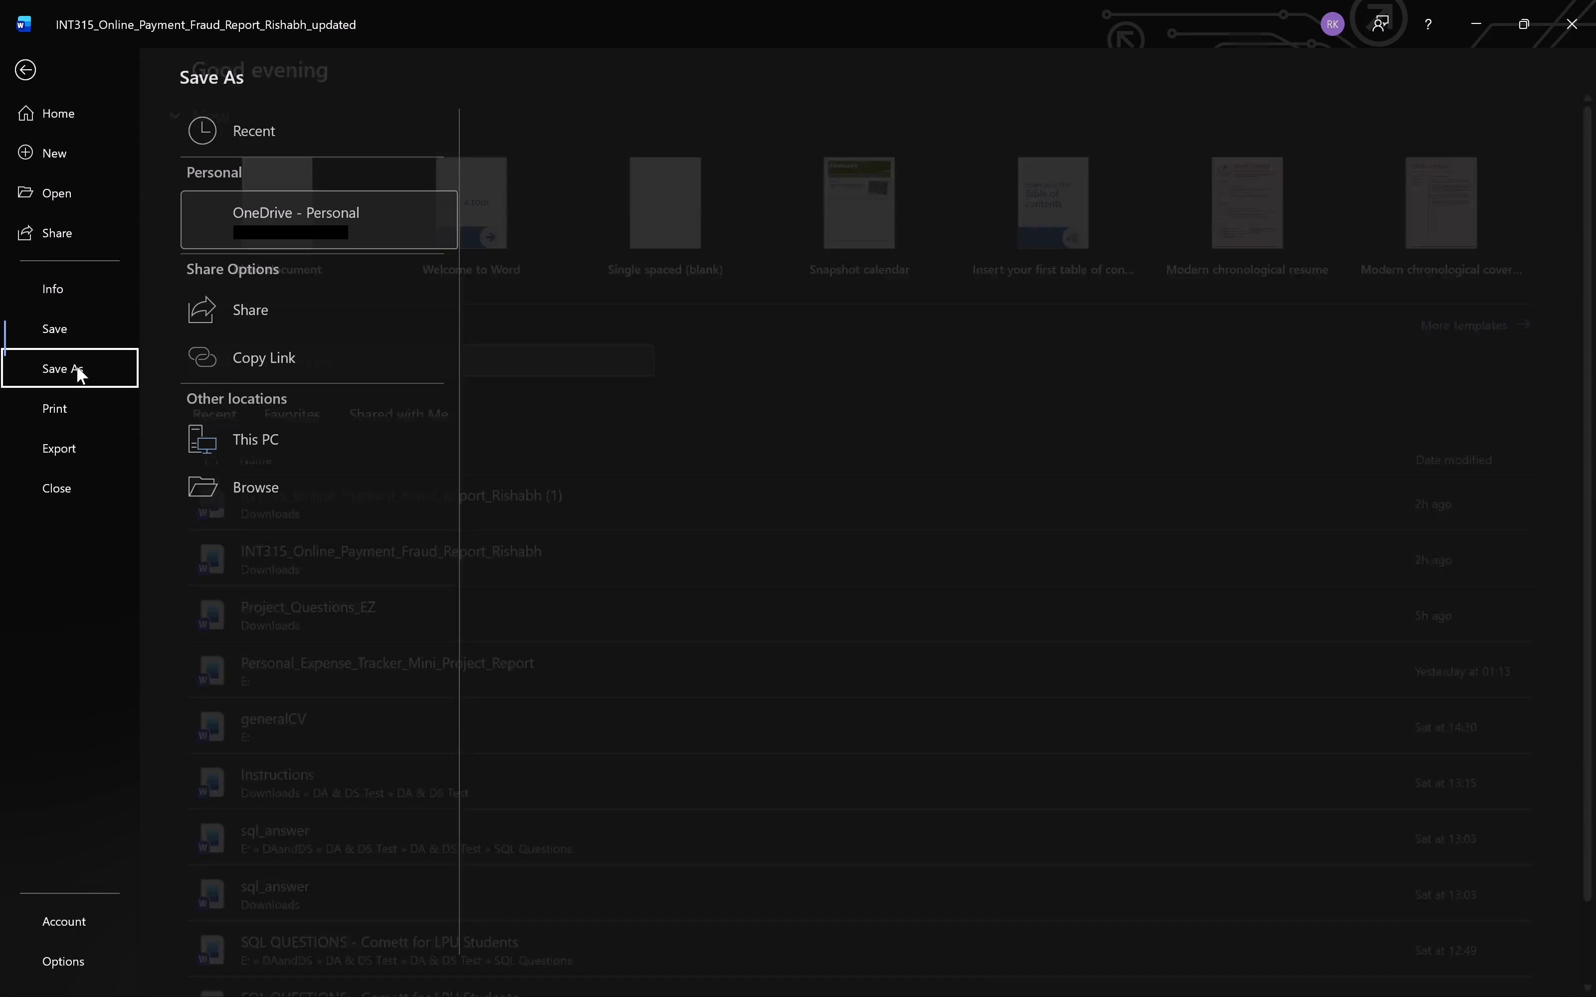
{"action": "left_click", "coordinate": [313, 441]}
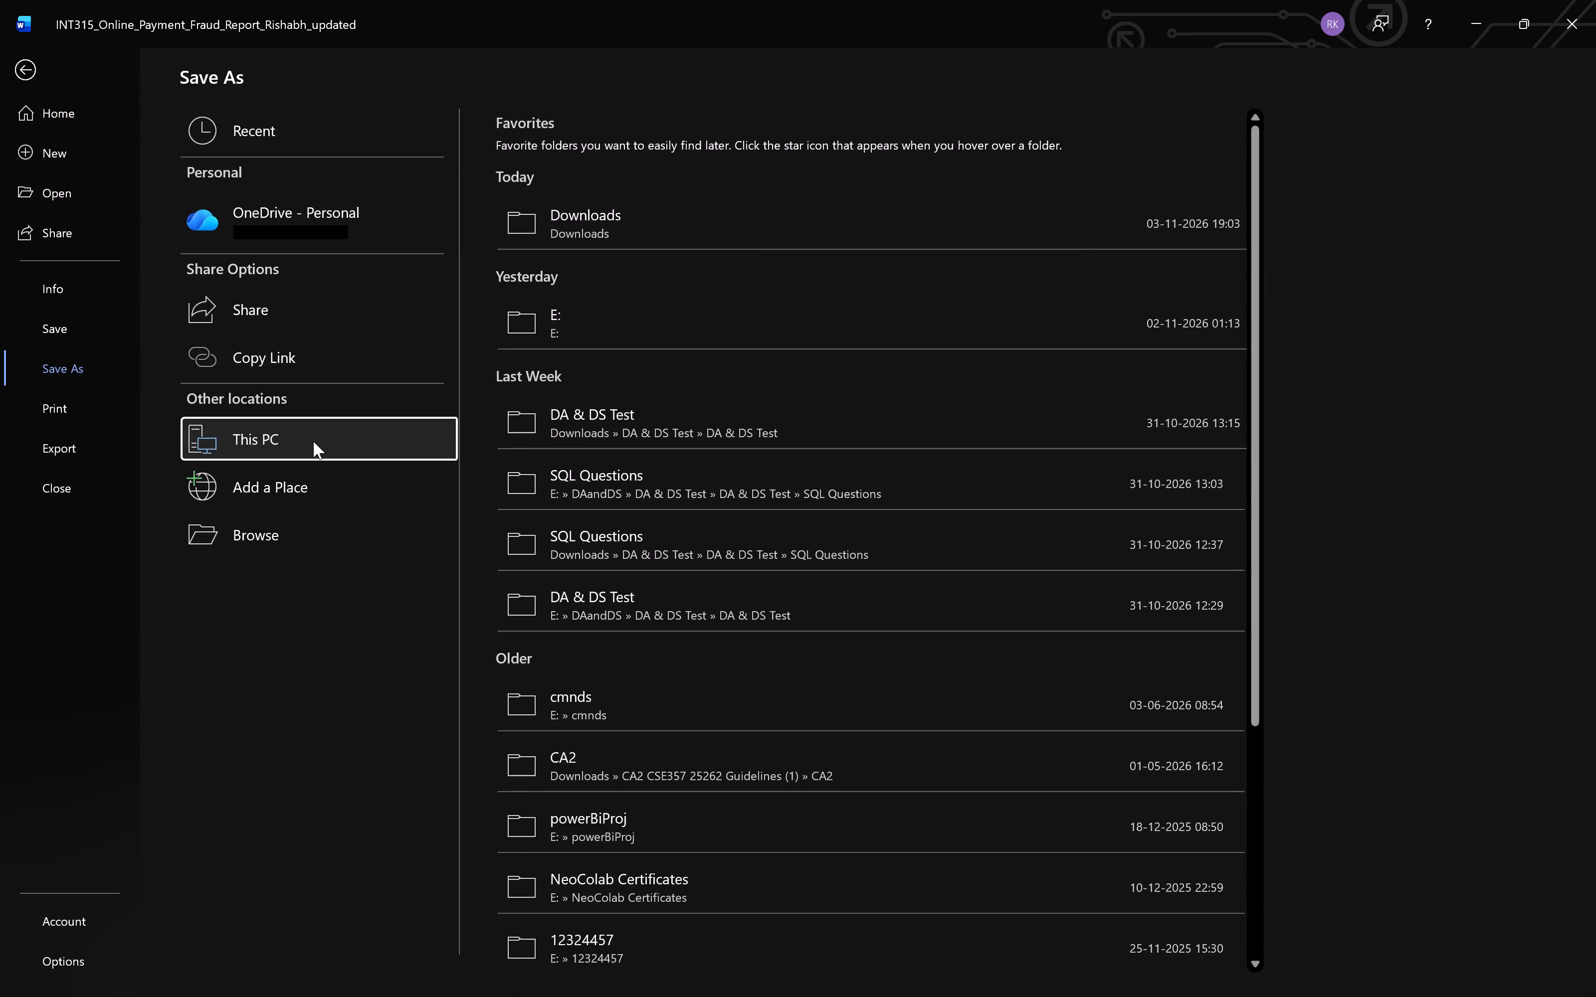
{"action": "double_click", "coordinate": [769, 311]}
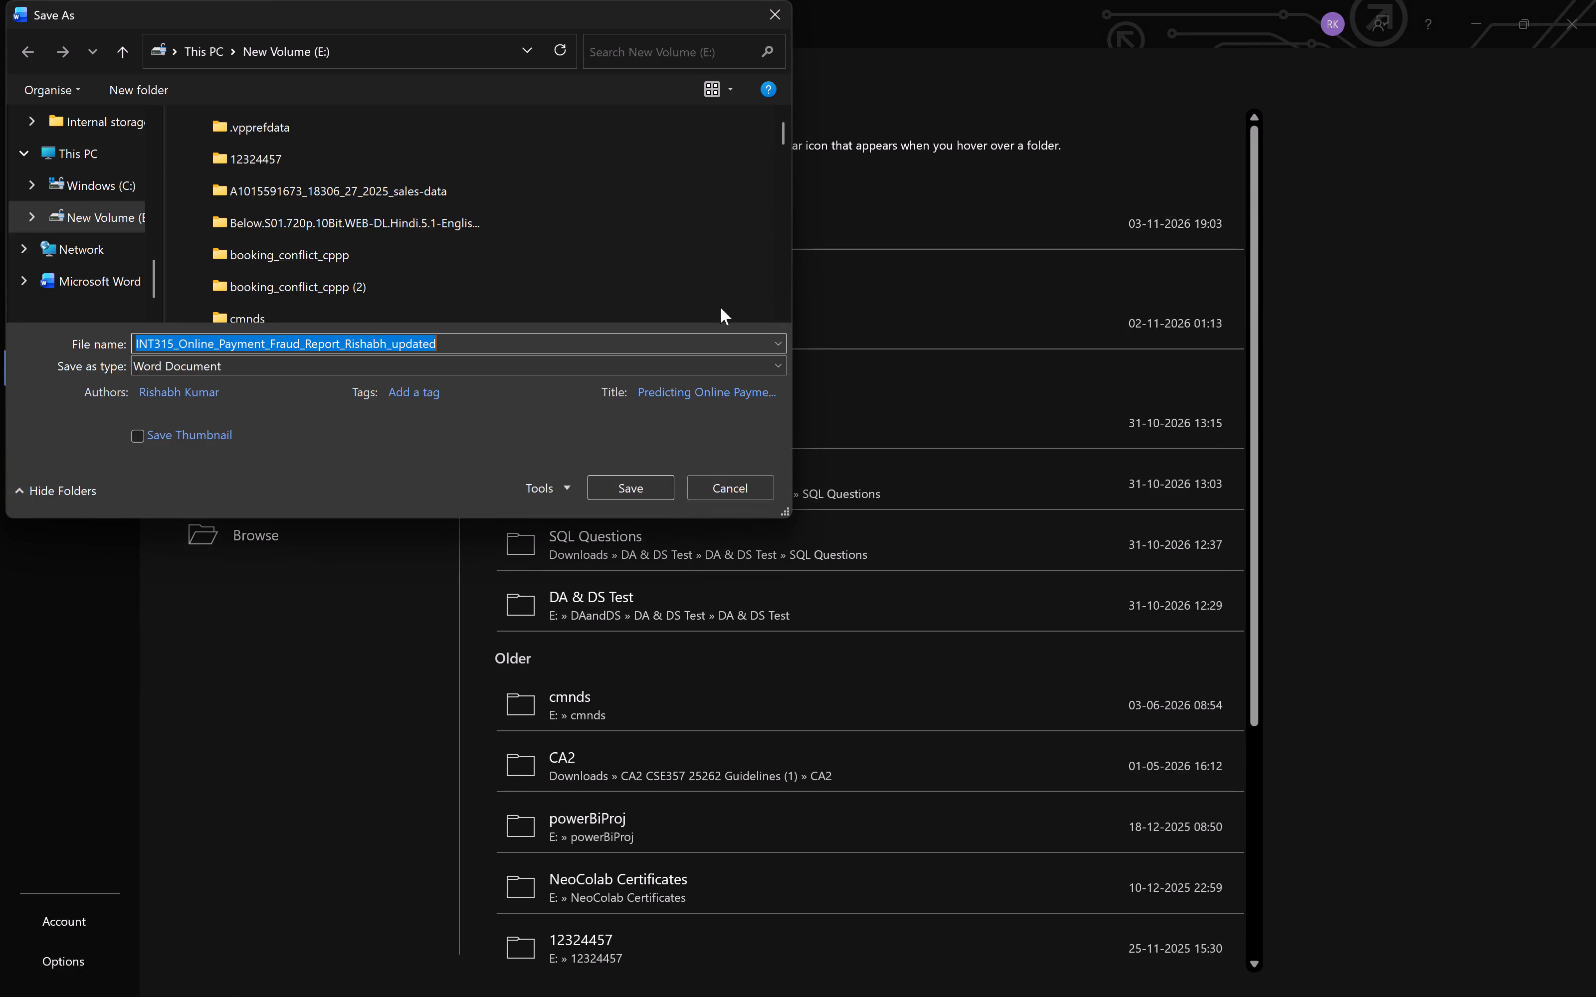
{"action": "left_click", "coordinate": [610, 478]}
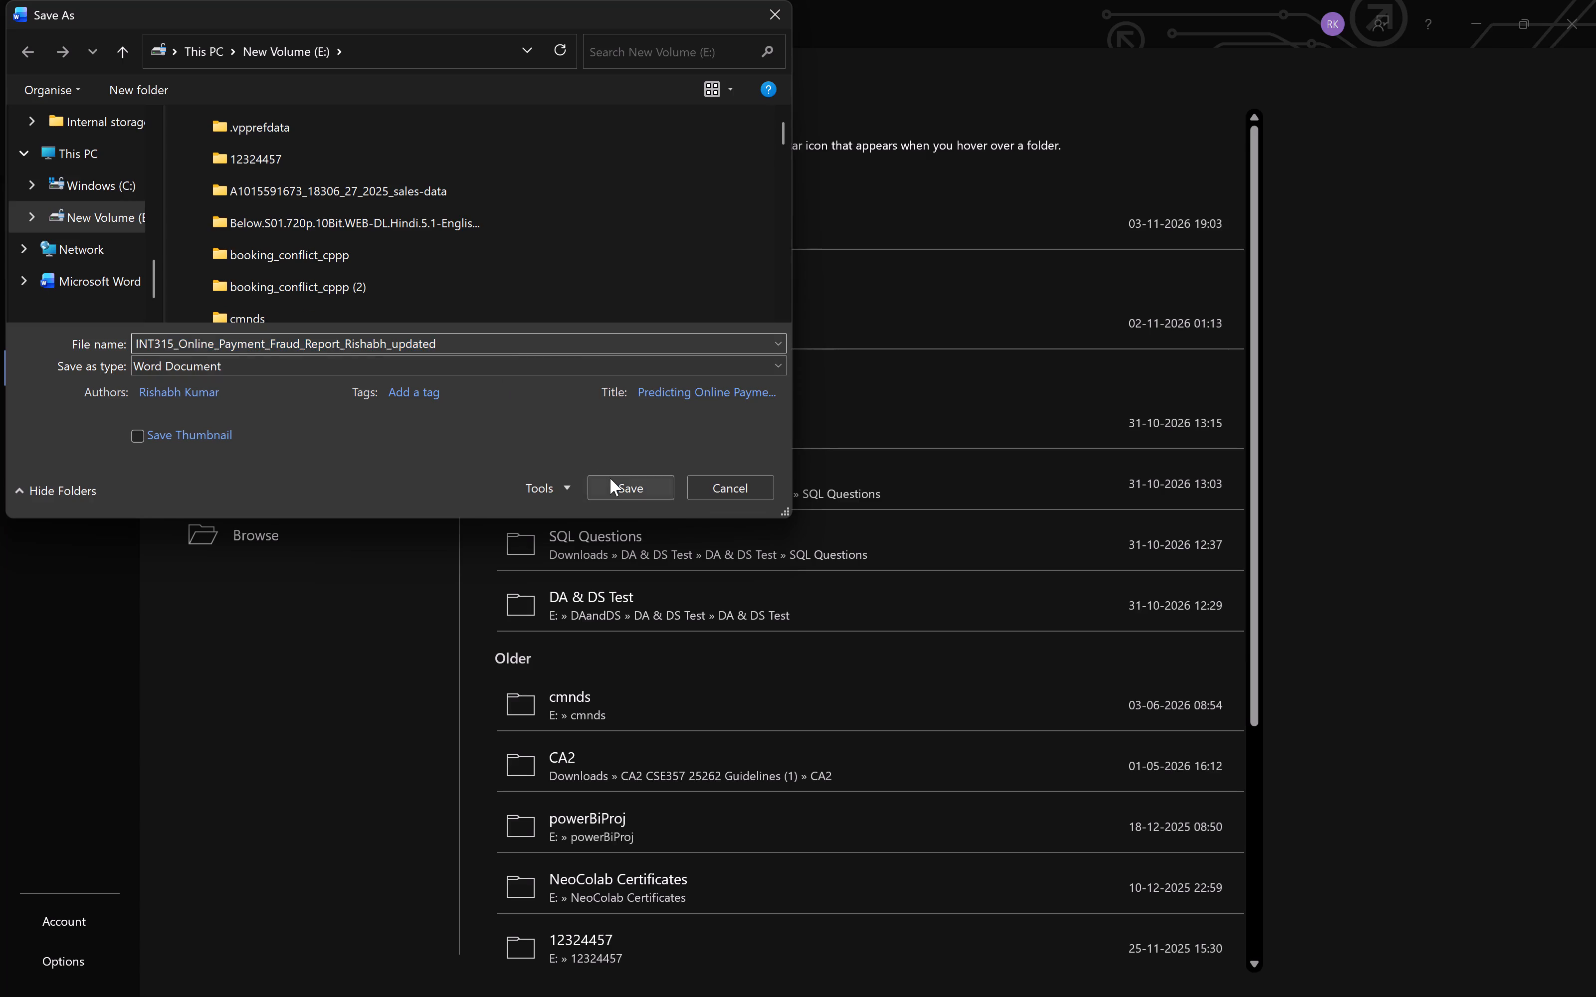
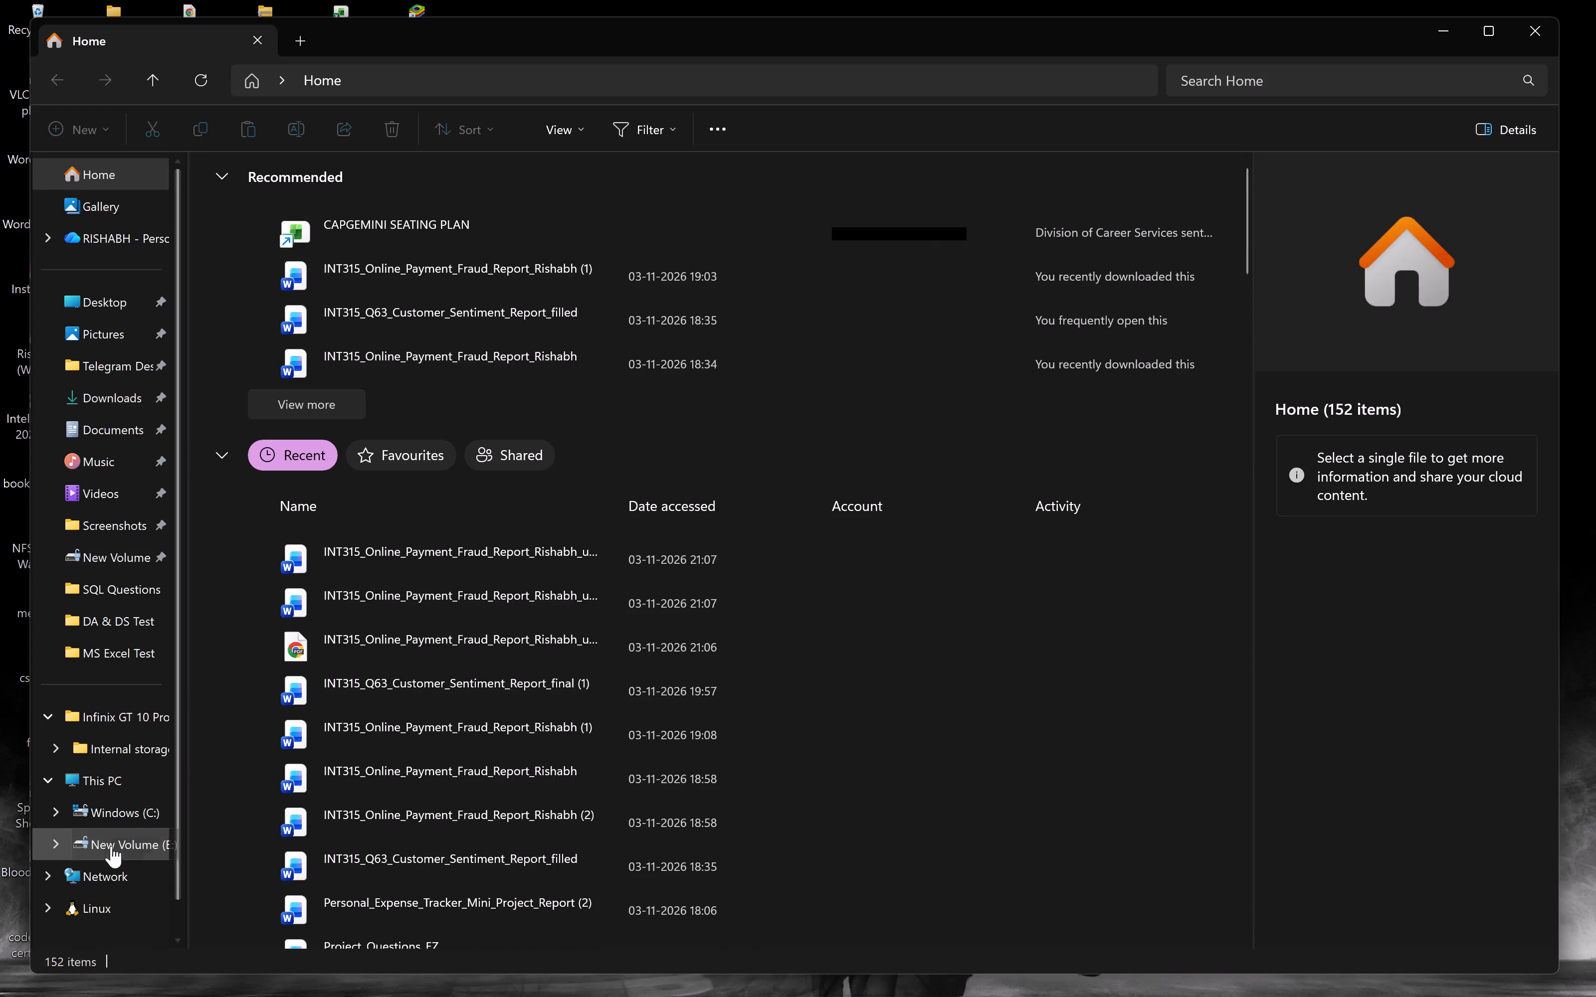
In File Explorer, open the updated INT315 Online Payment Fraud Report PDF stored on New Volume (E:).
{"action": "left_click", "coordinate": [108, 856]}
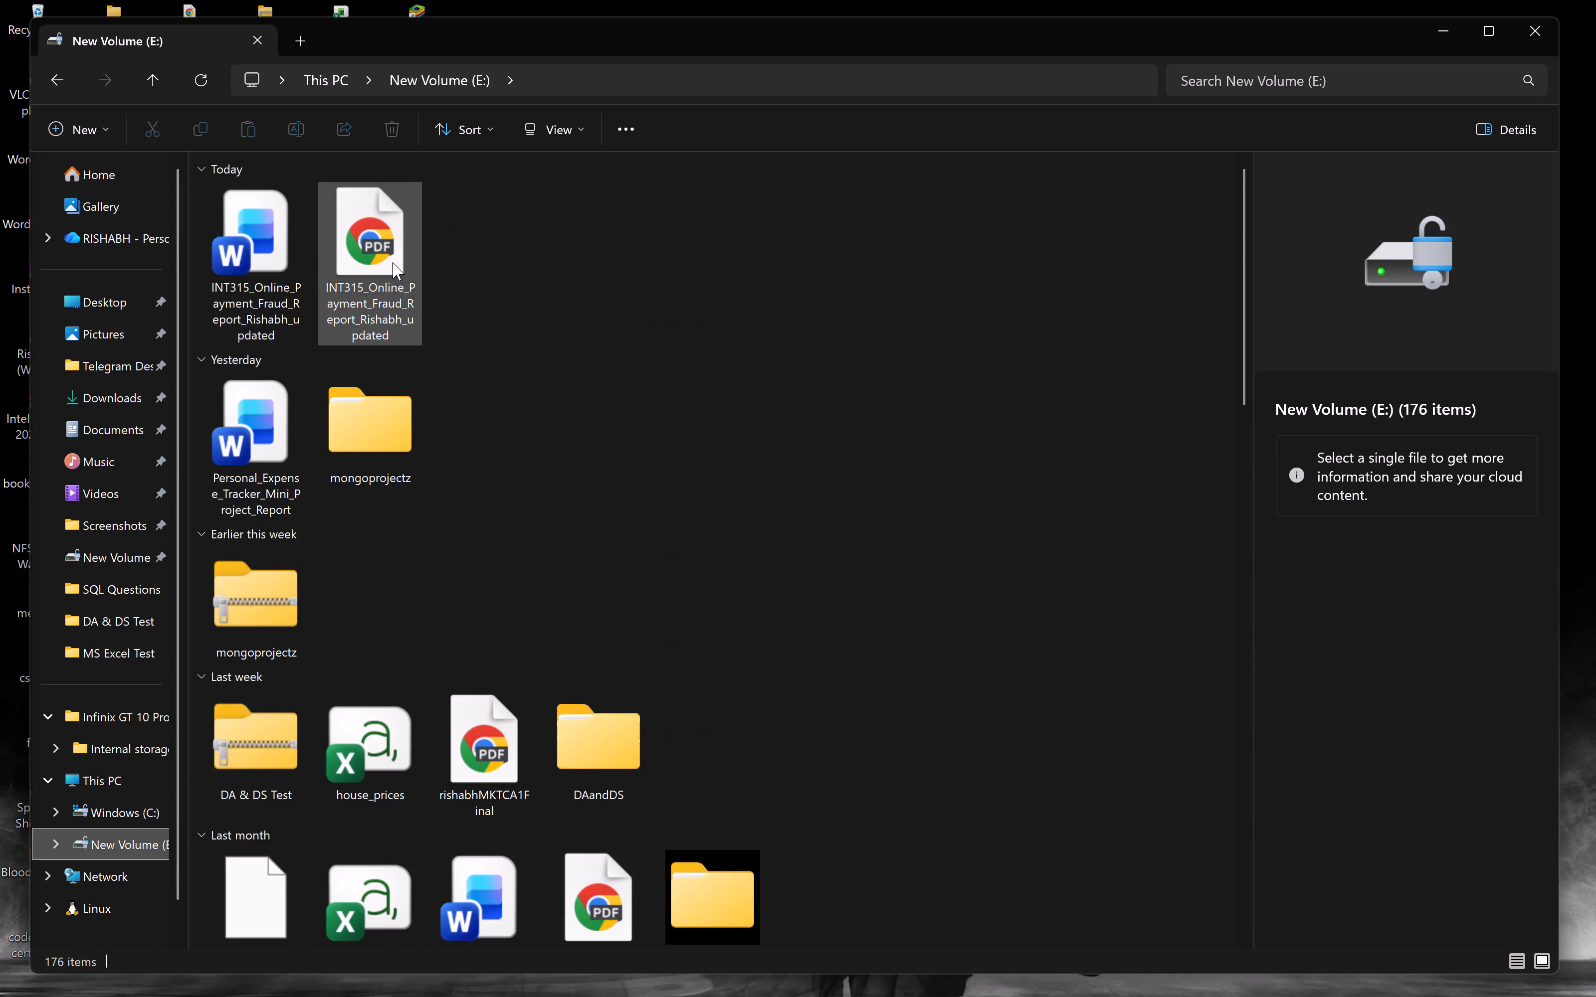
{"action": "double_click", "coordinate": [393, 262]}
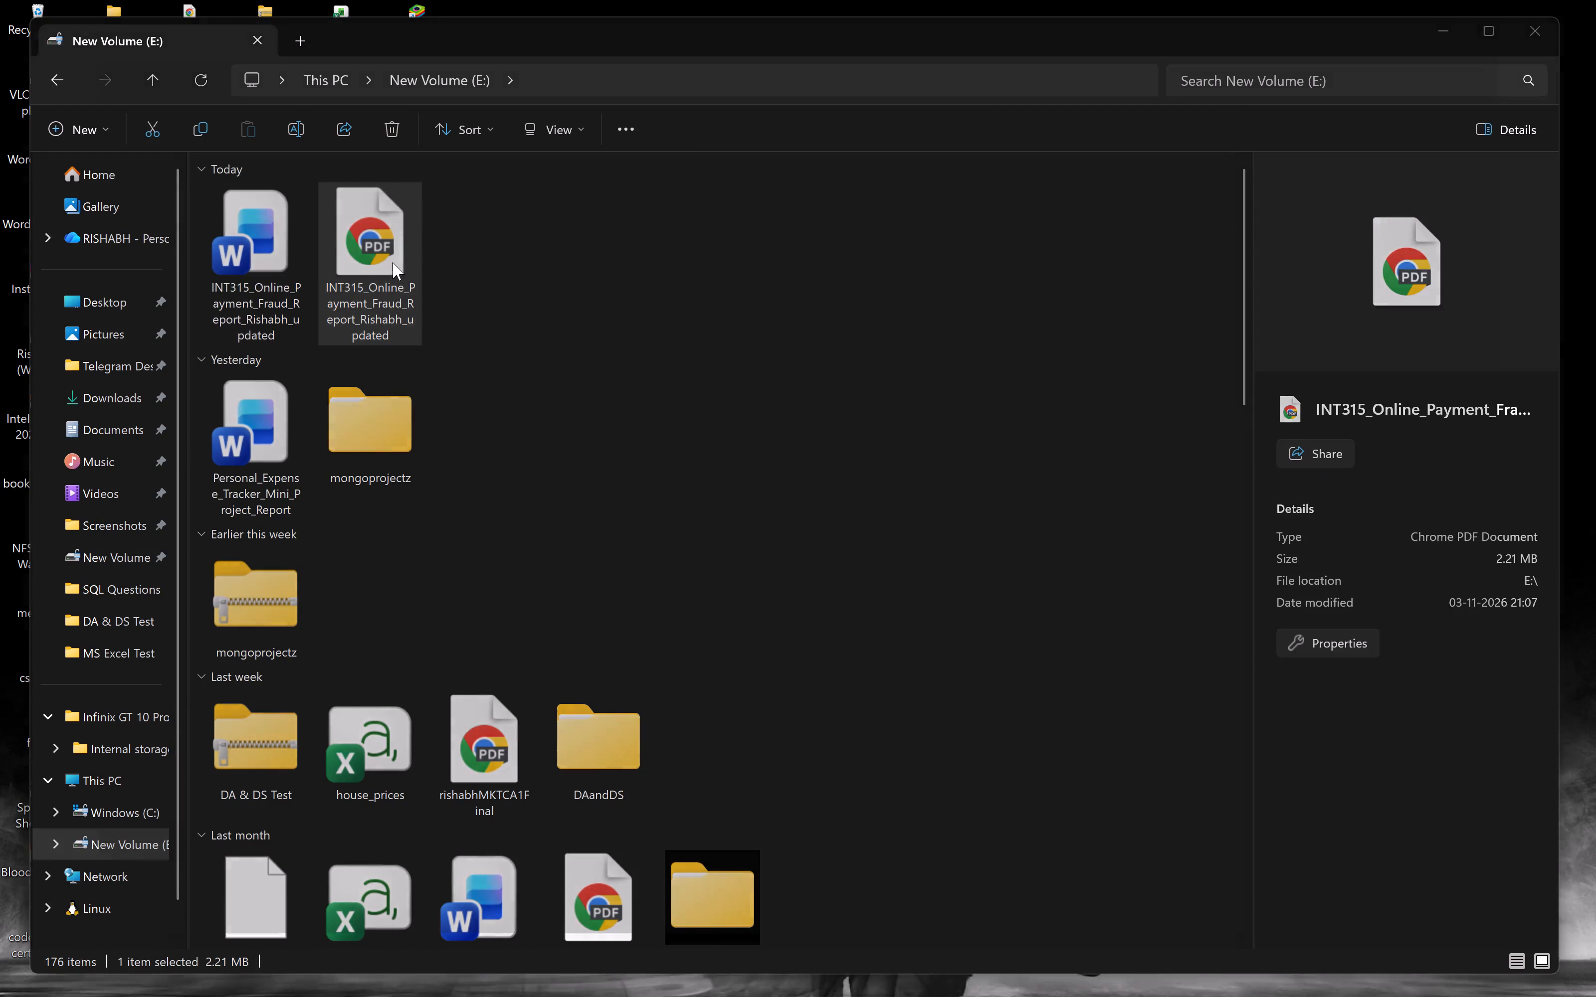
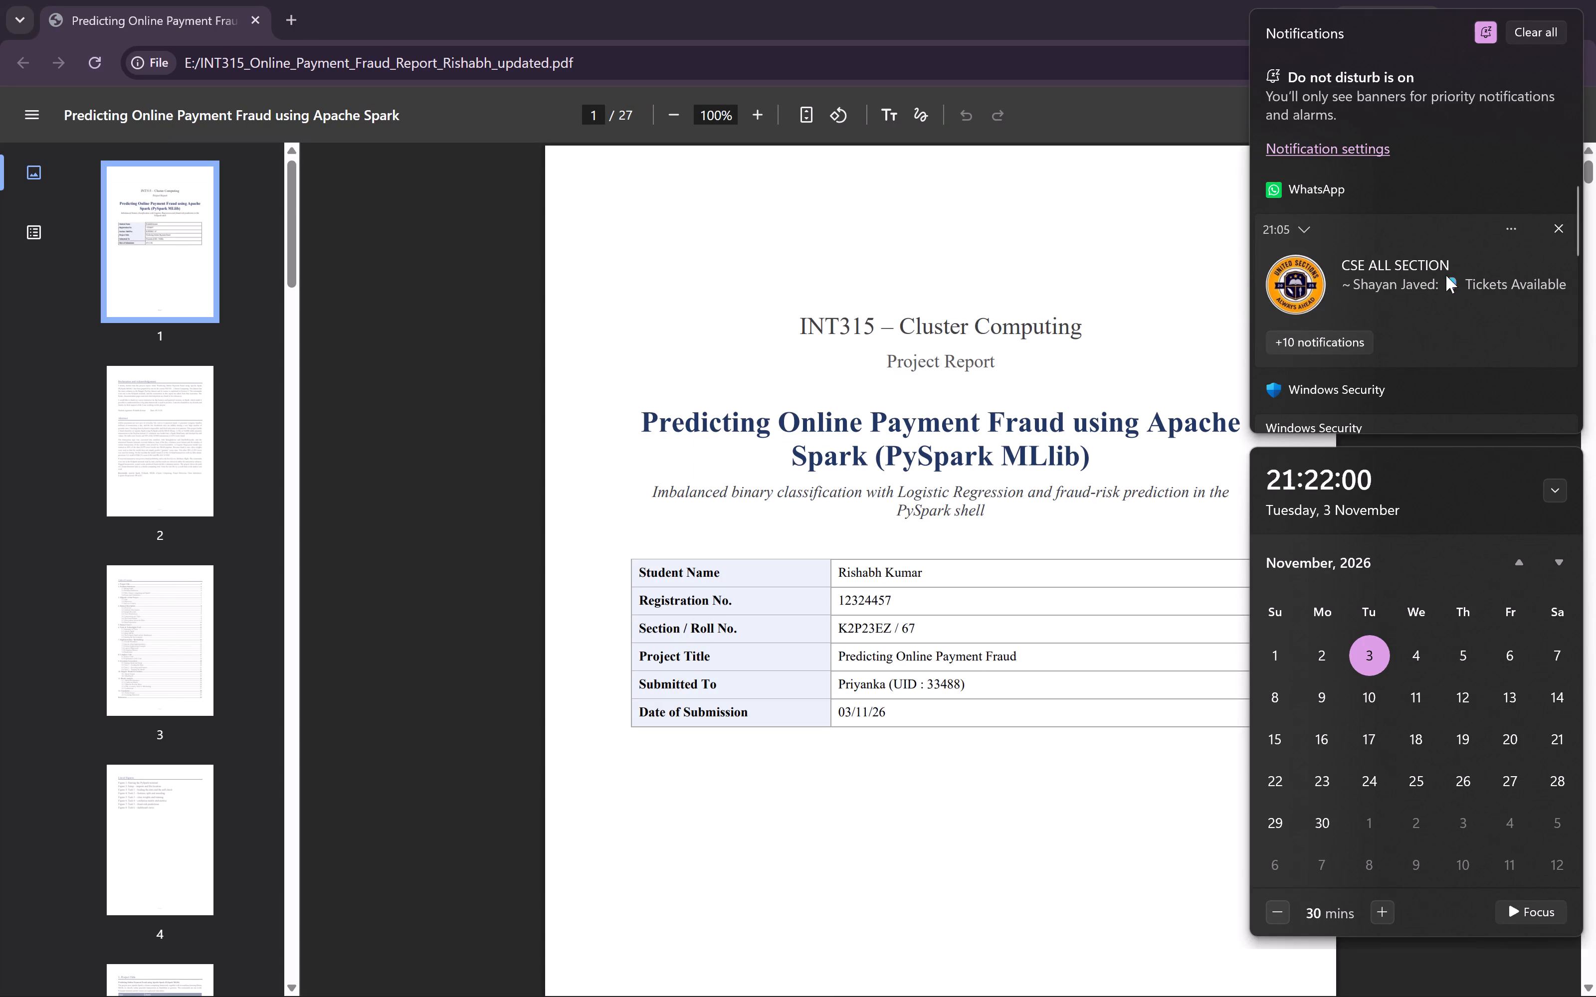
Expand the WhatsApp notifications and dismiss them one by one, from the 21:05 CSE ALL SECTION message through the 18:58 Chit-Chat Group message.
{"action": "left_click", "coordinate": [1564, 225]}
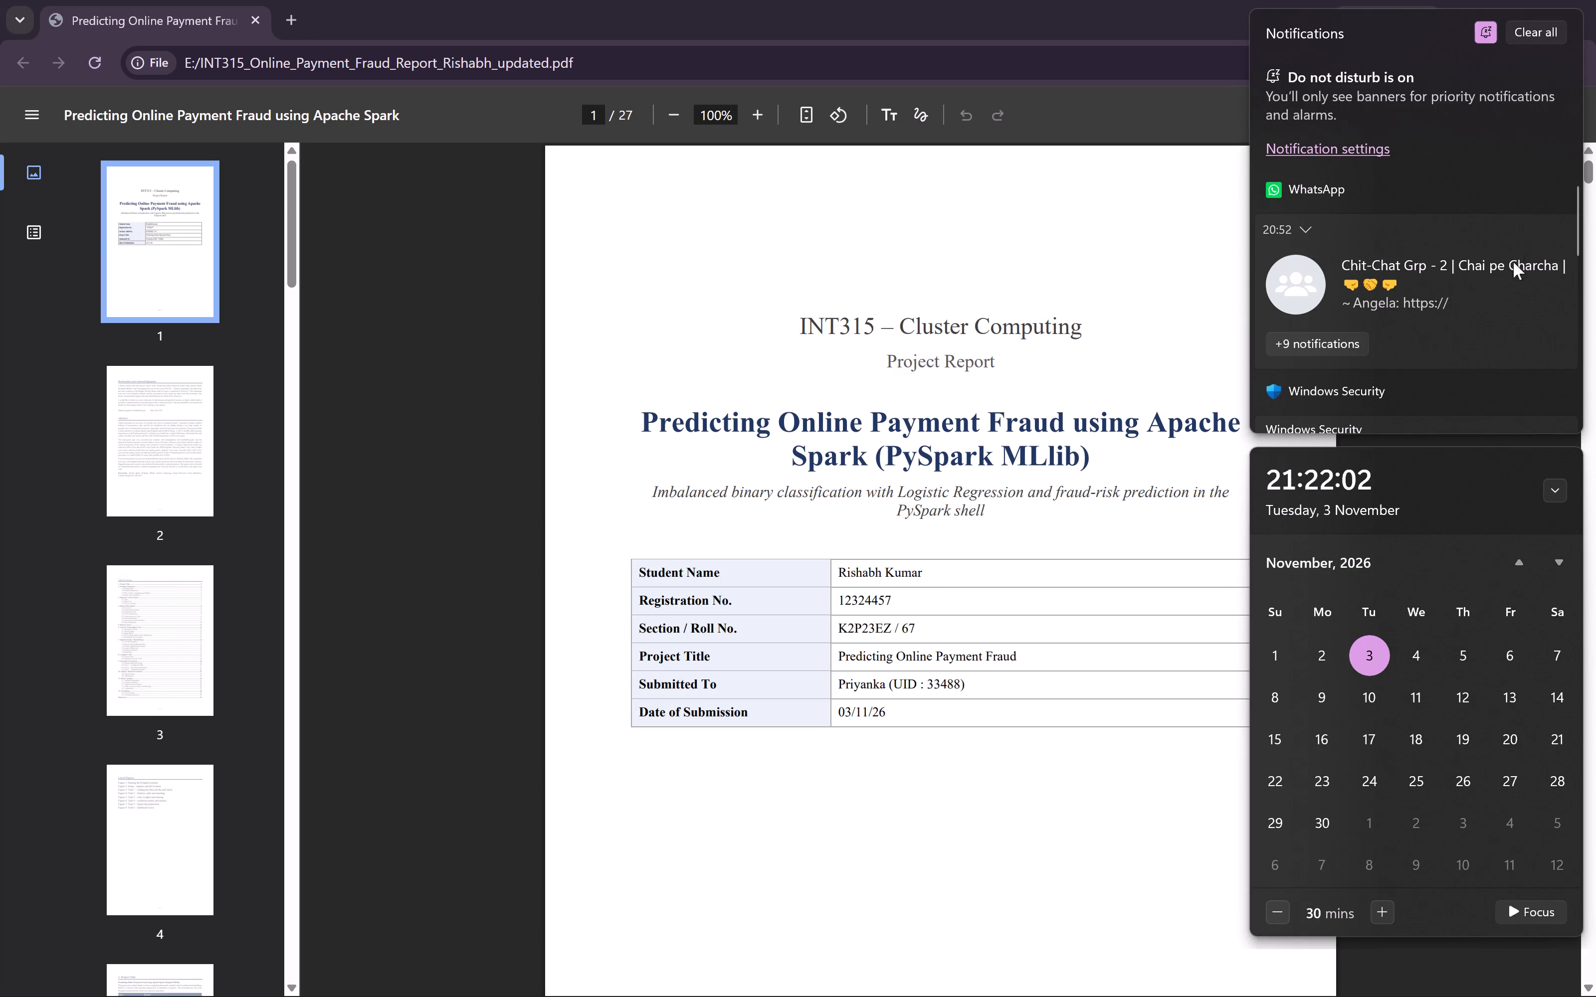
{"action": "left_click", "coordinate": [1356, 338]}
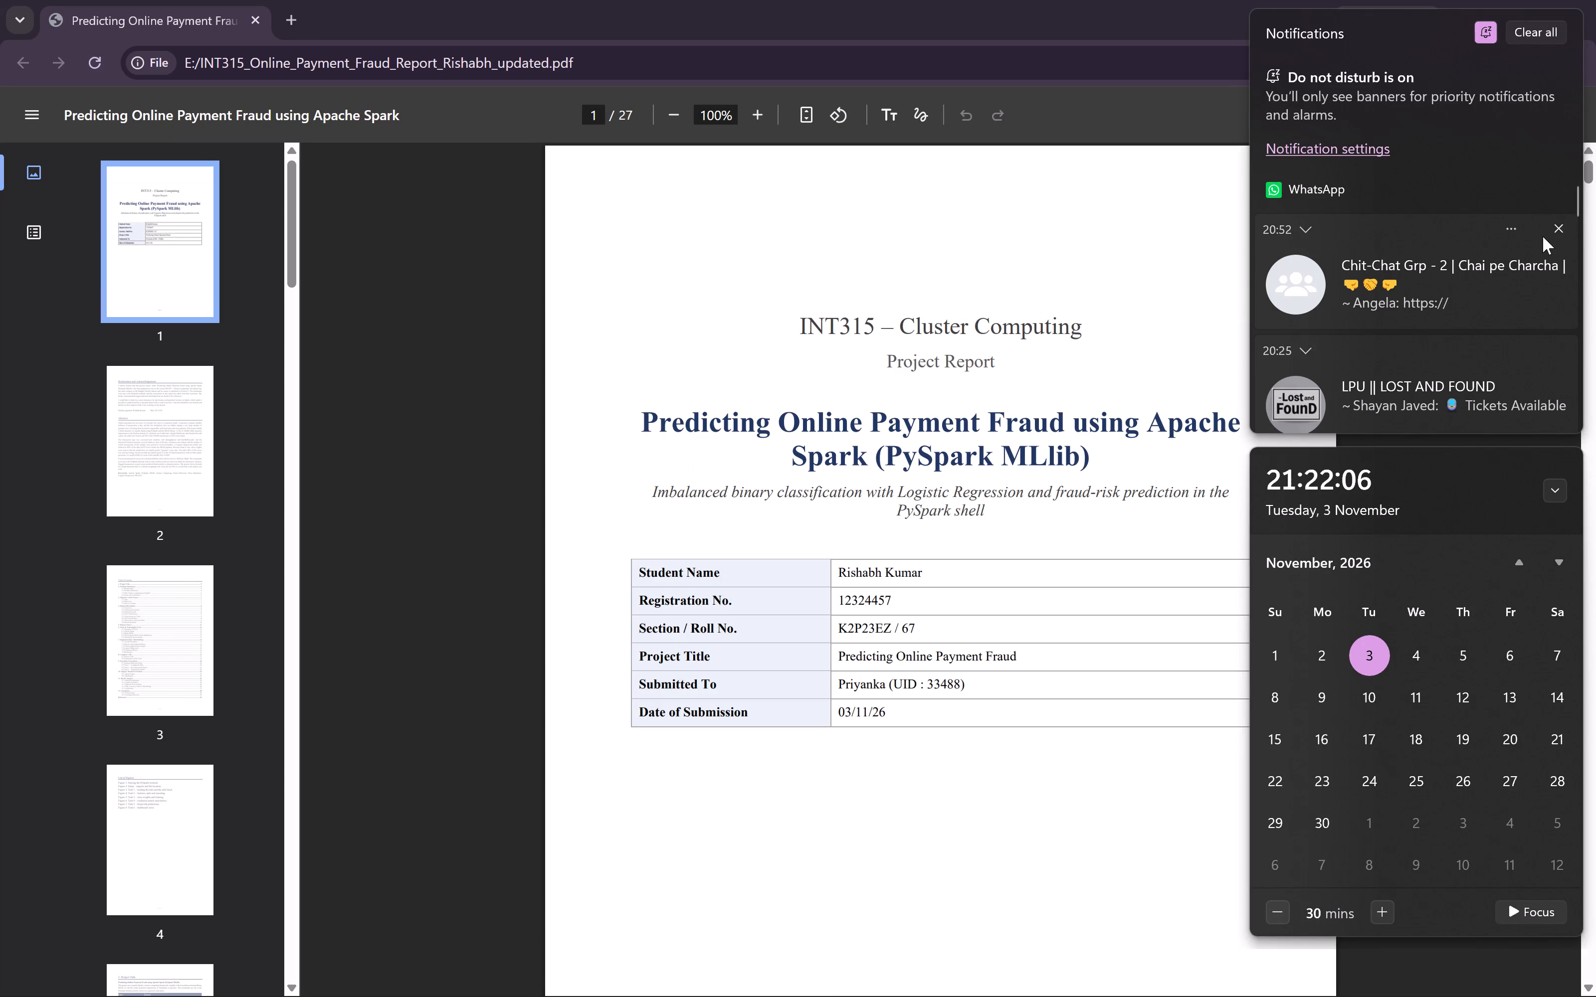
{"action": "left_click", "coordinate": [1559, 227]}
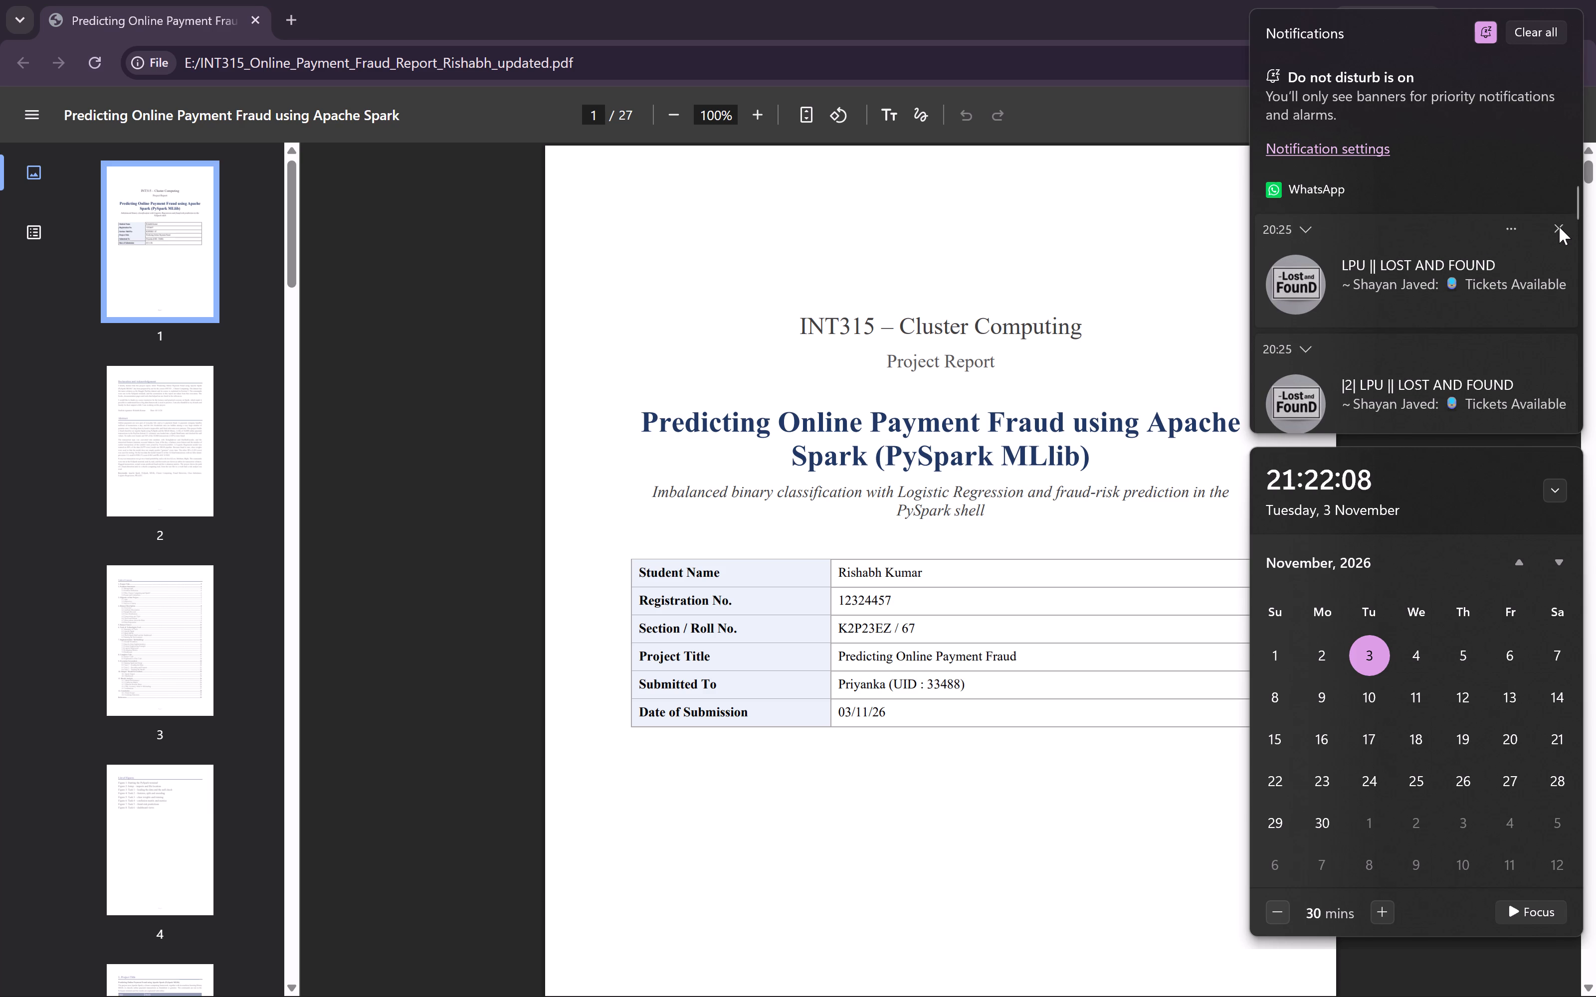
{"action": "left_click", "coordinate": [1559, 227]}
{"action": "left_click", "coordinate": [1559, 227]}
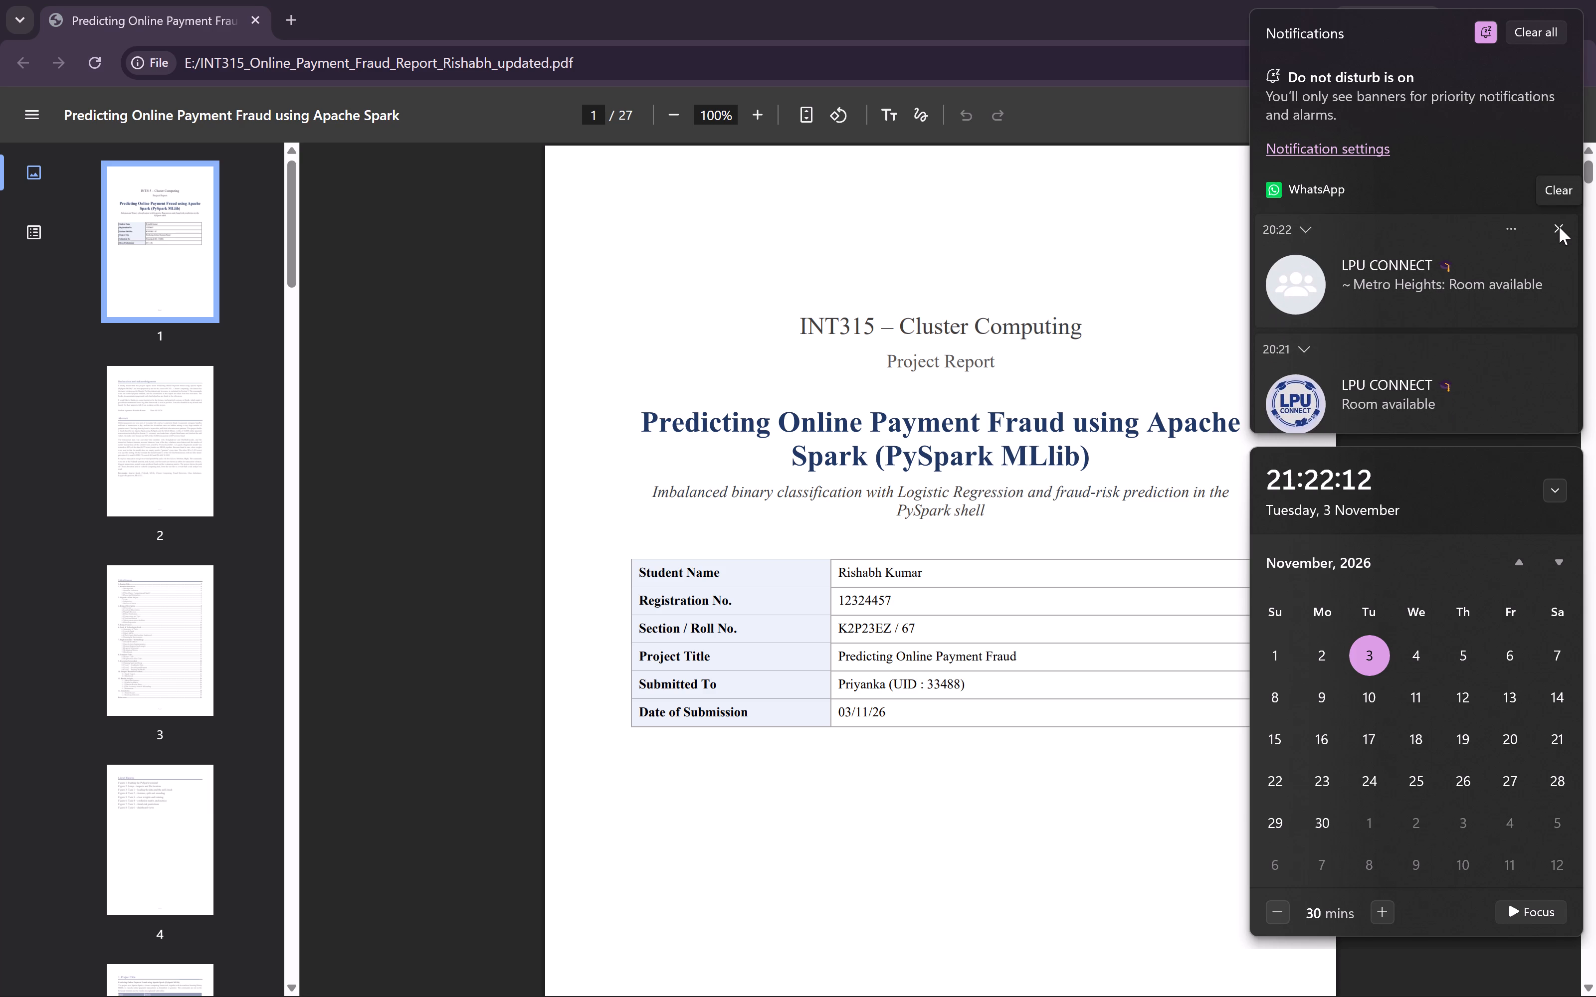
{"action": "left_click", "coordinate": [1559, 227]}
{"action": "left_click", "coordinate": [1559, 227]}
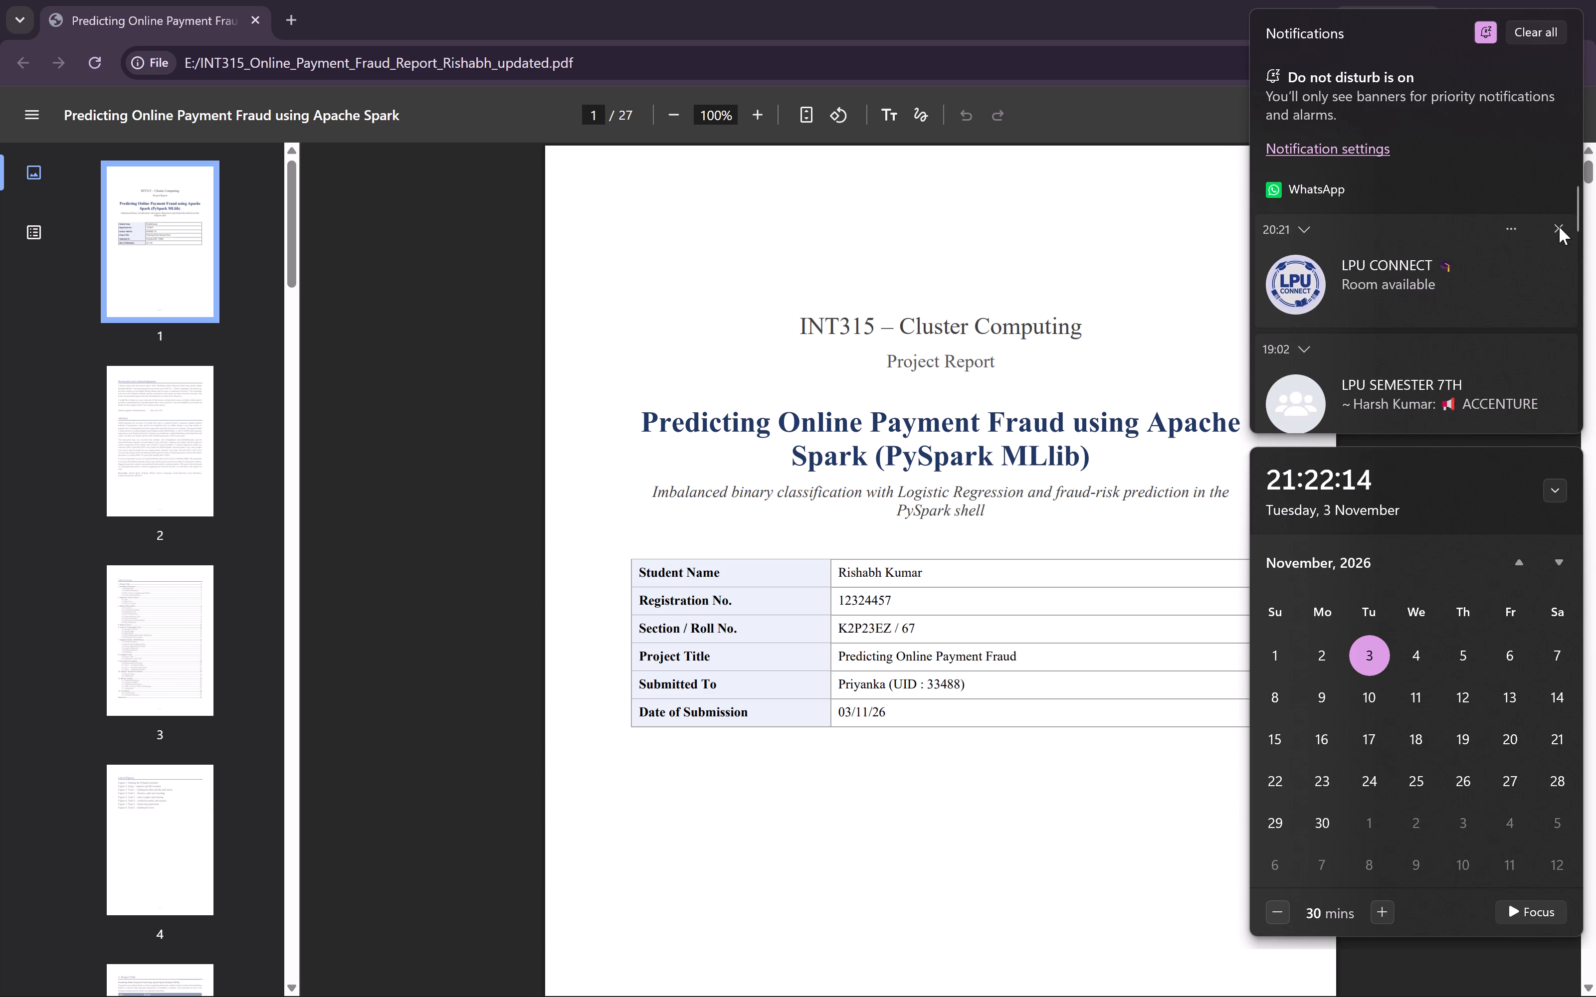
{"action": "left_click", "coordinate": [1559, 227]}
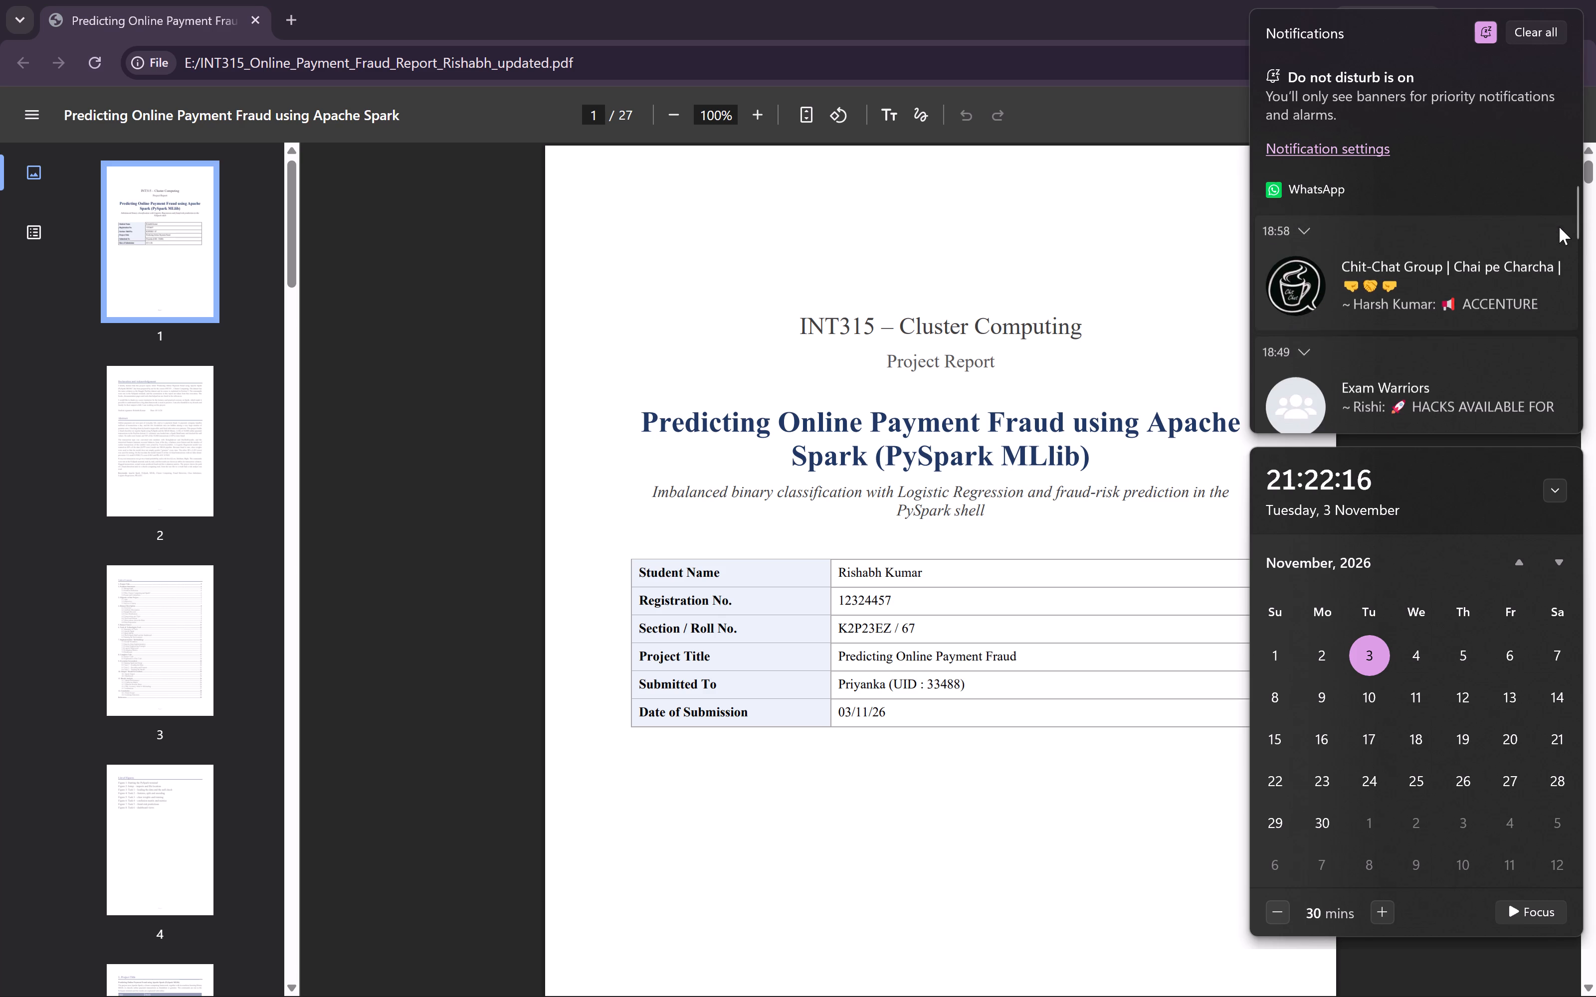
{"action": "left_click", "coordinate": [1559, 227]}
{"action": "left_click", "coordinate": [1559, 227]}
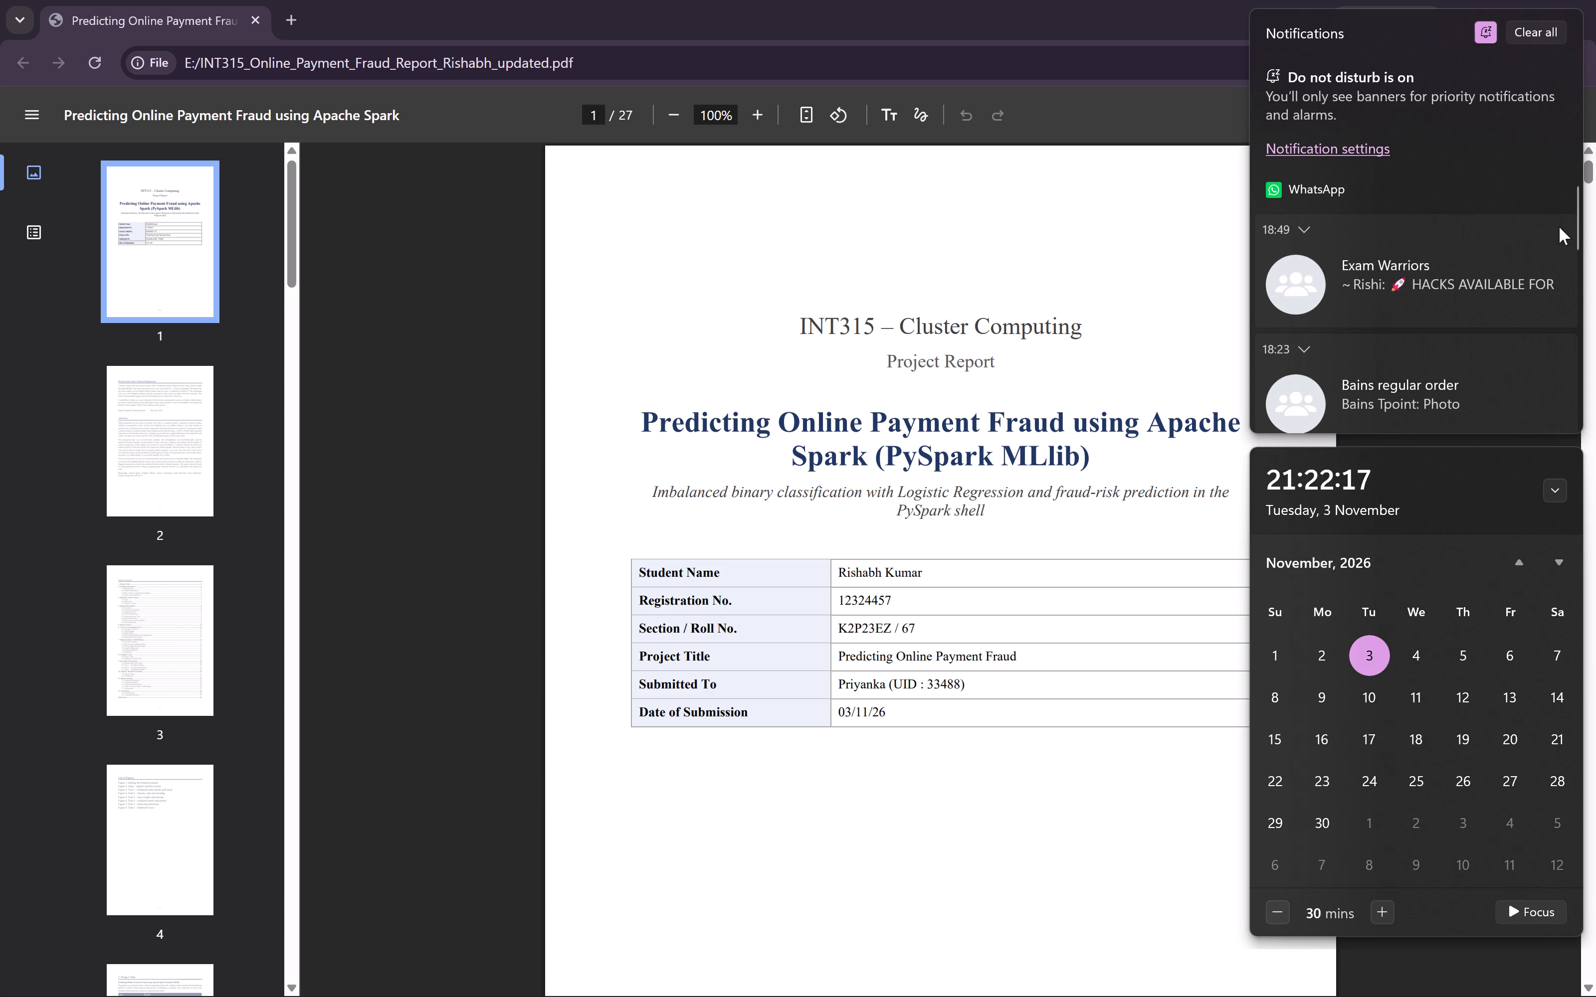
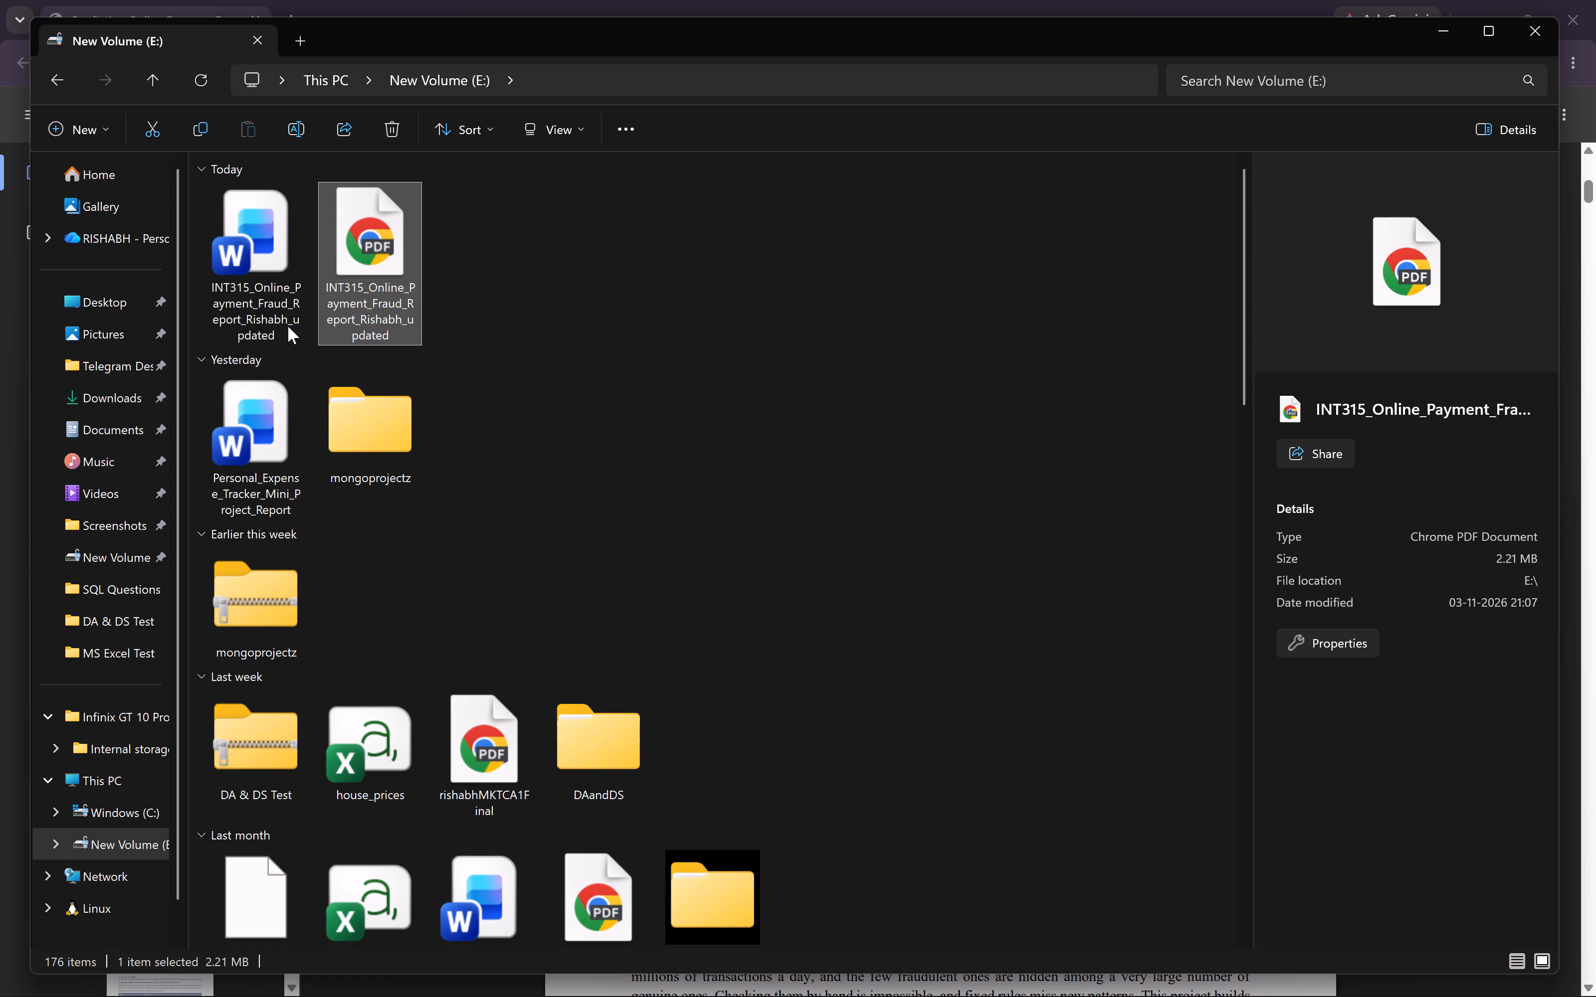
Open the Word version of the updated INT315 online payment fraud report from New Volume (E:).
{"action": "double_click", "coordinate": [288, 326]}
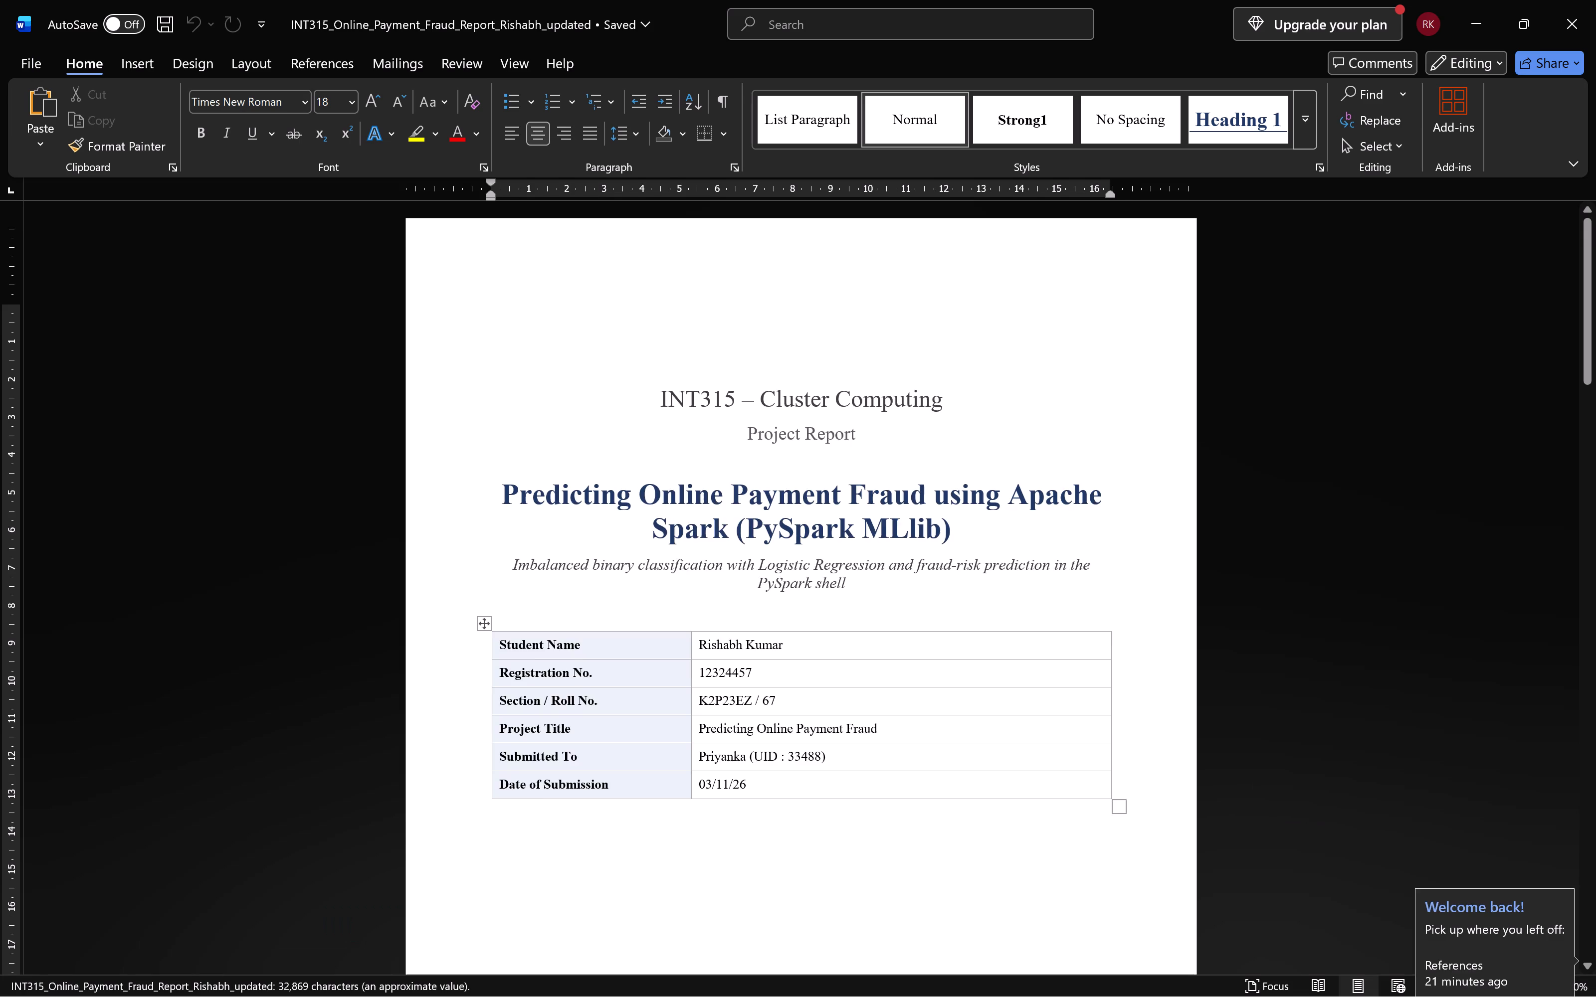
Merge the "I would like to thank" paragraph into the declaration paragraph above it, separated by a space.
{"action": "scroll", "coordinate": [905, 769], "scroll_direction": "down", "scroll_amount": 3}
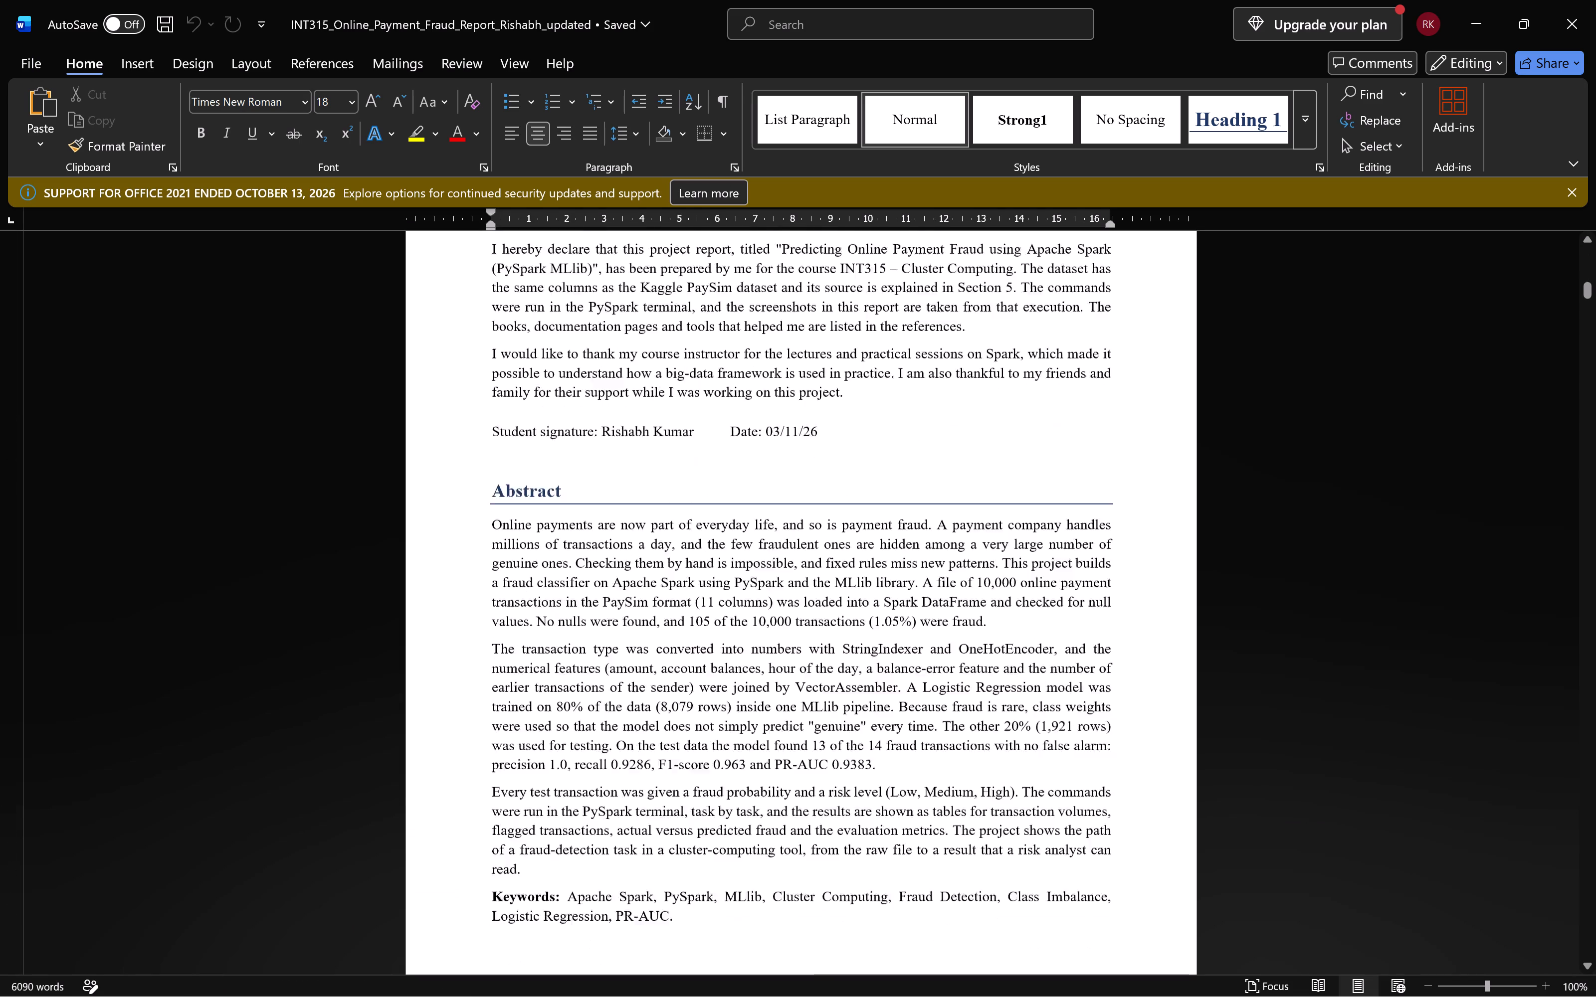
{"action": "scroll", "coordinate": [905, 769], "scroll_direction": "up", "scroll_amount": 3}
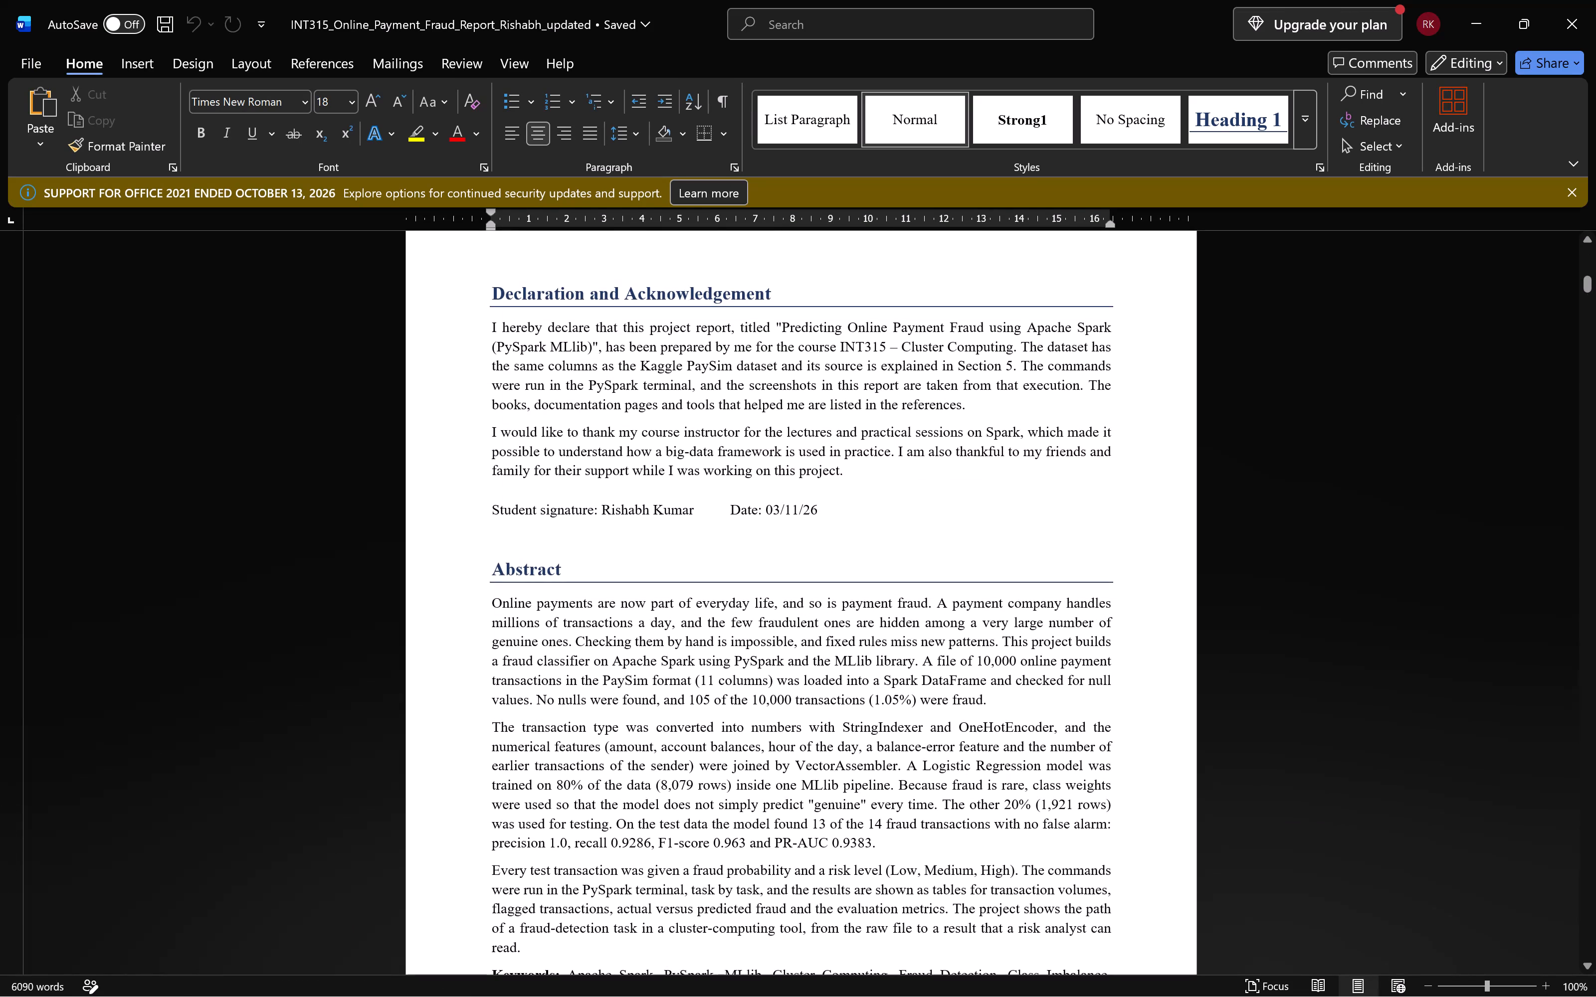
{"action": "scroll", "coordinate": [905, 769], "scroll_direction": "up", "scroll_amount": 1}
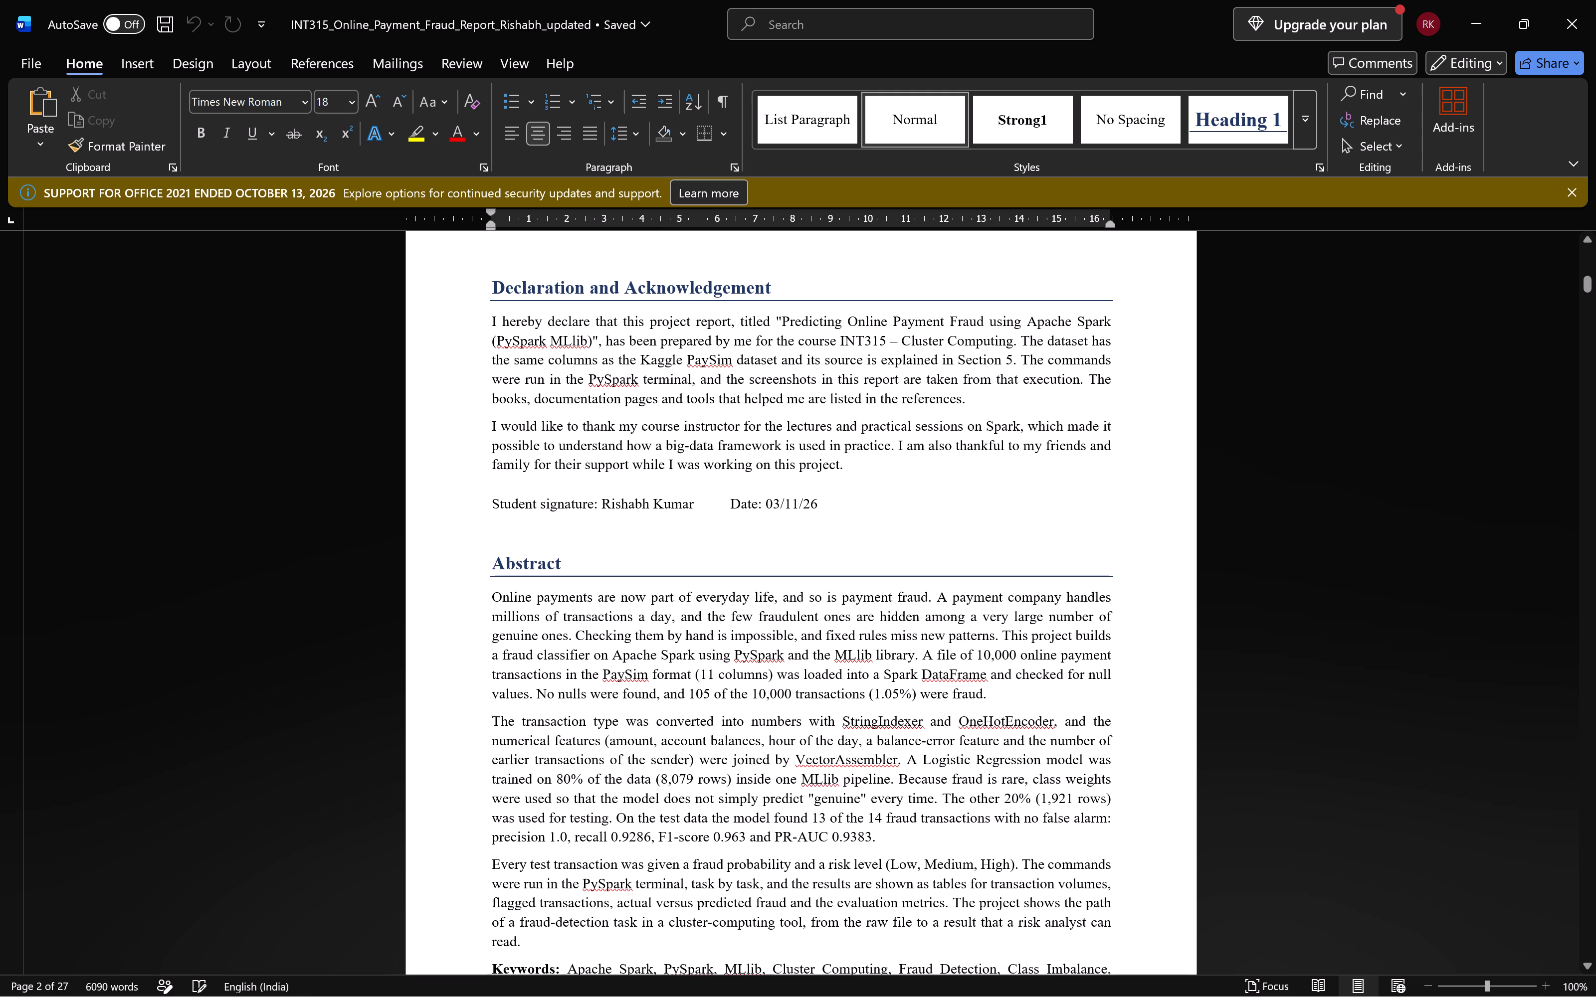
{"action": "left_click", "coordinate": [490, 426]}
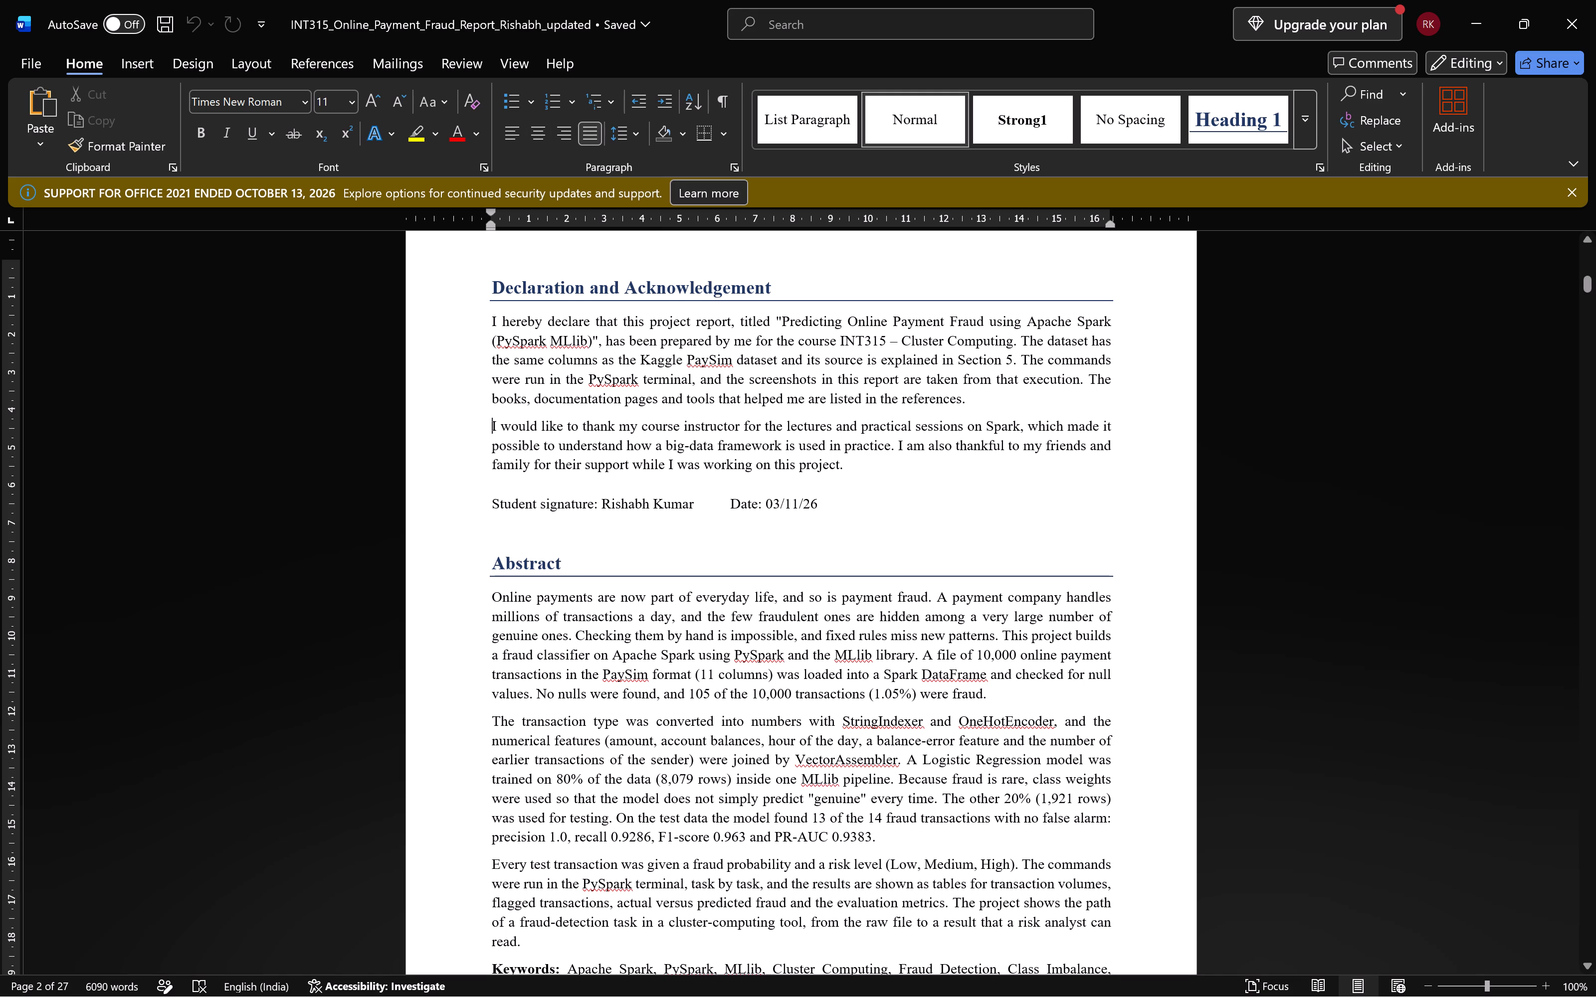
{"action": "key", "text": "BackSpace"}
{"action": "key", "text": "space"}
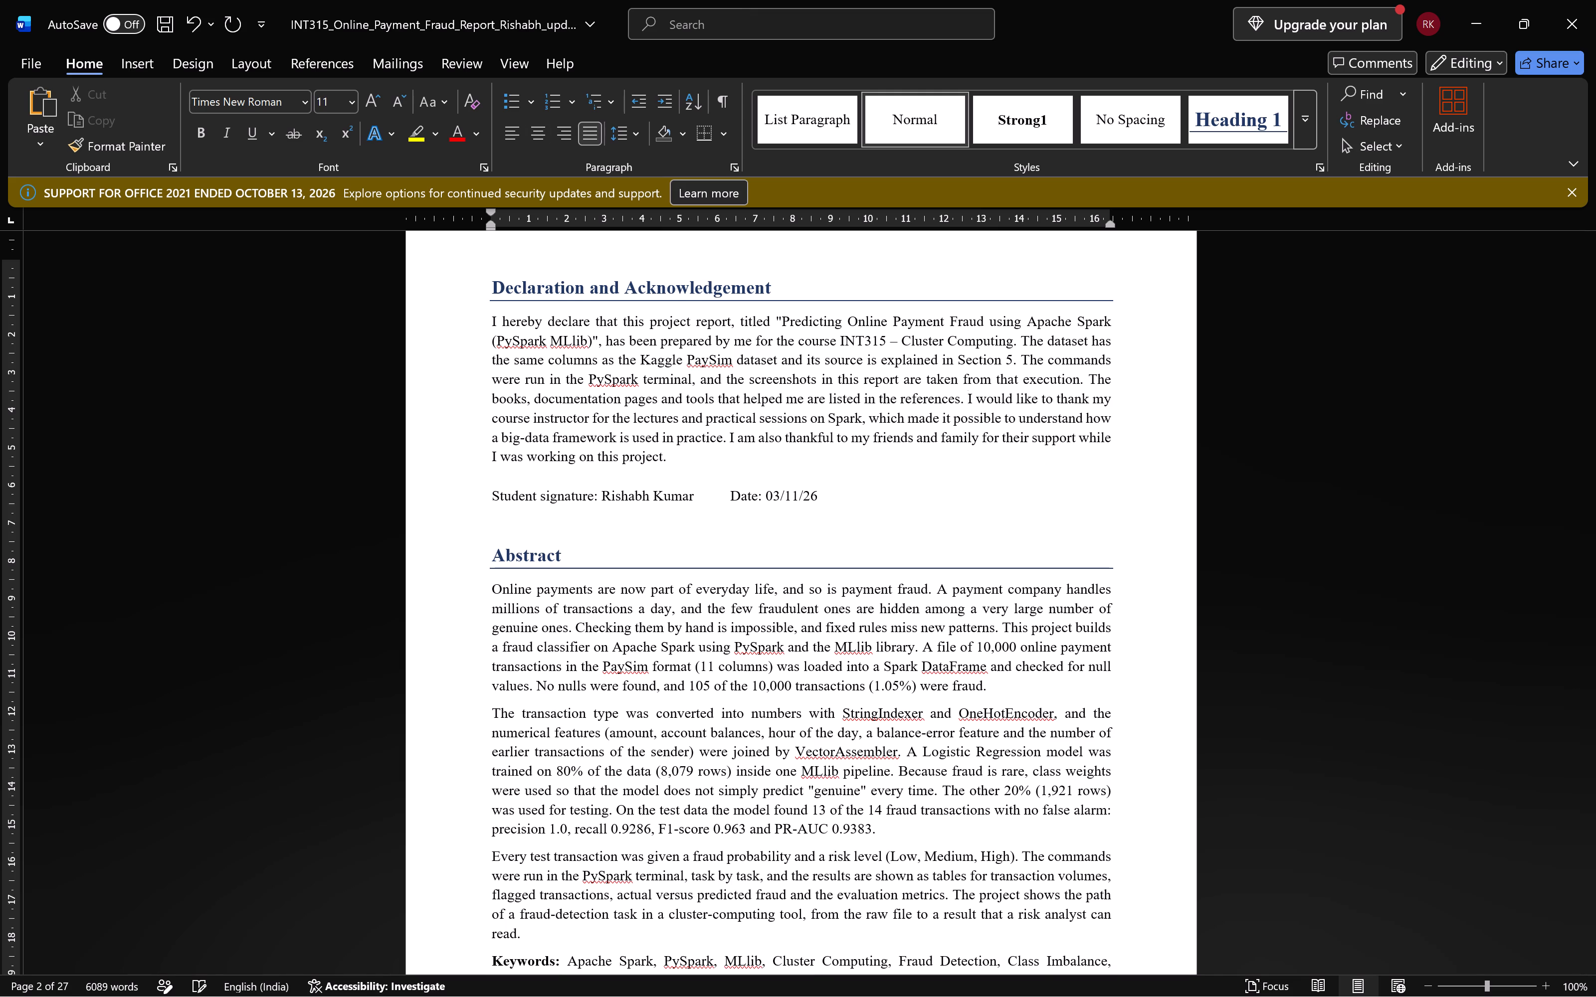
Underline the student's name in the signature line below the declaration.
{"action": "scroll", "coordinate": [490, 426], "scroll_direction": "down", "scroll_amount": 3}
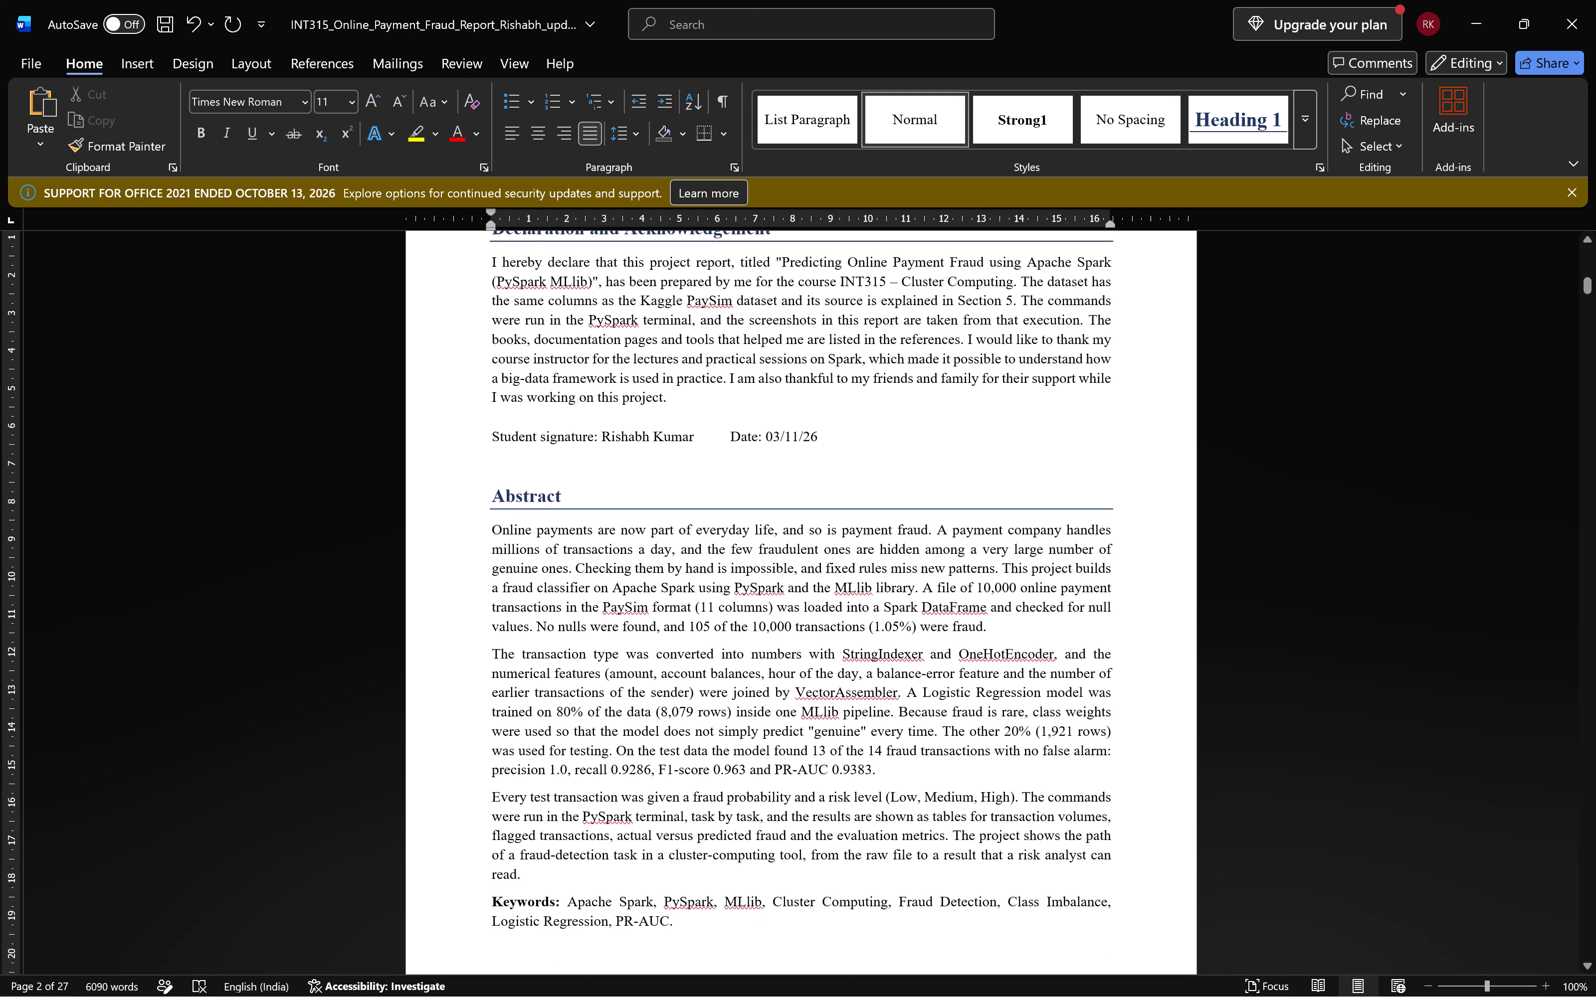
{"action": "scroll", "coordinate": [490, 426], "scroll_direction": "down", "scroll_amount": 1}
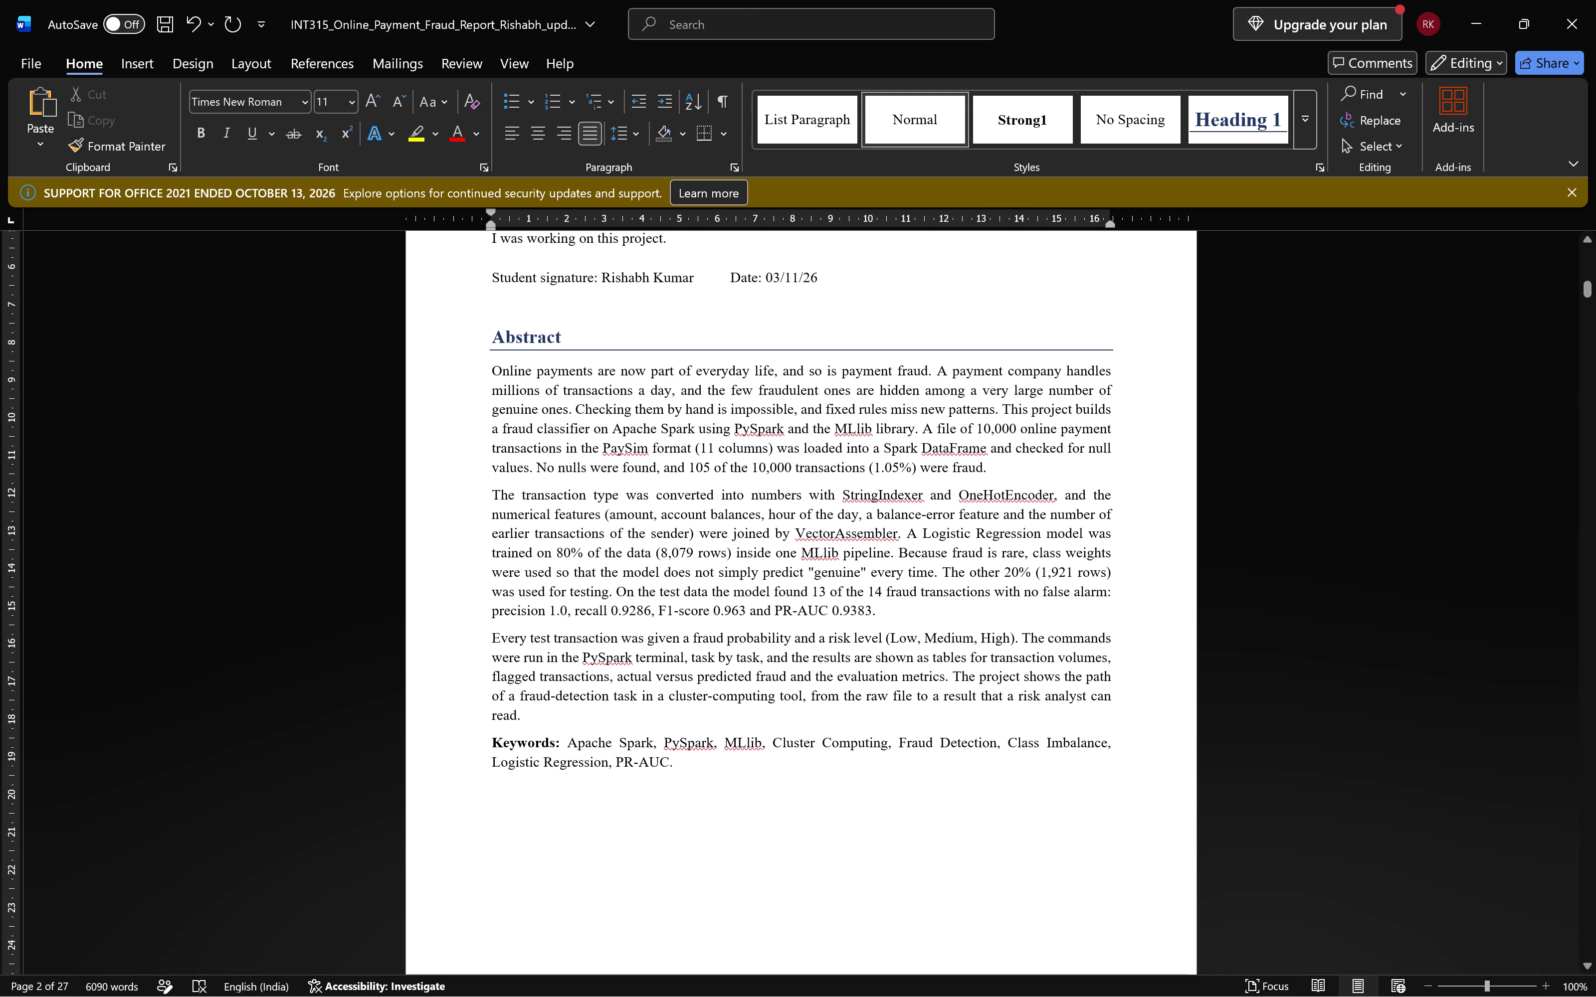
{"action": "scroll", "coordinate": [643, 807], "scroll_direction": "up", "scroll_amount": 2}
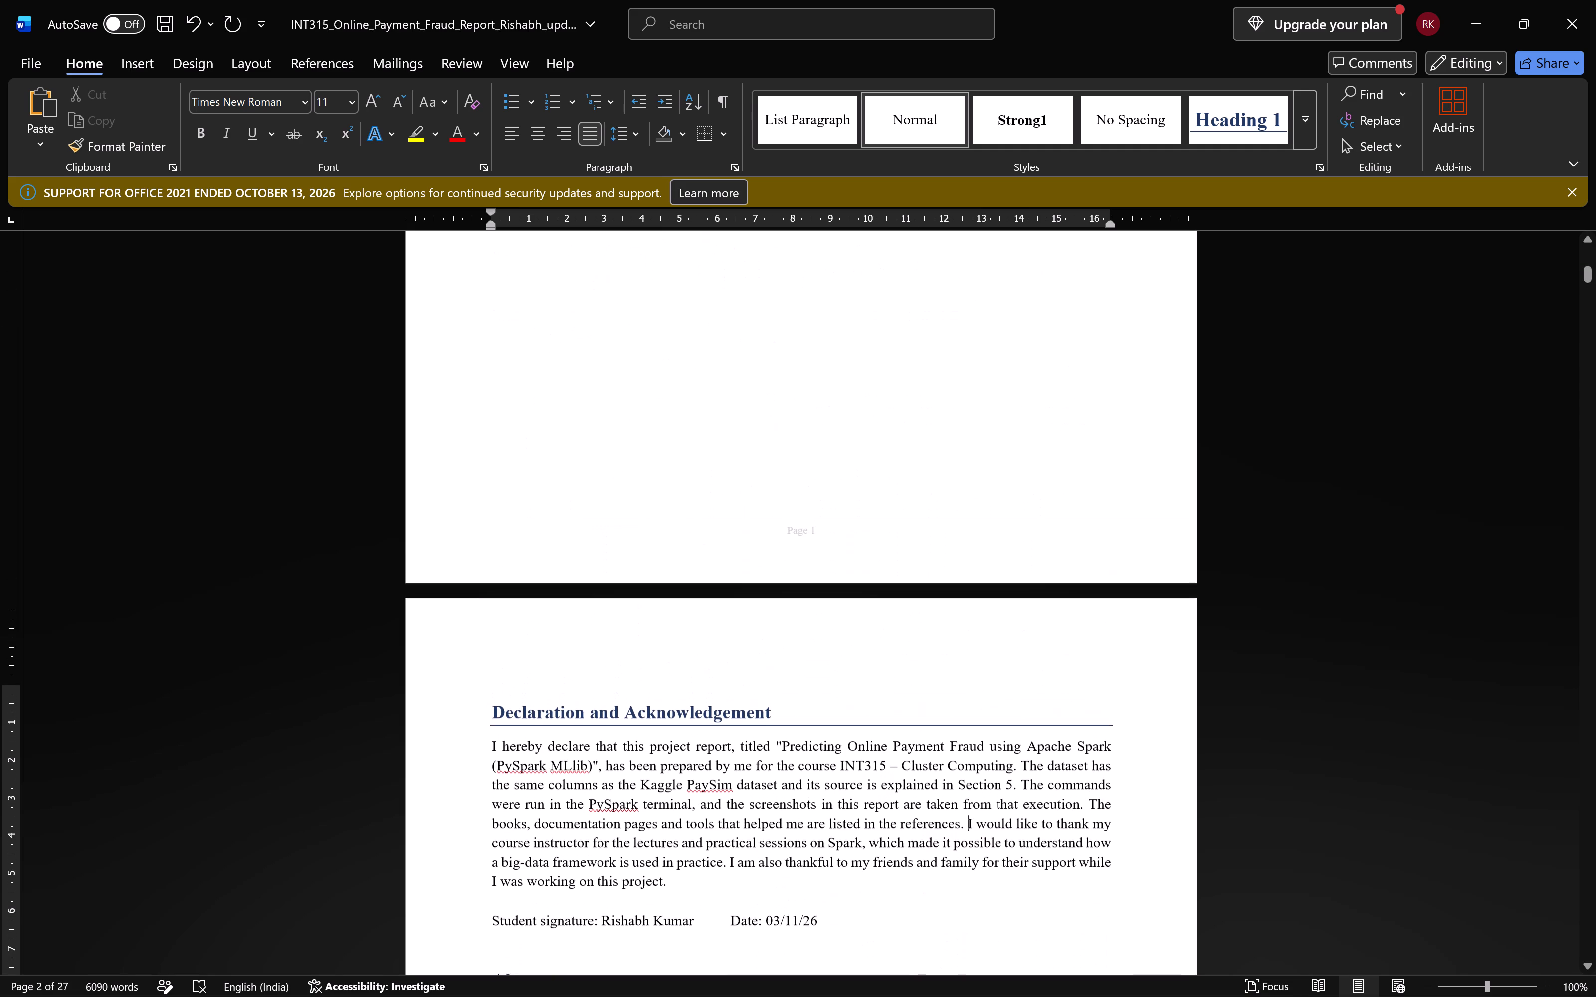
{"action": "left_click_drag", "start_coordinate": [602, 922], "coordinate": [656, 924]}
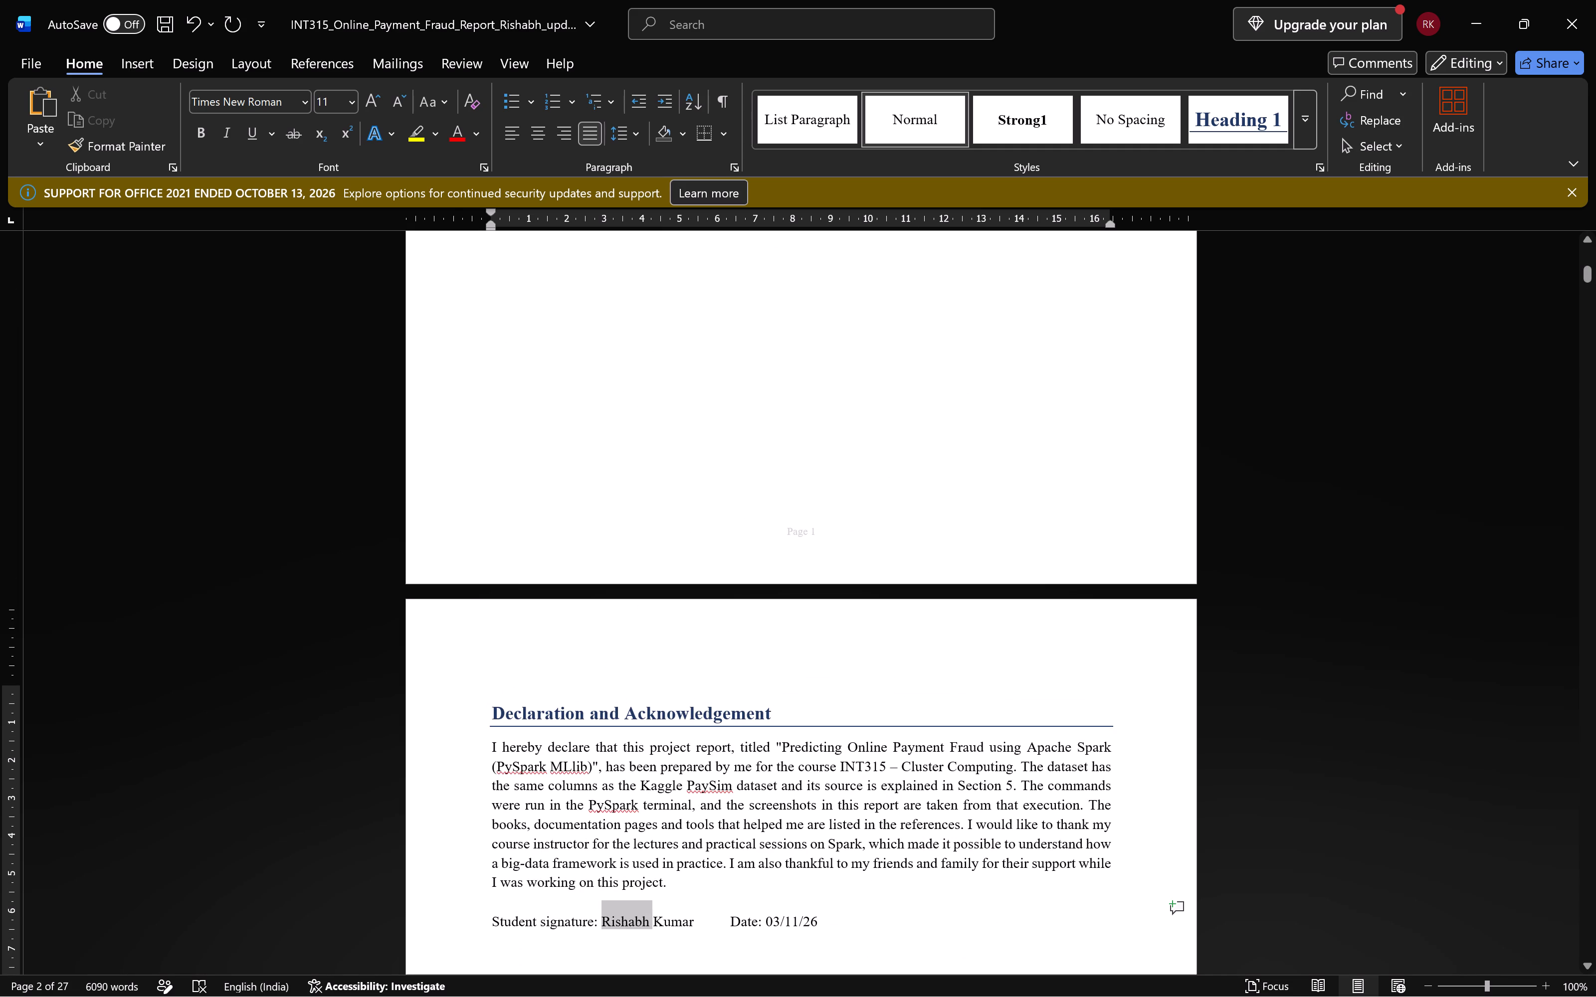
{"action": "left_click_drag", "start_coordinate": [656, 924], "coordinate": [694, 923]}
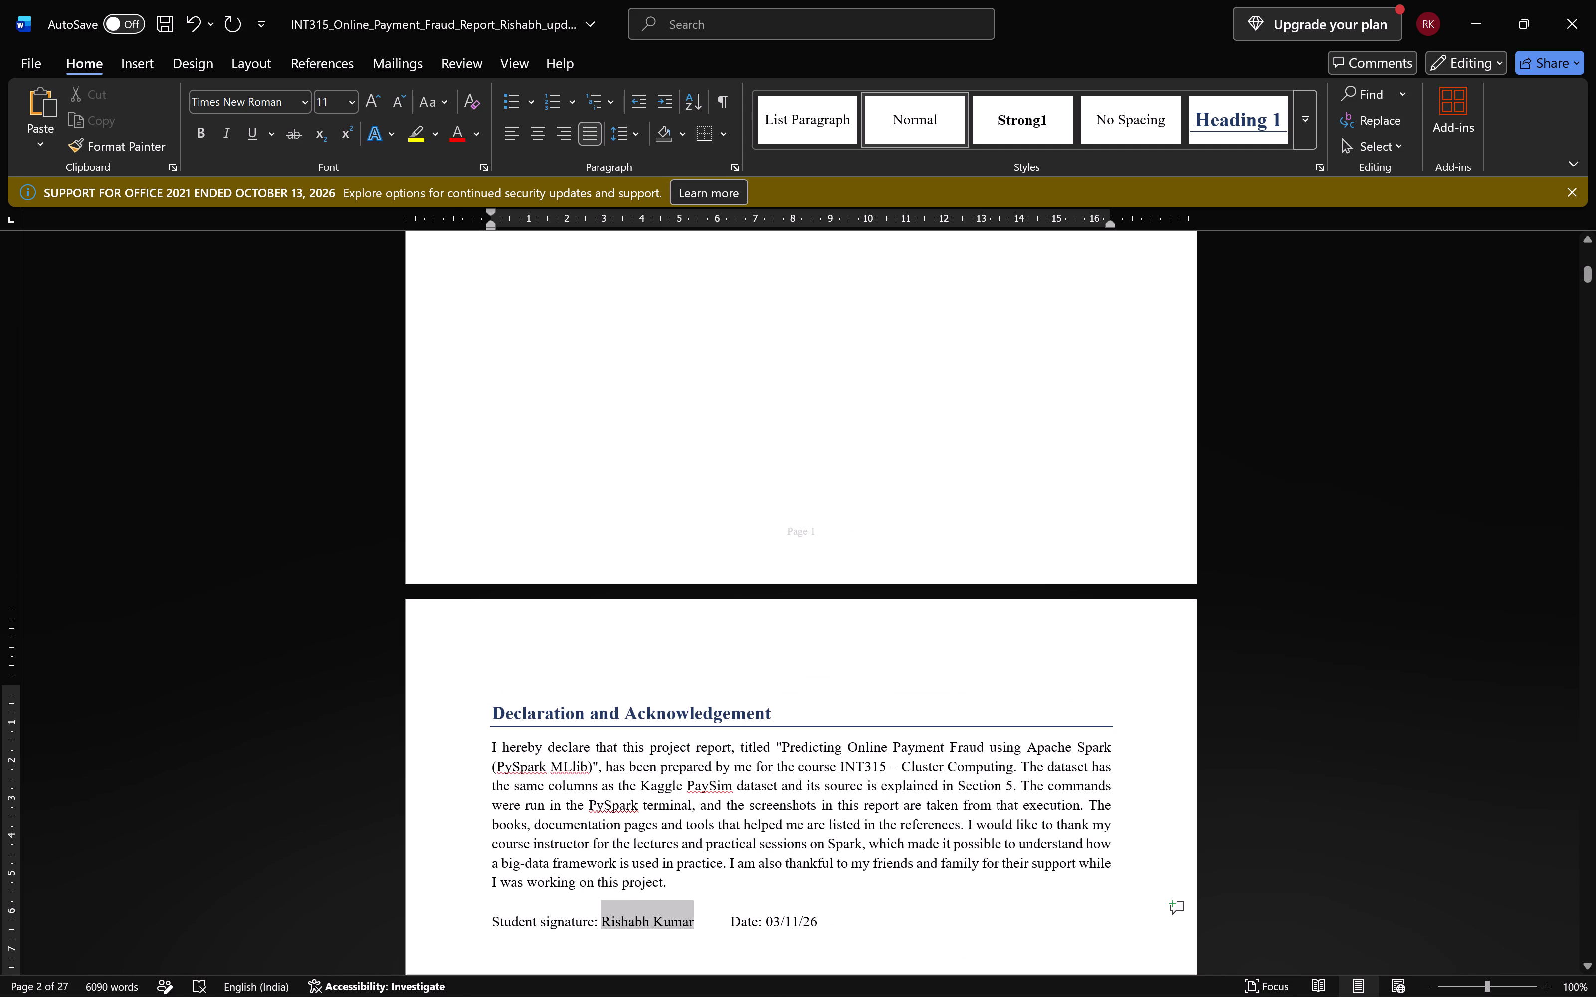
{"action": "left_click_drag", "start_coordinate": [694, 923], "coordinate": [694, 925]}
{"action": "left_click", "coordinate": [753, 890]}
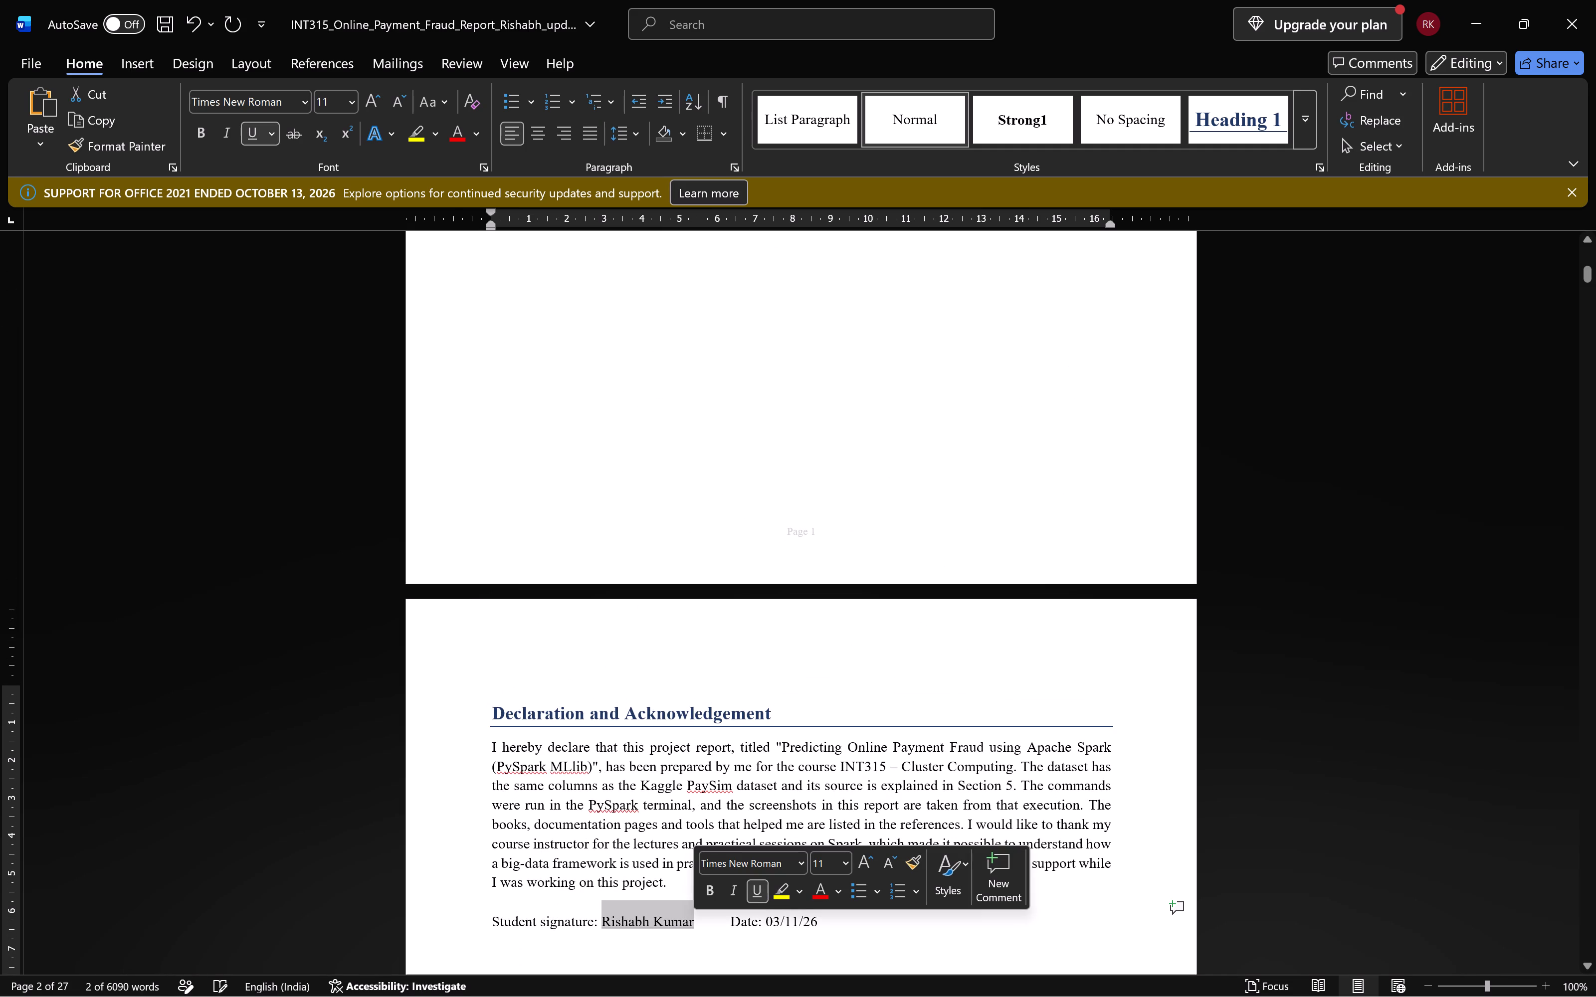
Underline the date 03/11/26 in the signature line below the declaration.
{"action": "left_click_drag", "start_coordinate": [763, 918], "coordinate": [799, 921]}
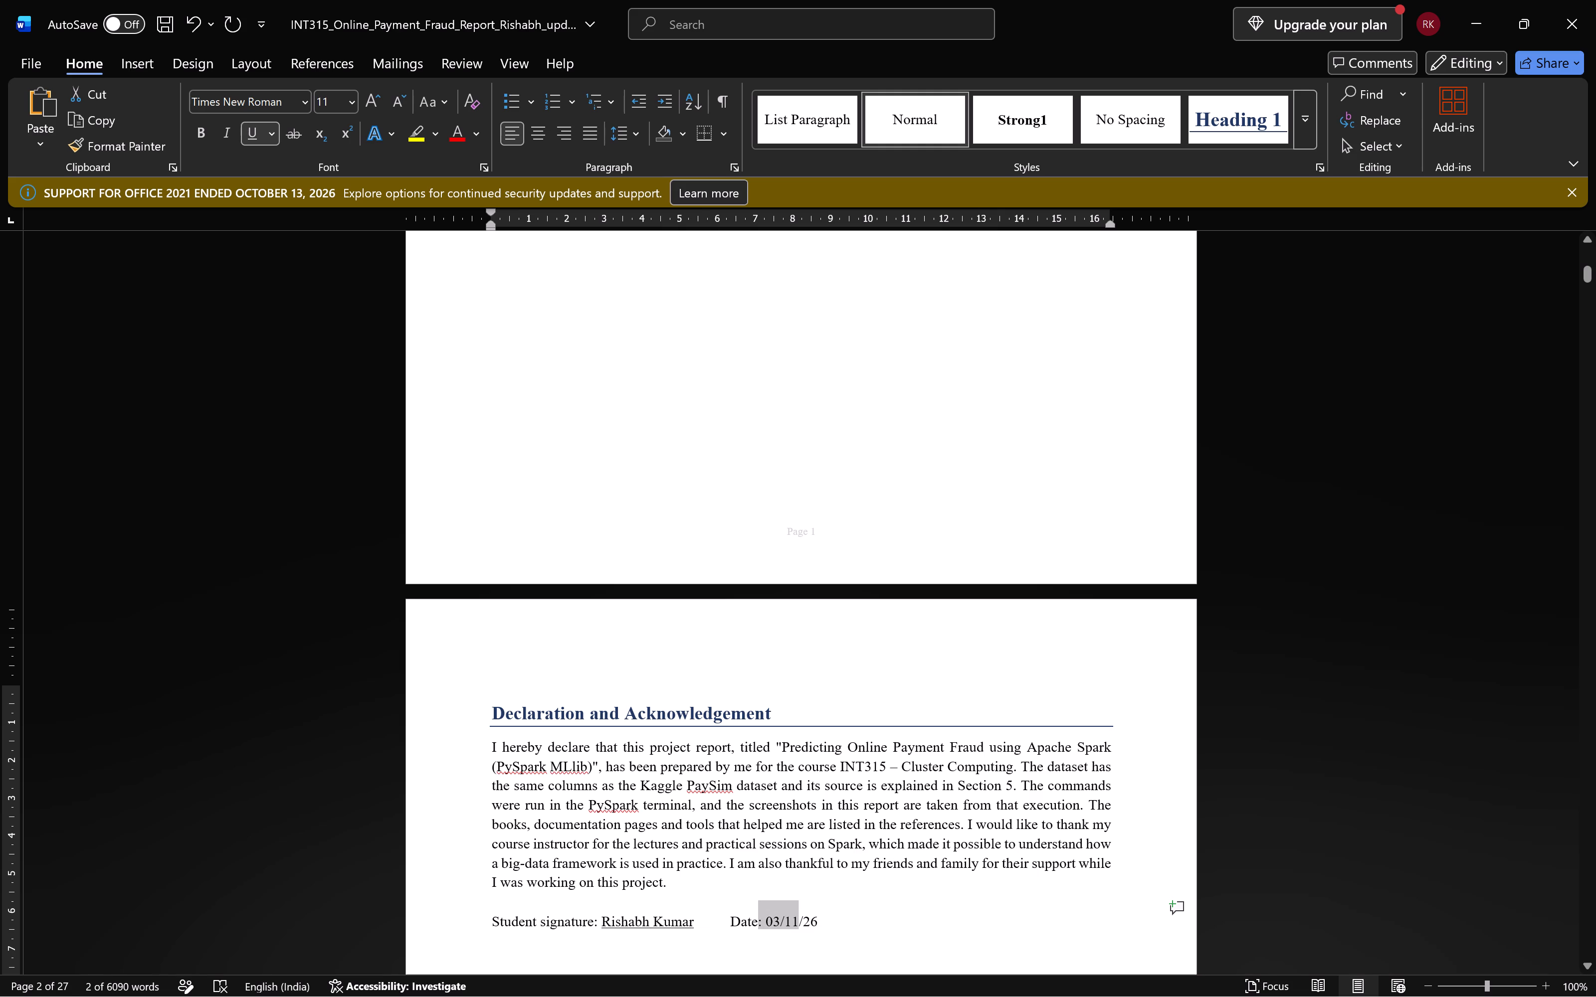
{"action": "left_click_drag", "start_coordinate": [799, 921], "coordinate": [817, 921]}
{"action": "left_click", "coordinate": [817, 921]}
{"action": "left_click_drag", "start_coordinate": [817, 921], "coordinate": [768, 918]}
{"action": "left_click", "coordinate": [826, 888]}
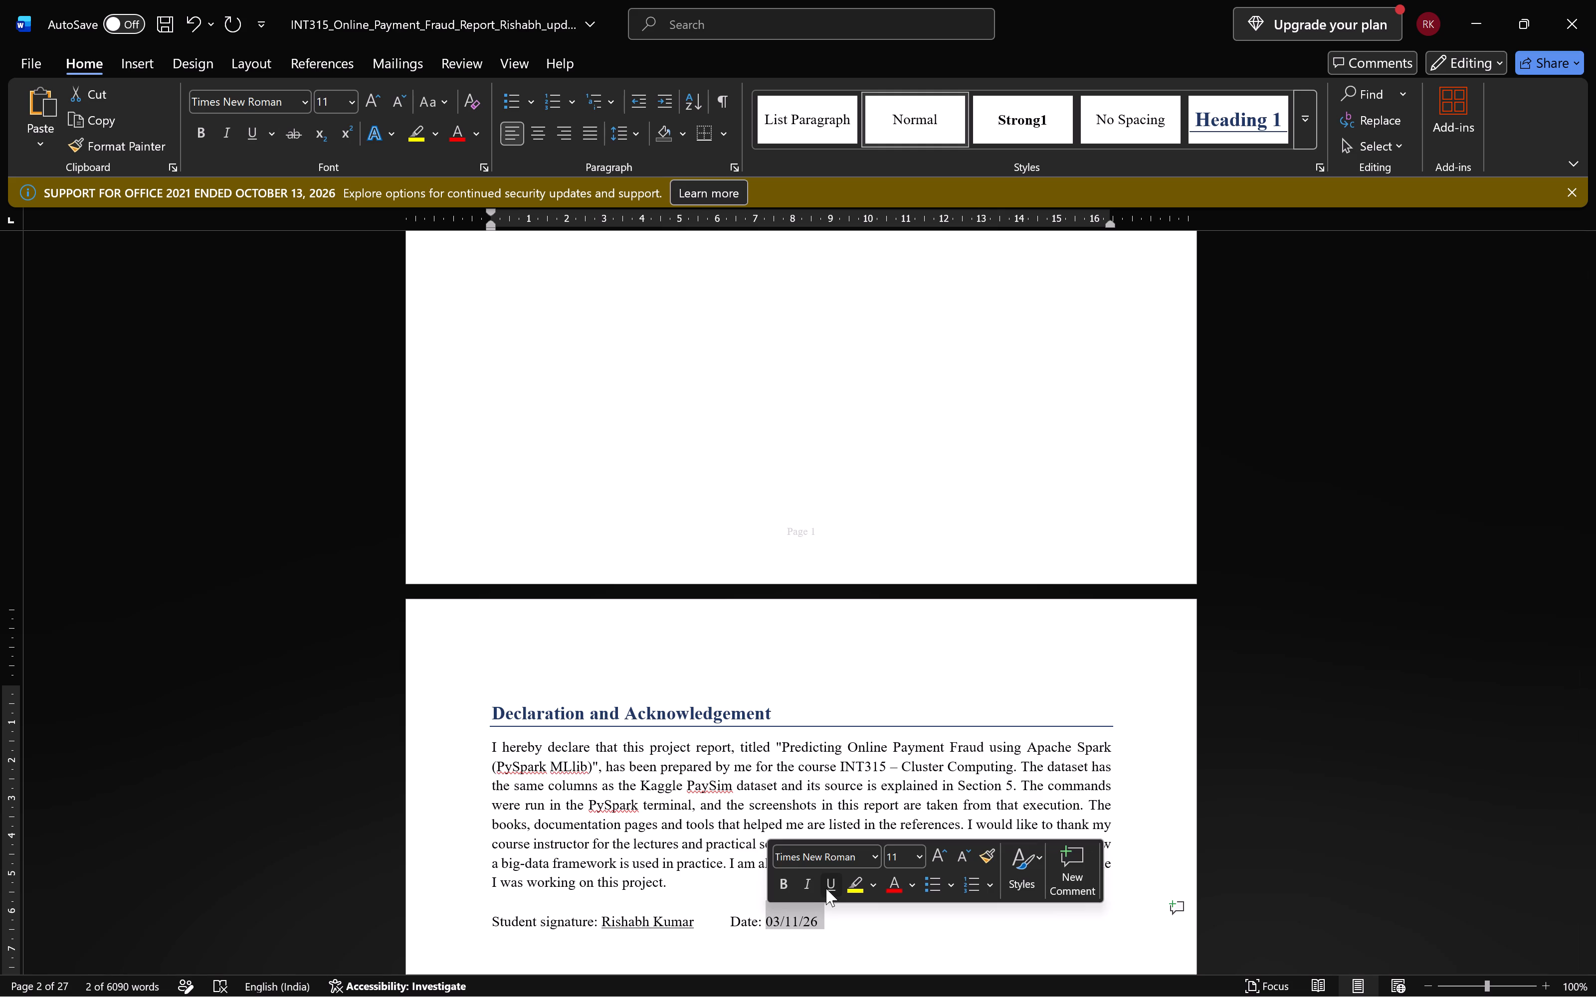
{"action": "left_click", "coordinate": [853, 906]}
Review the cover page, the Declaration and Acknowledgement, and the Abstract.
{"action": "scroll", "coordinate": [853, 906], "scroll_direction": "down", "scroll_amount": 1}
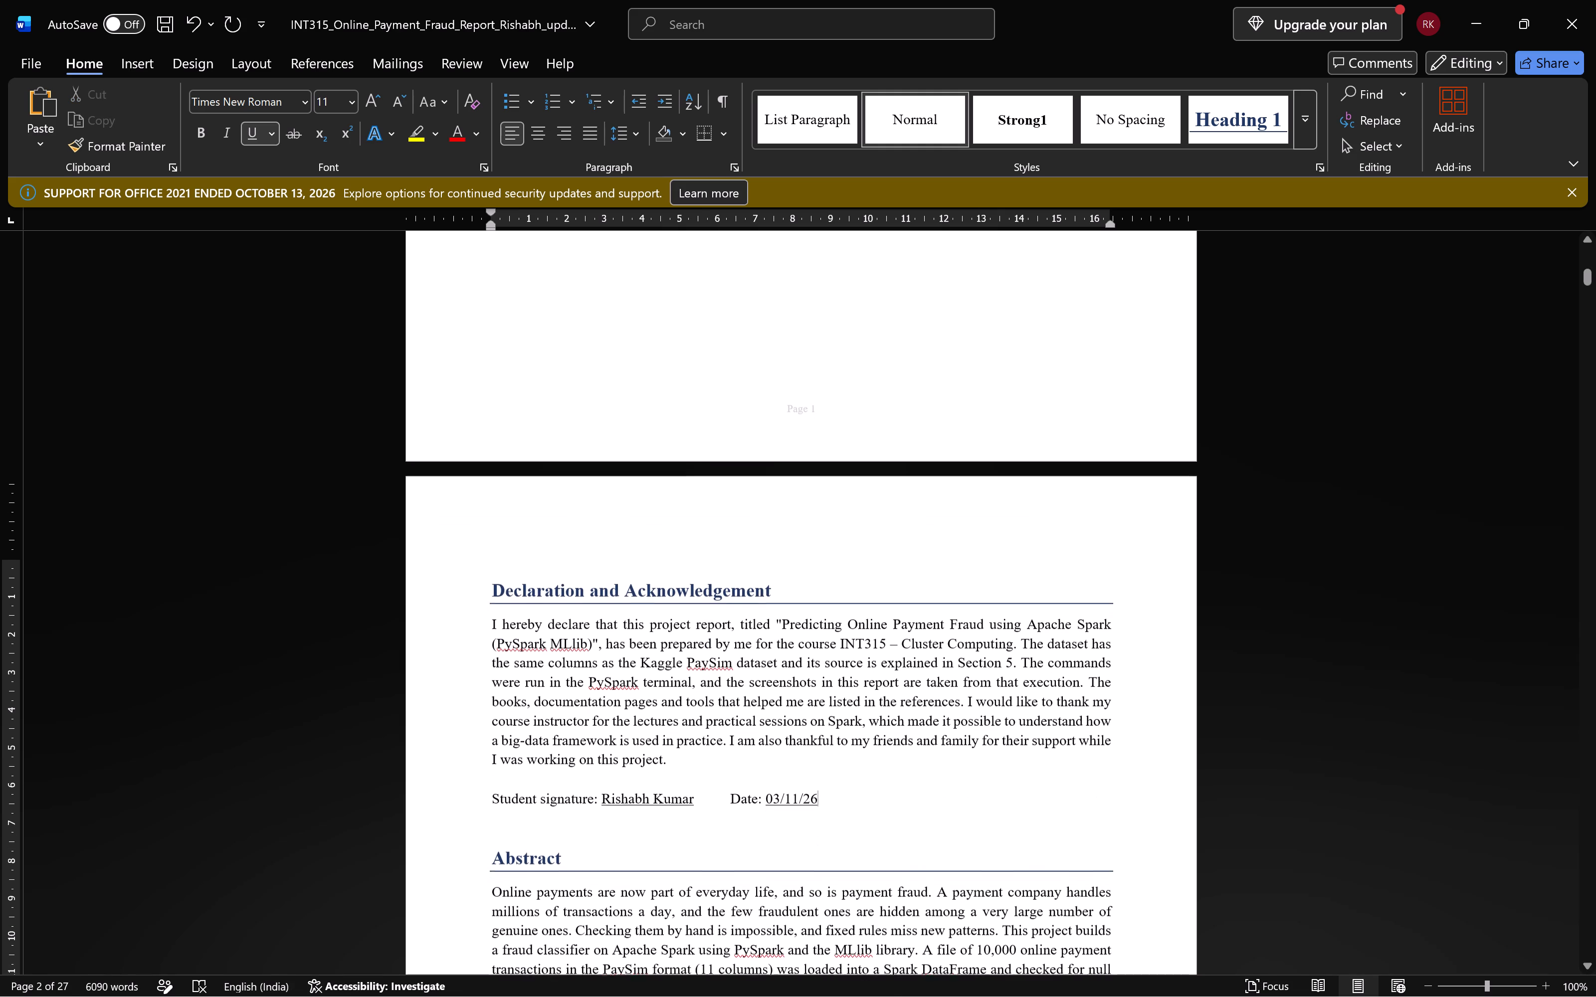
{"action": "scroll", "coordinate": [853, 906], "scroll_direction": "down", "scroll_amount": 1}
{"action": "scroll", "coordinate": [853, 906], "scroll_direction": "up", "scroll_amount": 1}
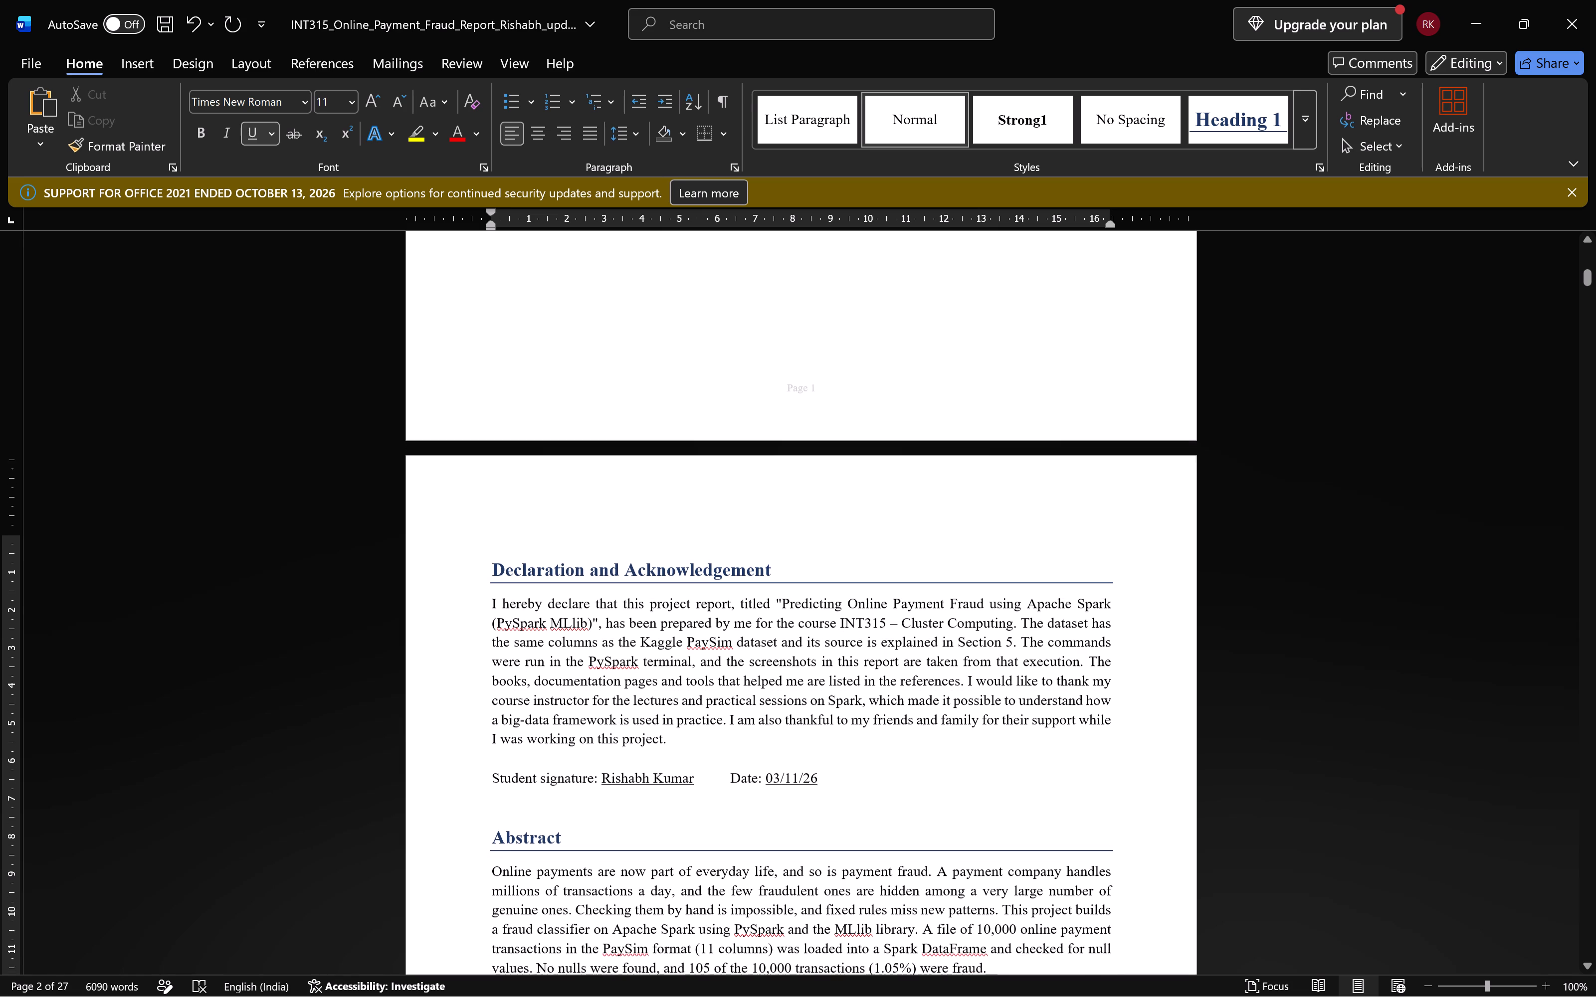
{"action": "scroll", "coordinate": [853, 906], "scroll_direction": "up", "scroll_amount": 3}
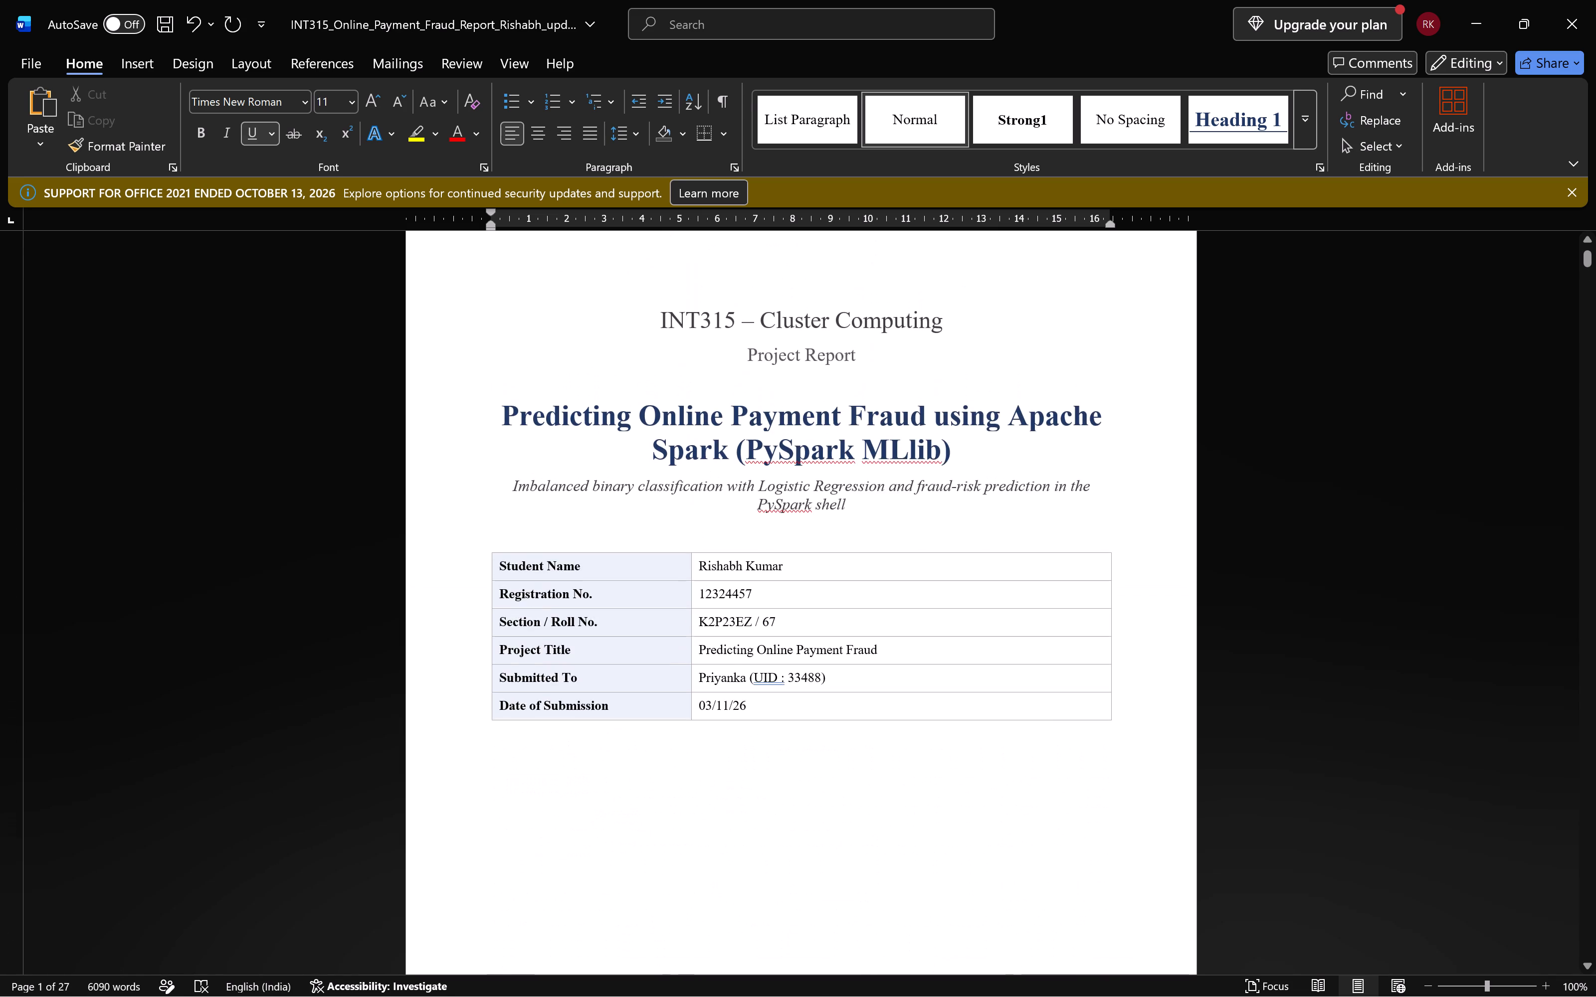
{"action": "scroll", "coordinate": [853, 906], "scroll_direction": "down", "scroll_amount": 5}
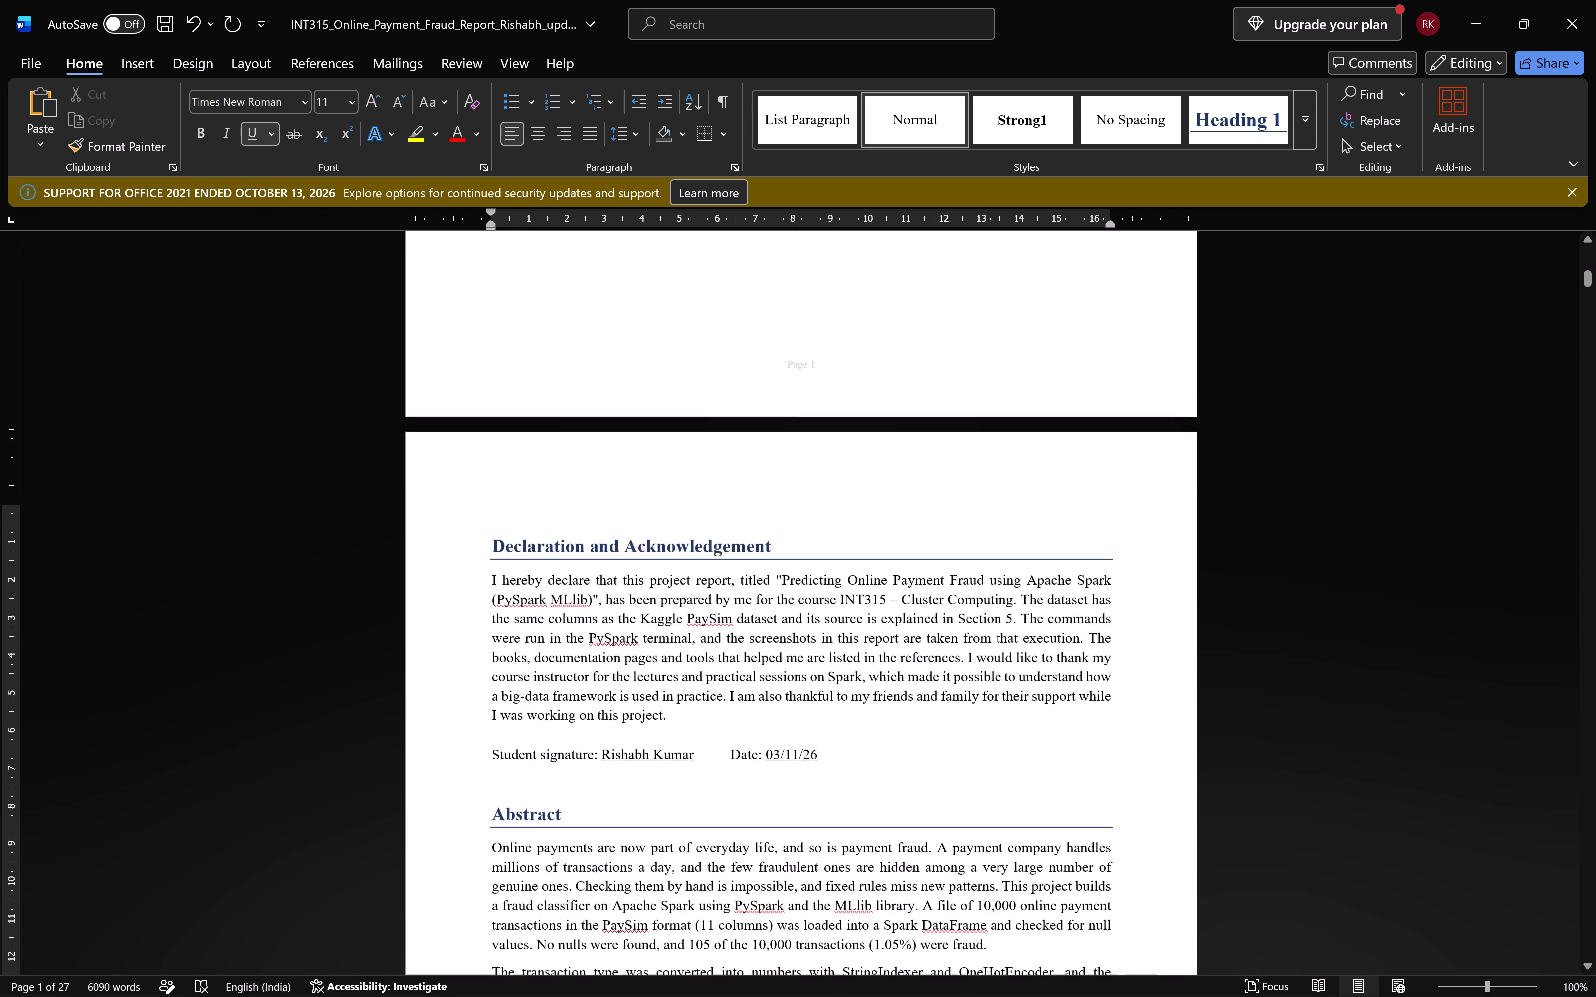
{"action": "scroll", "coordinate": [853, 906], "scroll_direction": "down", "scroll_amount": 1}
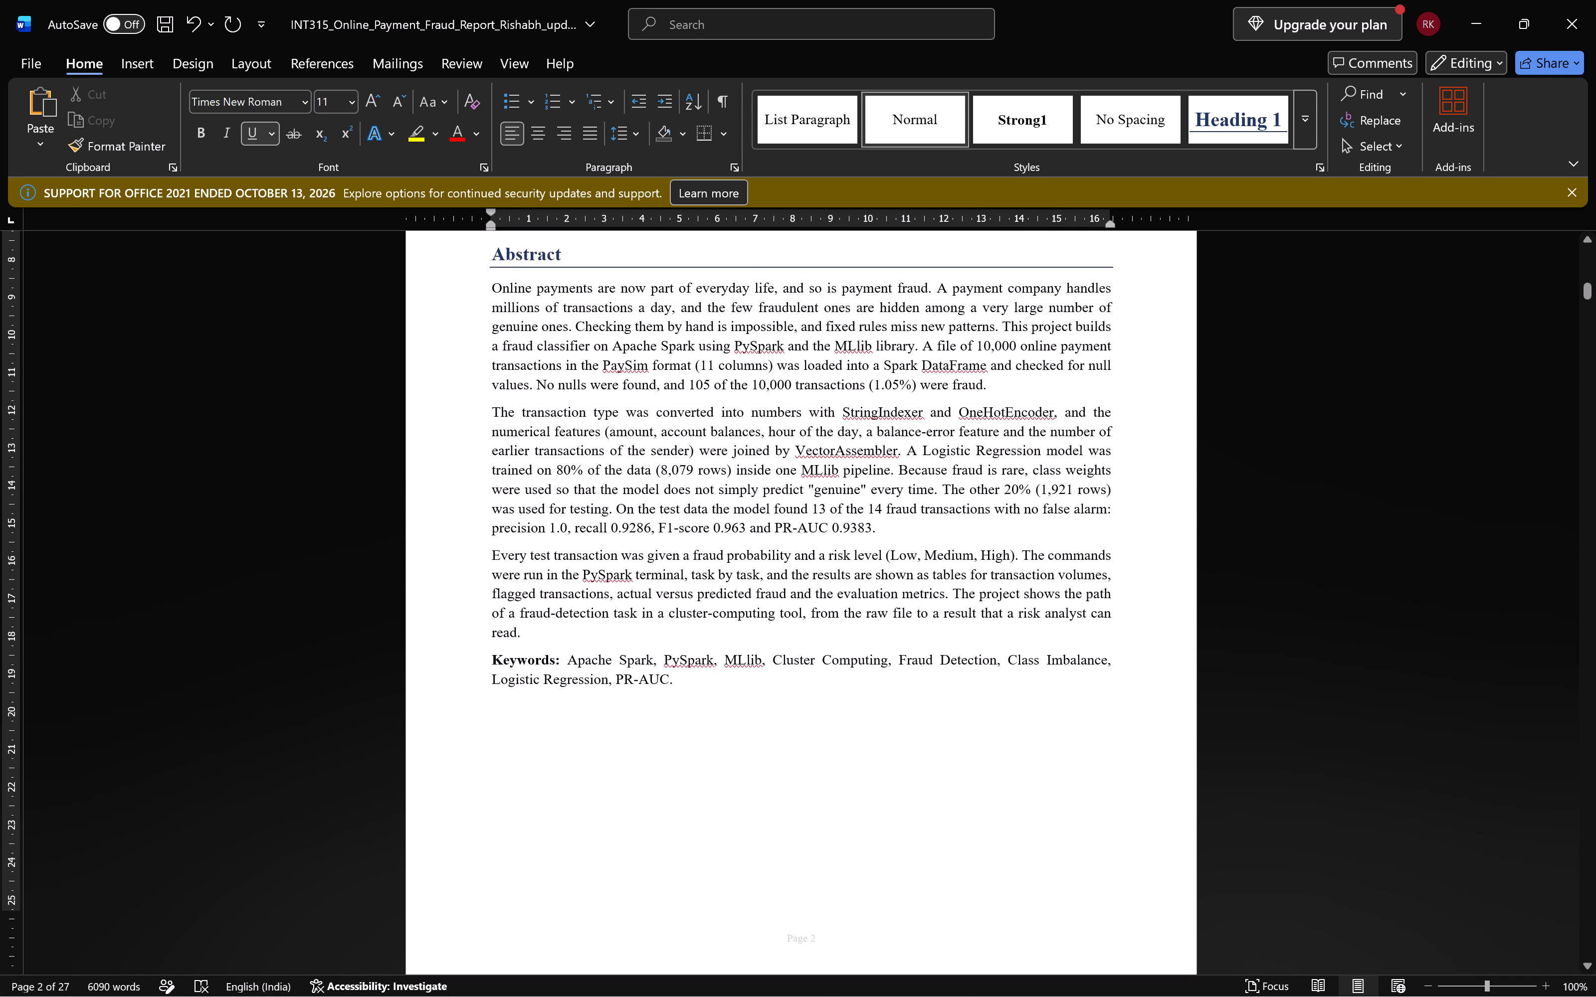
{"action": "scroll", "coordinate": [759, 736], "scroll_direction": "down", "scroll_amount": 3}
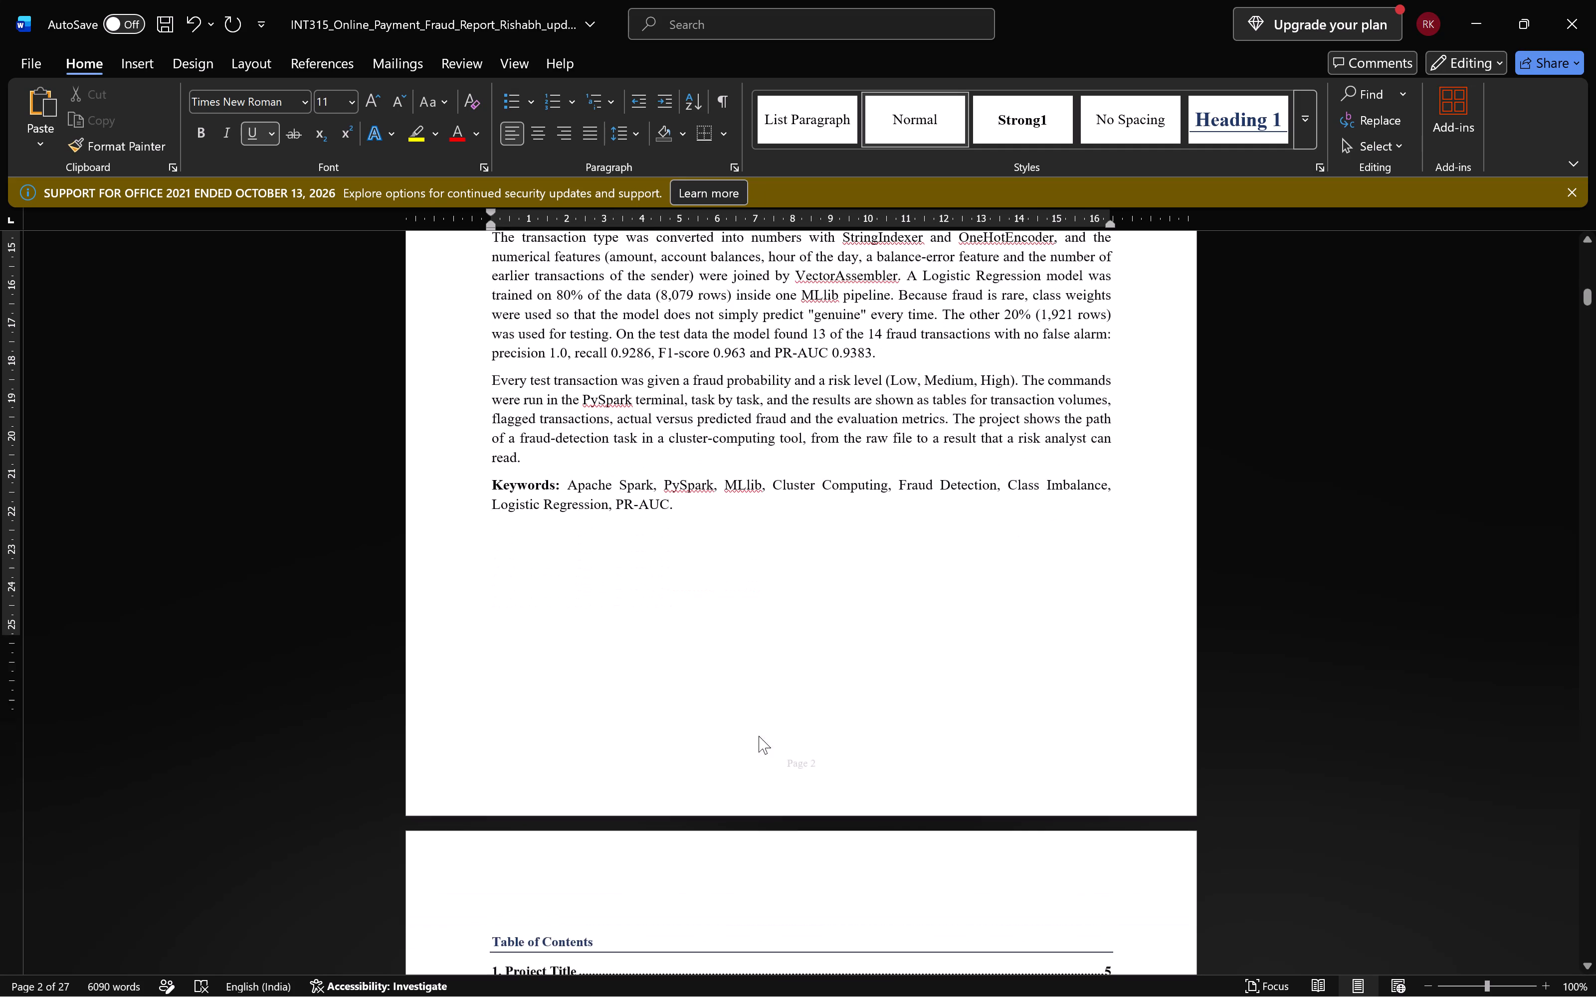
Examine the Table of Contents and the List of Figures, looking briefly ahead to the Project Title section.
{"action": "scroll", "coordinate": [759, 736], "scroll_direction": "down", "scroll_amount": 3}
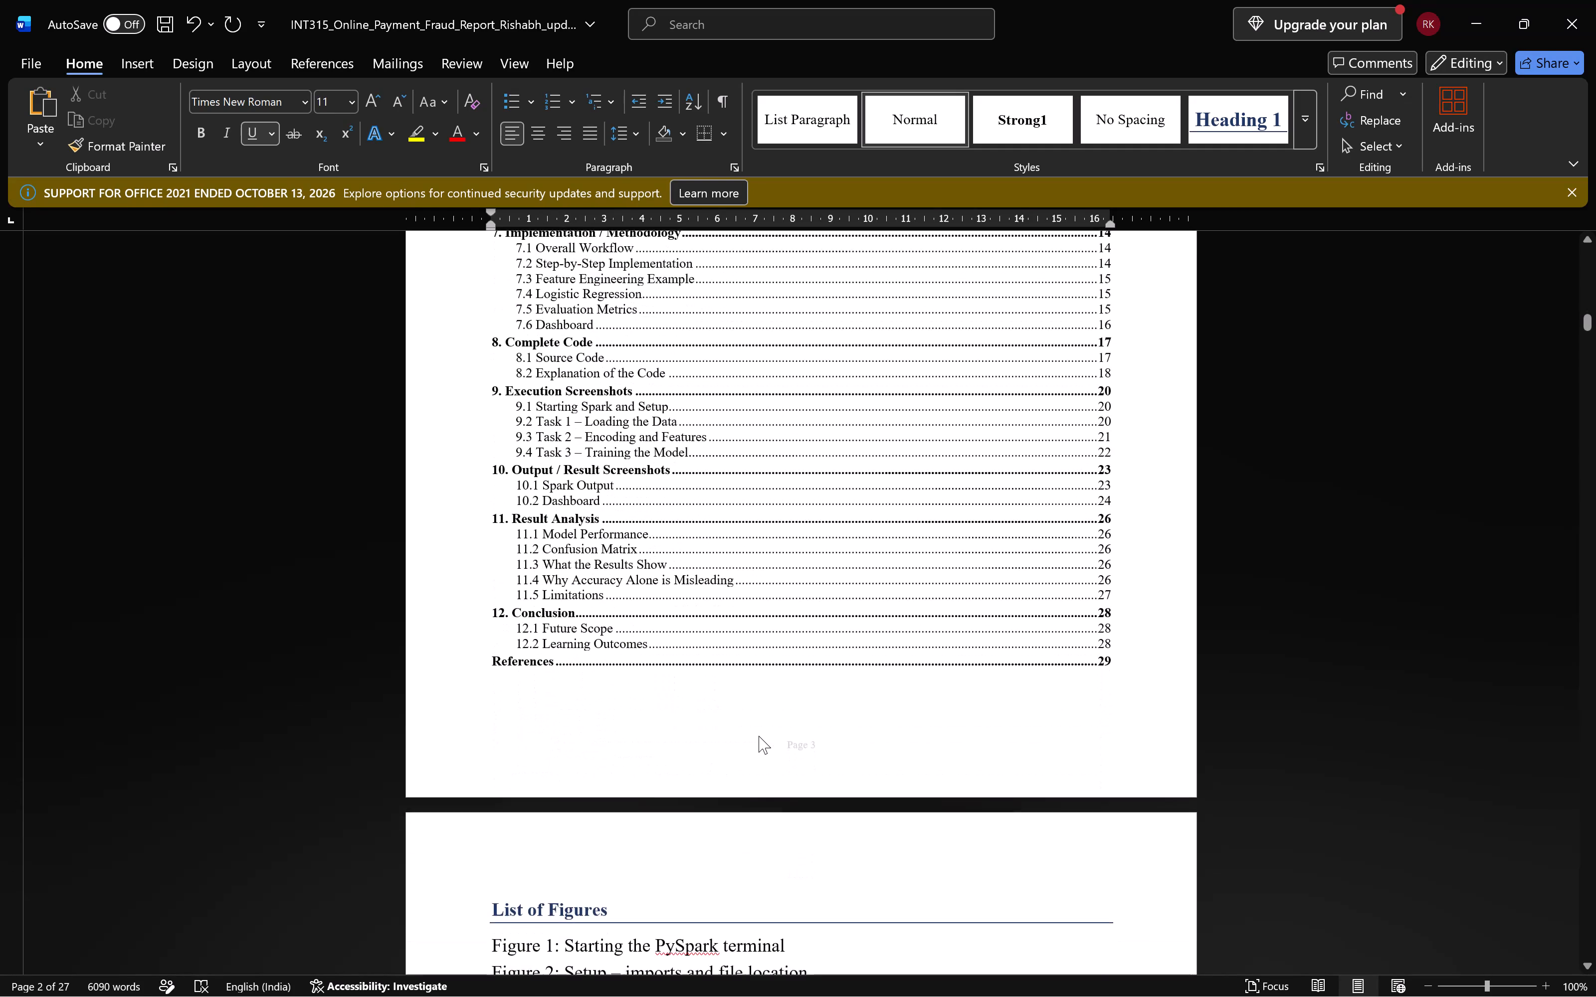
{"action": "scroll", "coordinate": [759, 736], "scroll_direction": "down", "scroll_amount": 2}
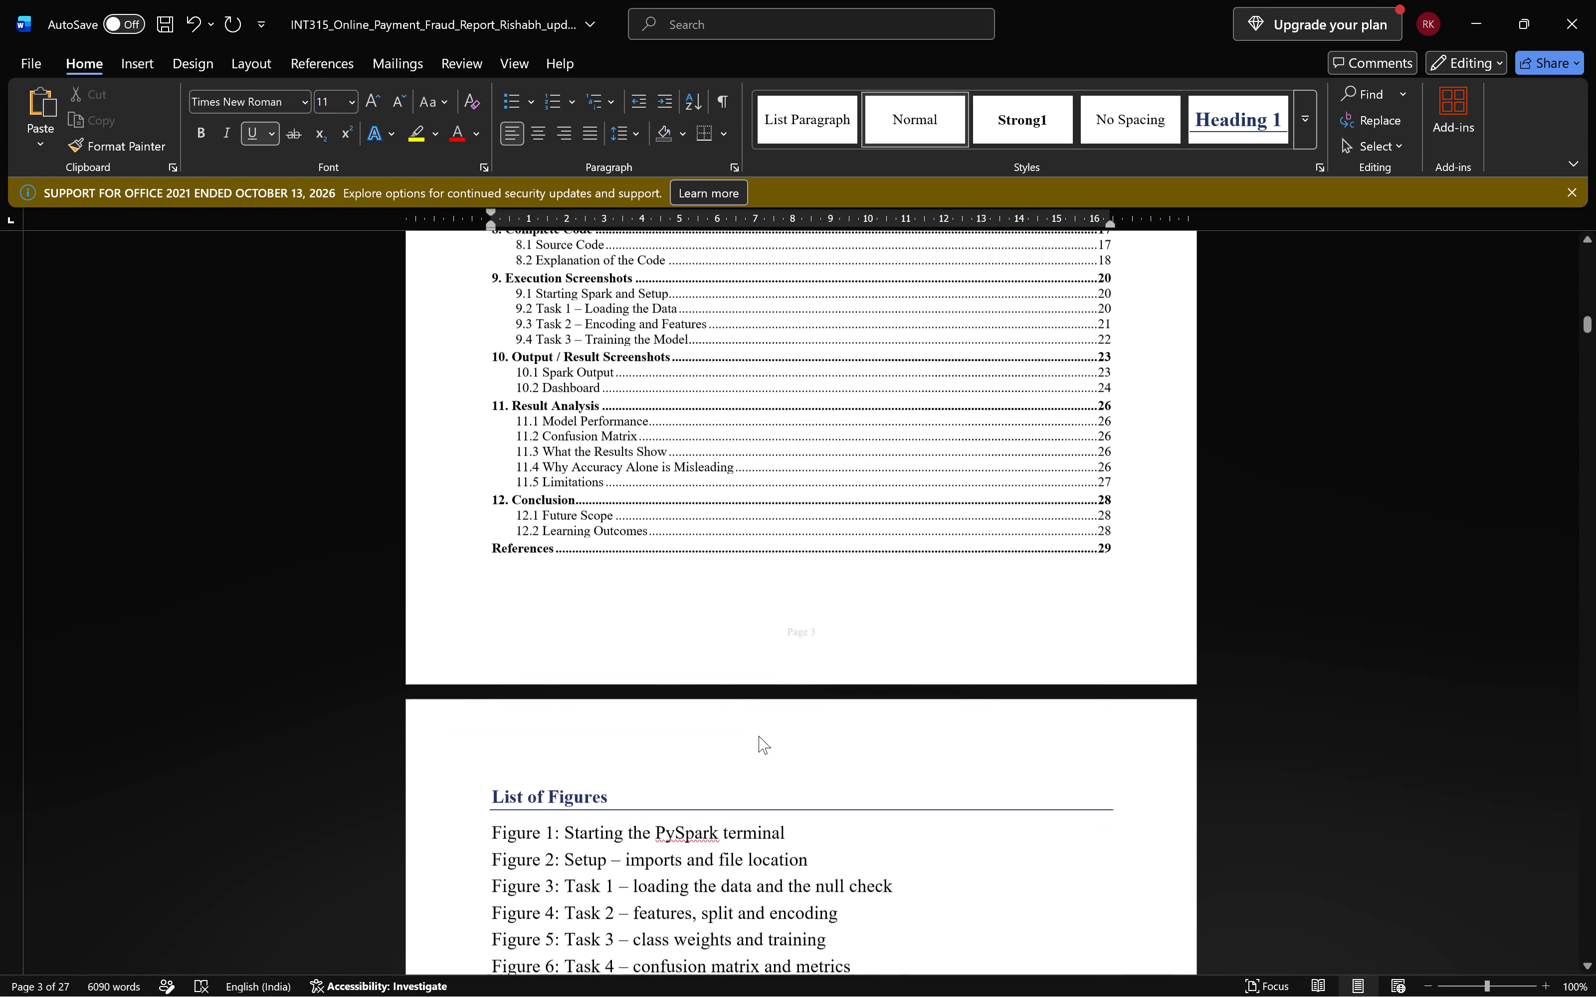
{"action": "scroll", "coordinate": [759, 736], "scroll_direction": "down", "scroll_amount": 4}
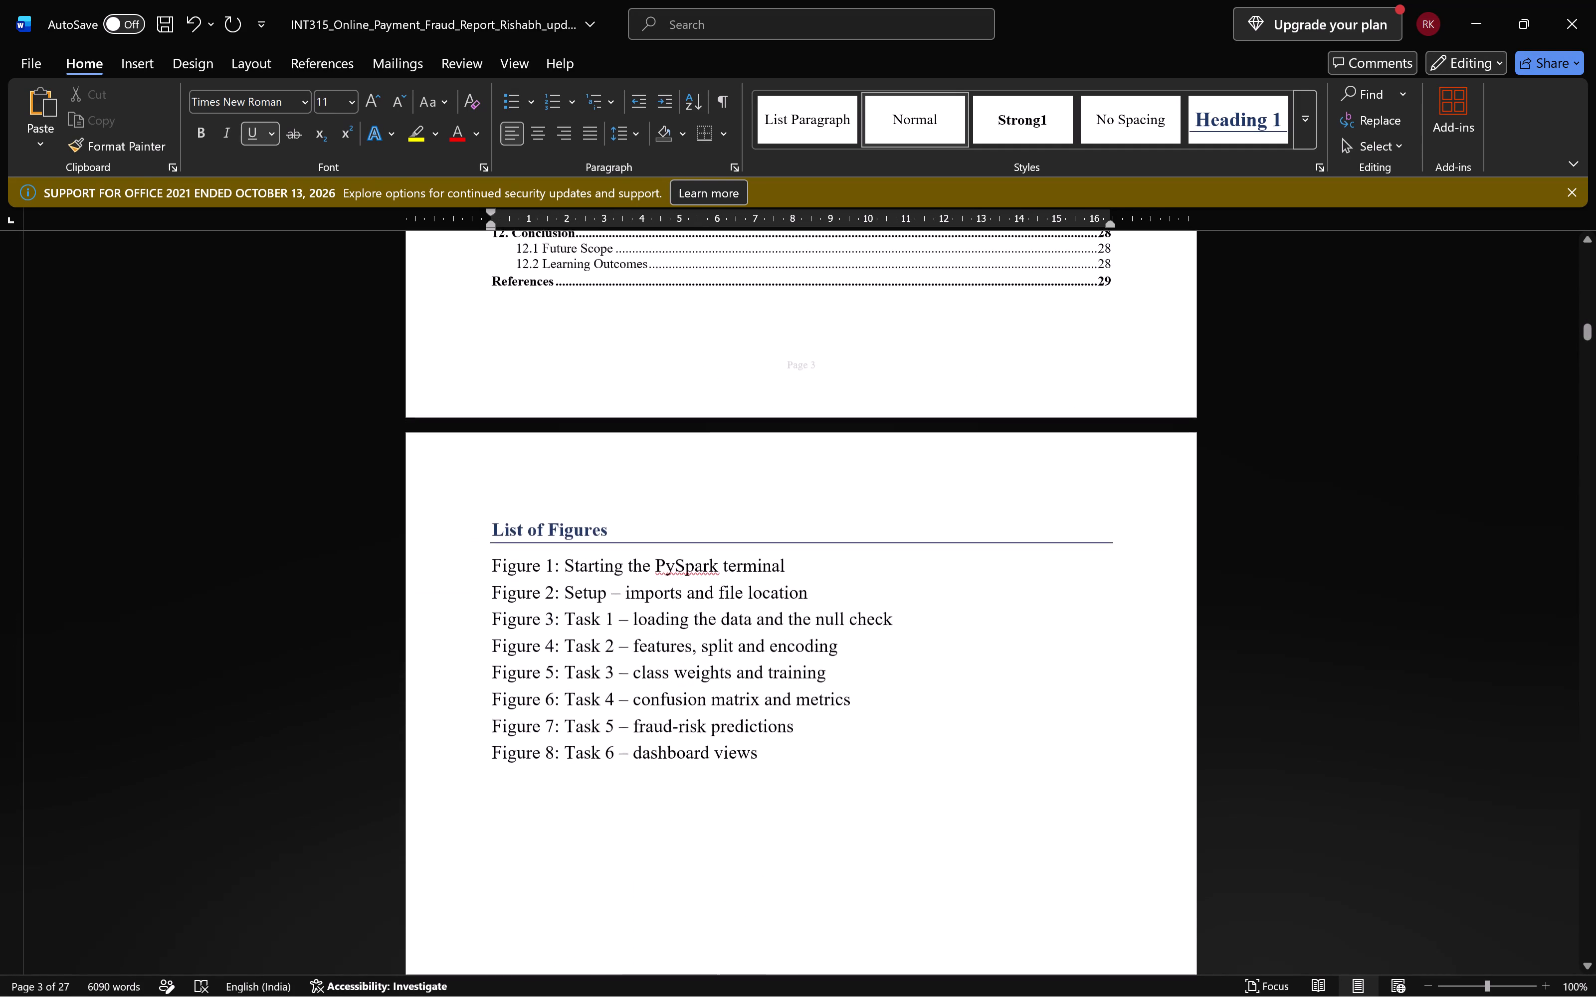
{"action": "scroll", "coordinate": [759, 736], "scroll_direction": "down", "scroll_amount": 3}
{"action": "scroll", "coordinate": [759, 736], "scroll_direction": "up", "scroll_amount": 4}
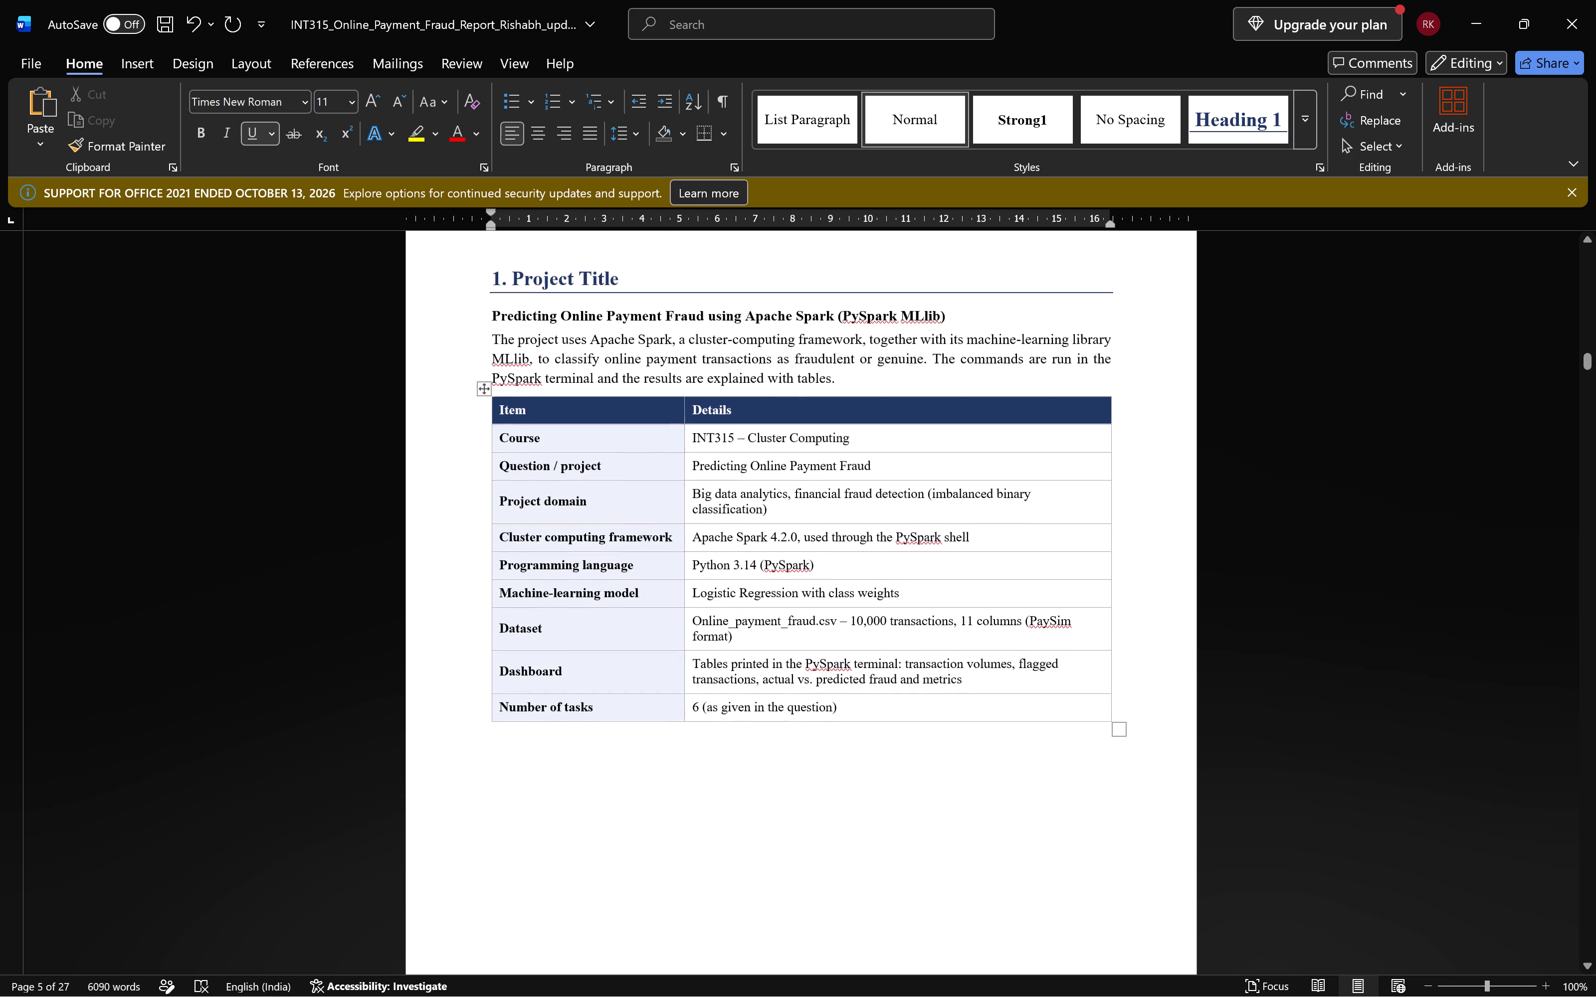
{"action": "scroll", "coordinate": [759, 736], "scroll_direction": "up", "scroll_amount": 1}
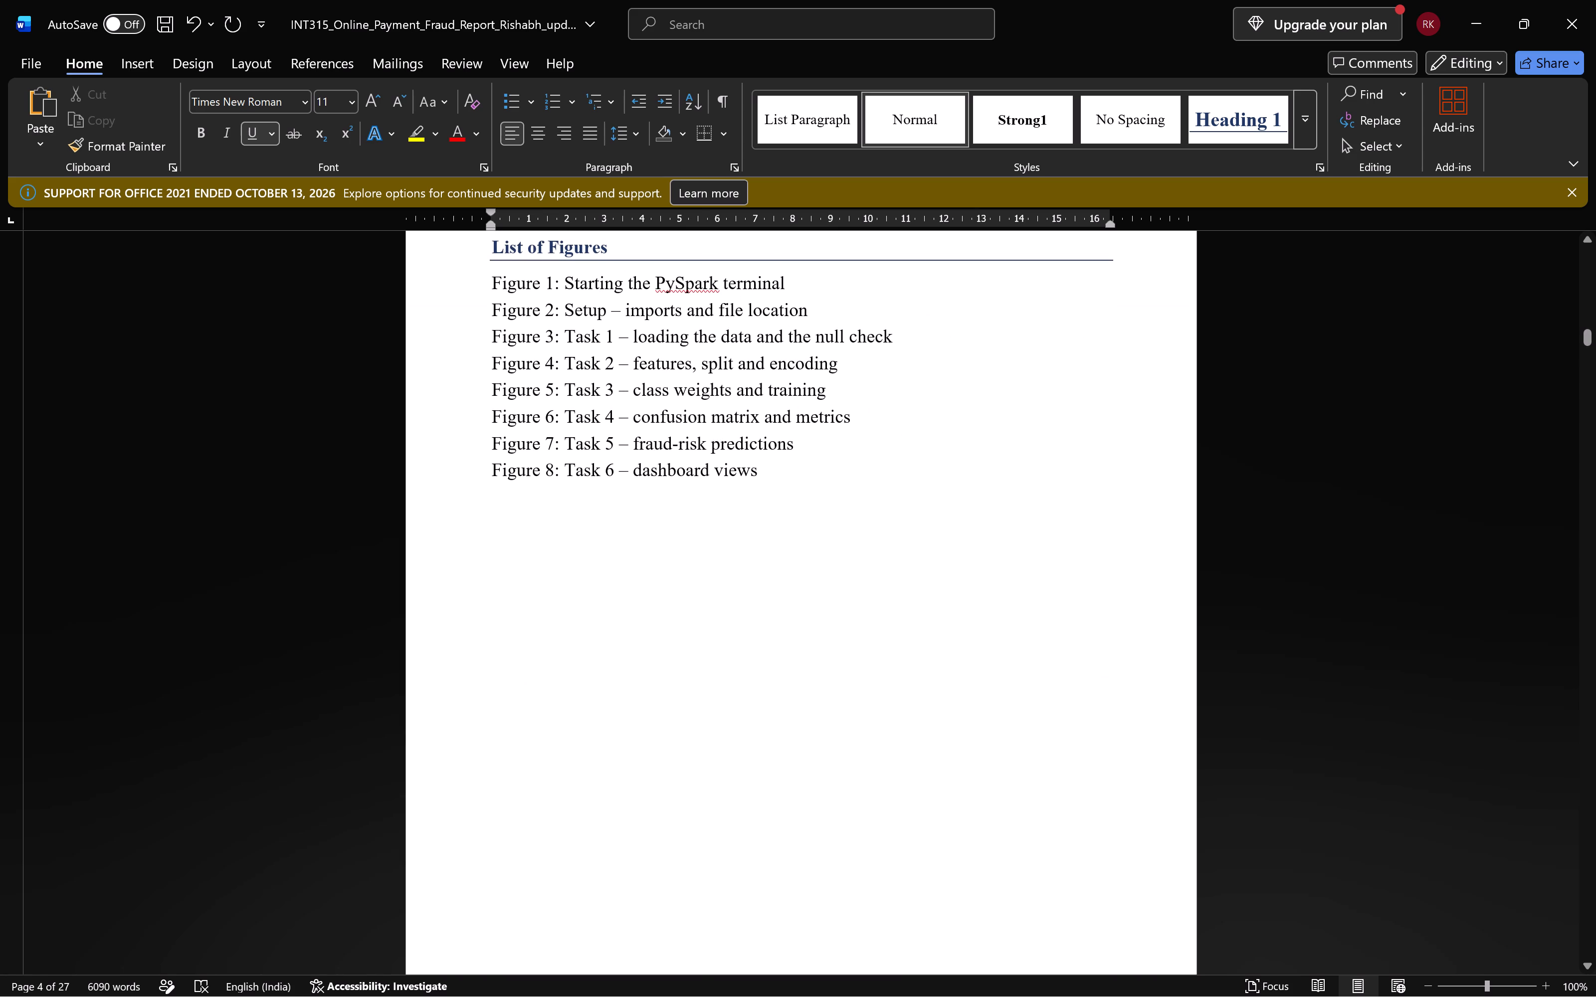
{"action": "left_click", "coordinate": [779, 471]}
Review sections 1 to 3 of the report: Project Title, Problem Statement and Objective of the Project.
{"action": "scroll", "coordinate": [779, 471], "scroll_direction": "down", "scroll_amount": 2}
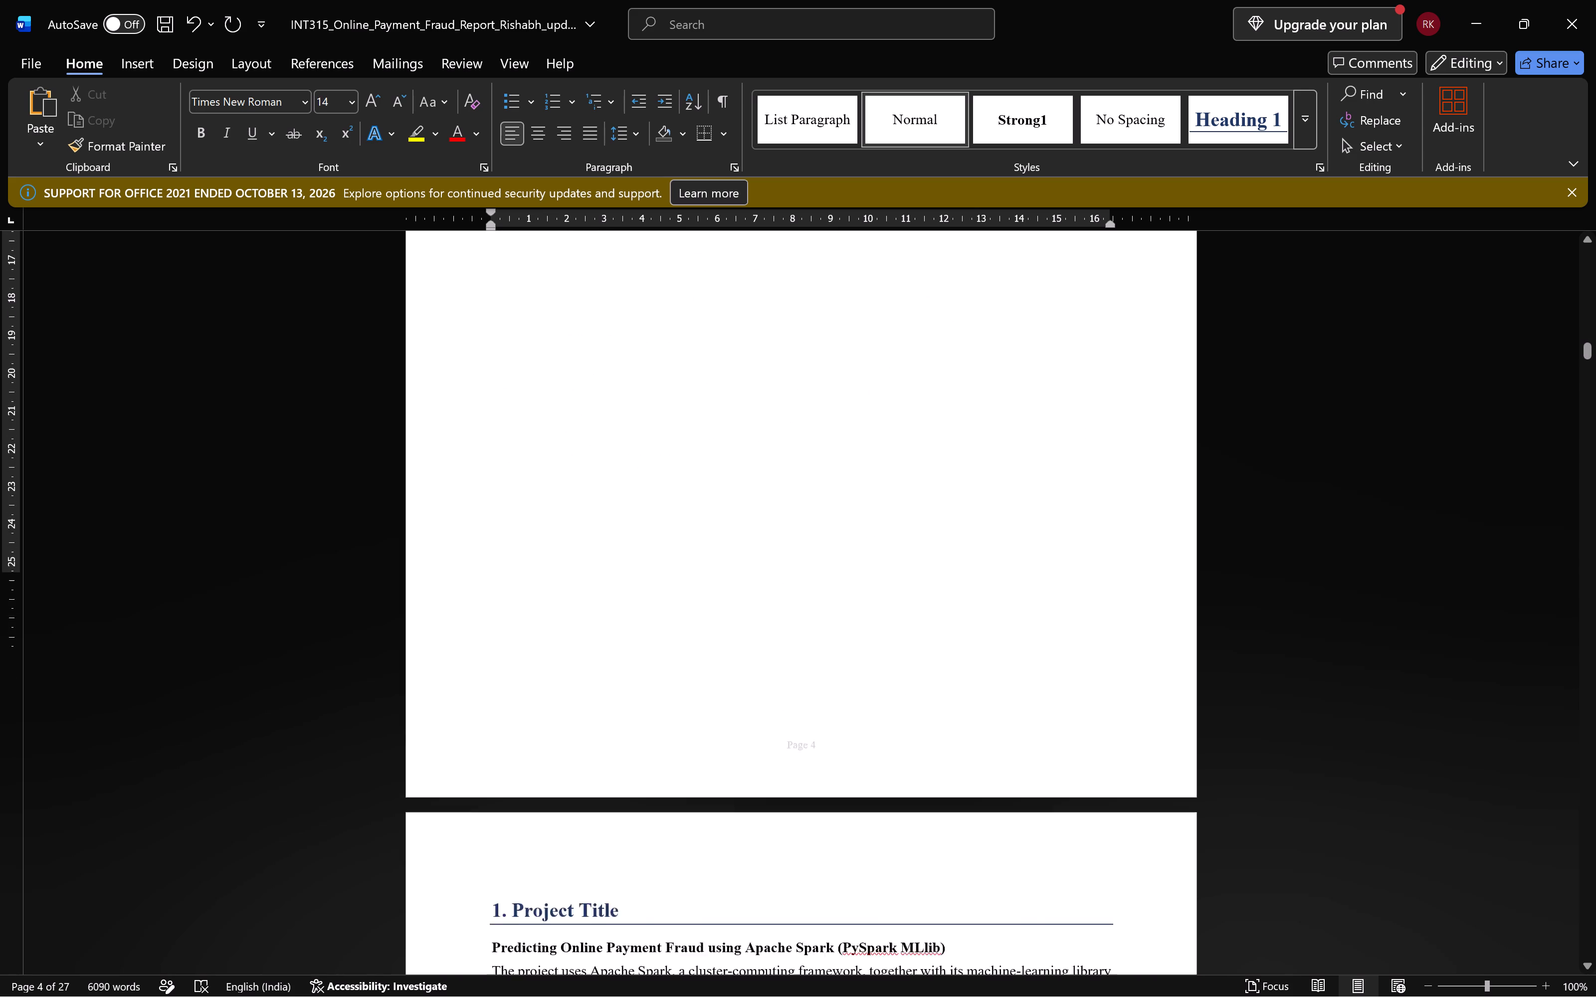
{"action": "scroll", "coordinate": [779, 471], "scroll_direction": "down", "scroll_amount": 3}
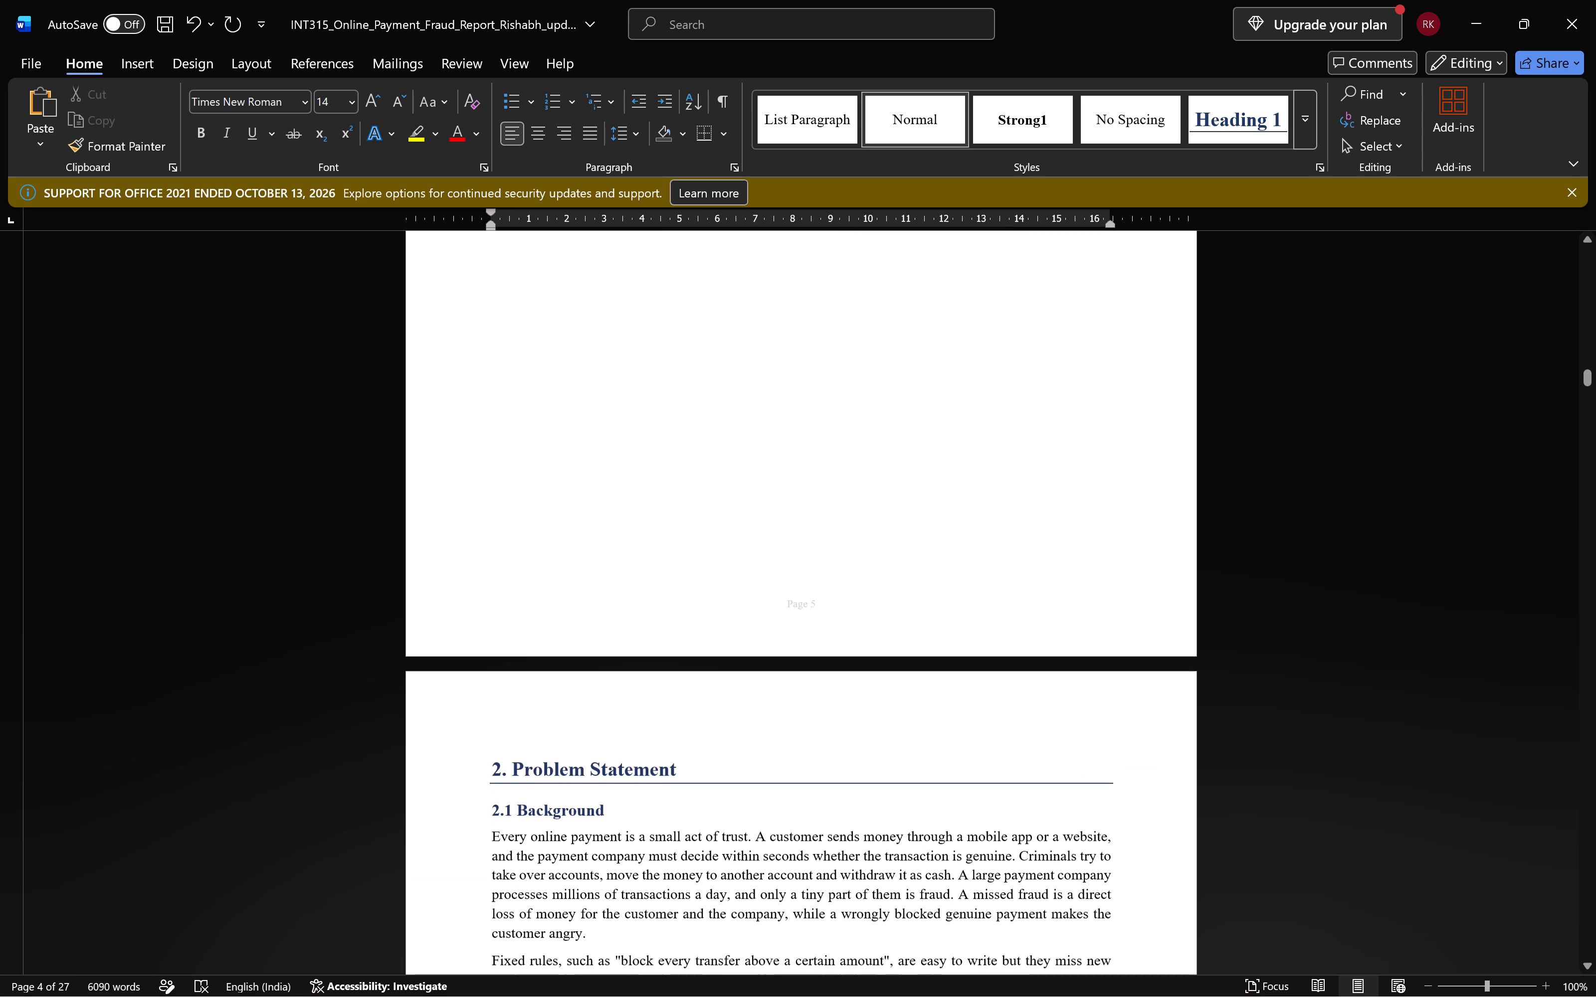
{"action": "scroll", "coordinate": [779, 471], "scroll_direction": "down", "scroll_amount": 4}
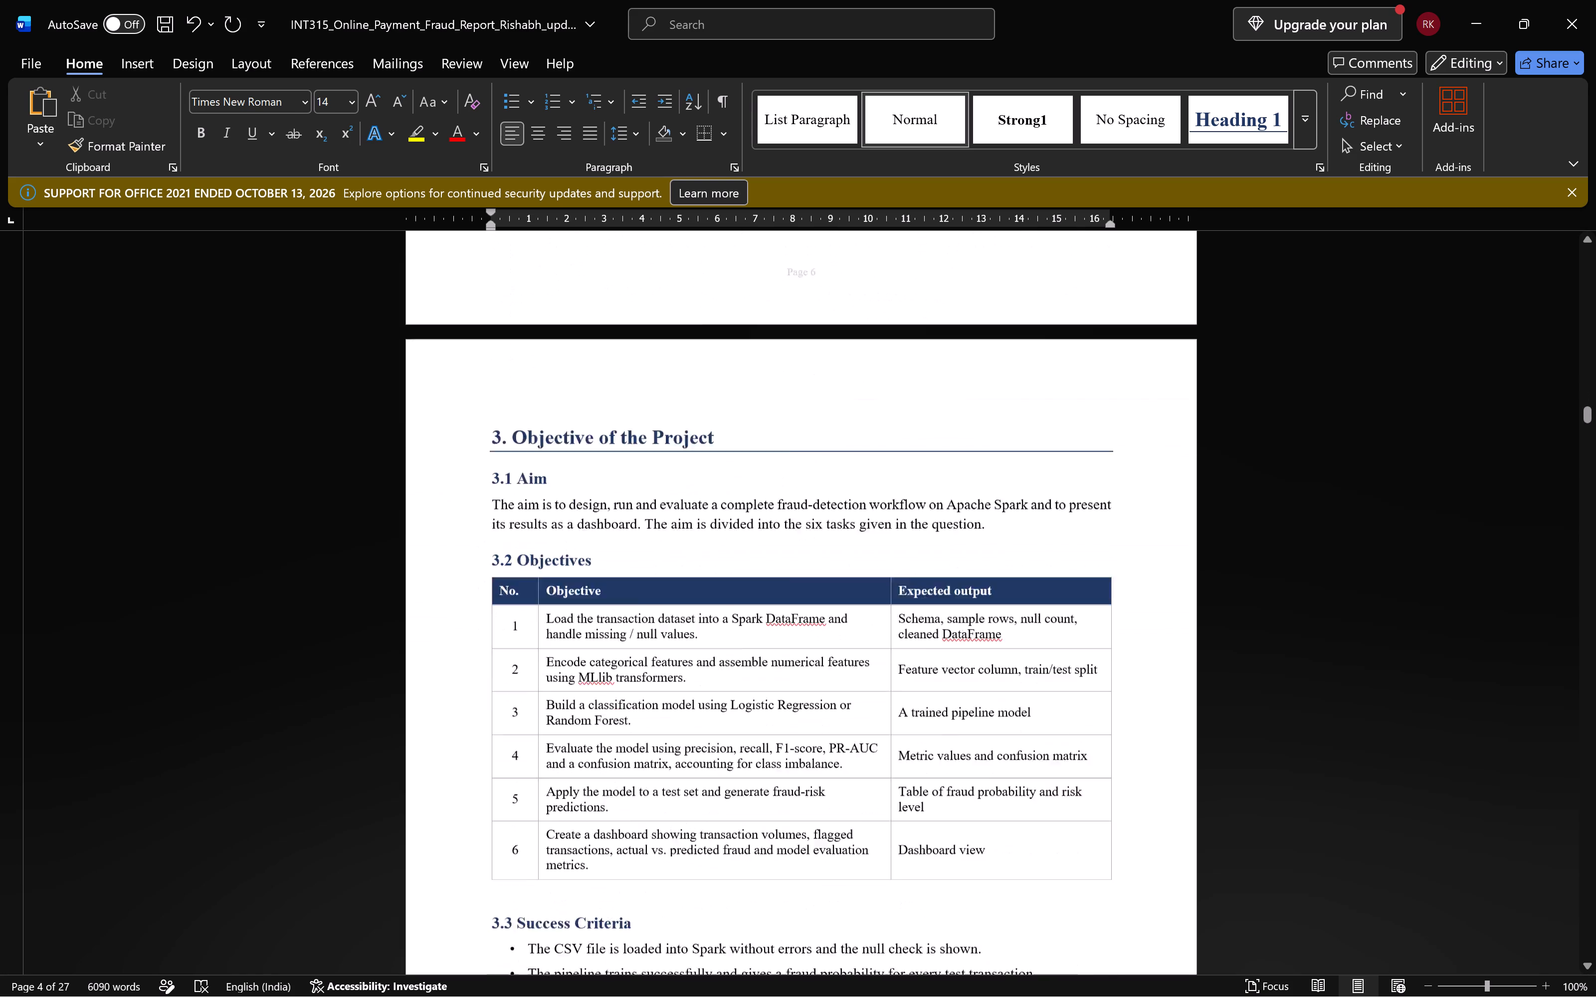
{"action": "scroll", "coordinate": [779, 471], "scroll_direction": "down", "scroll_amount": 2}
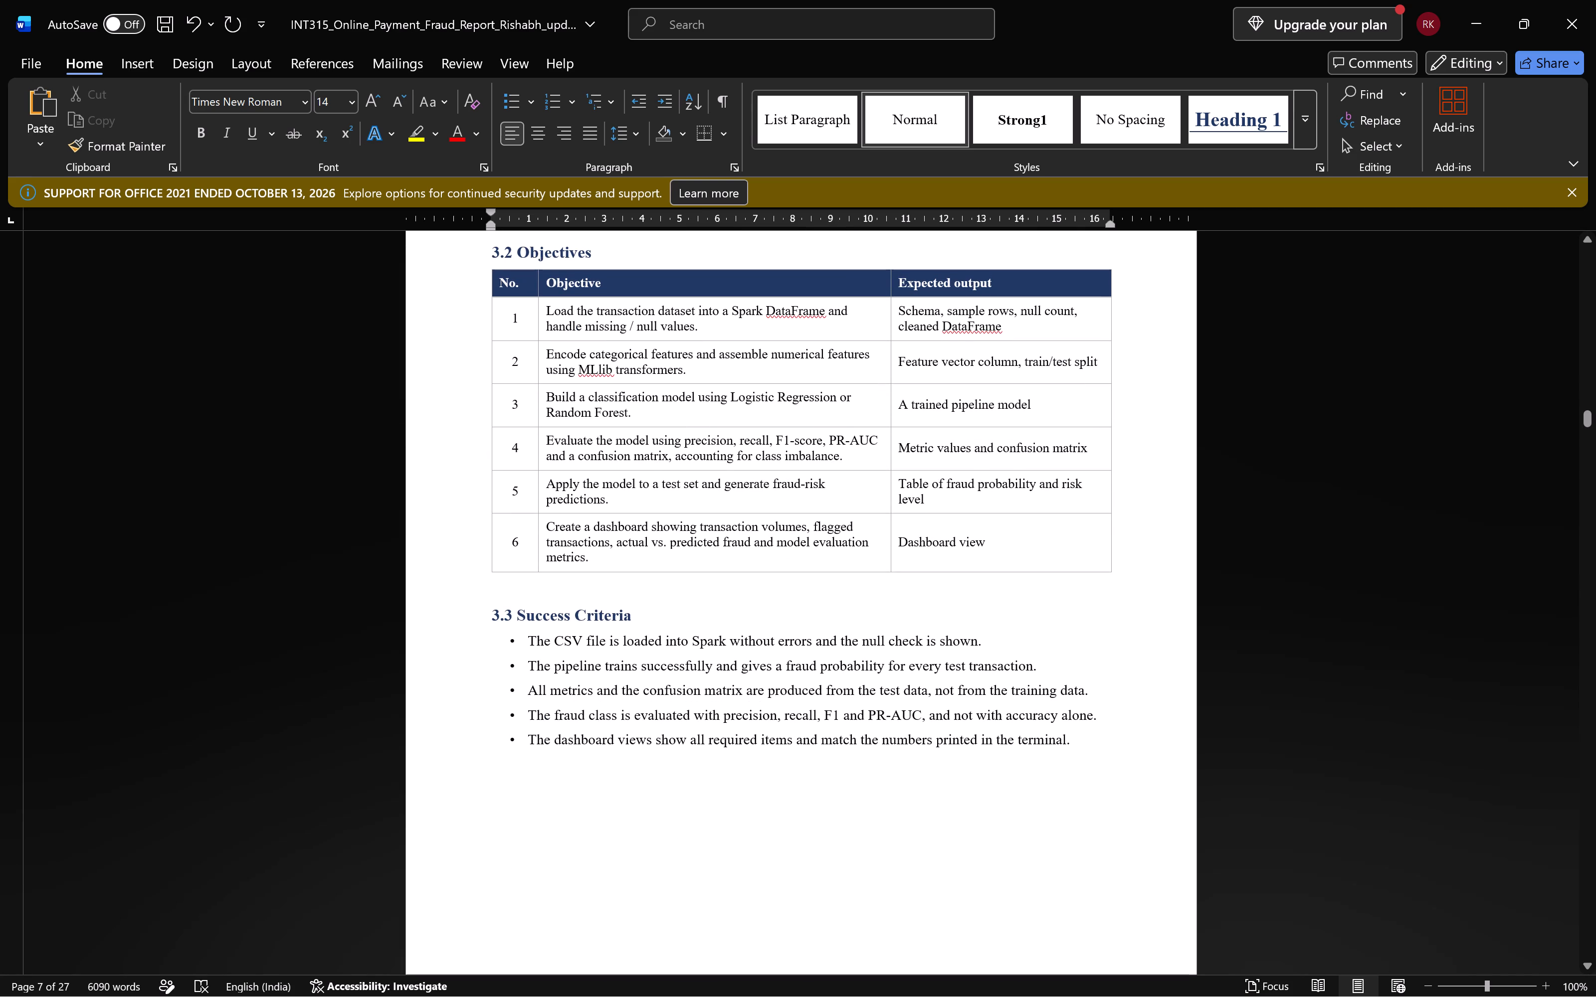
{"action": "scroll", "coordinate": [779, 471], "scroll_direction": "down", "scroll_amount": 1}
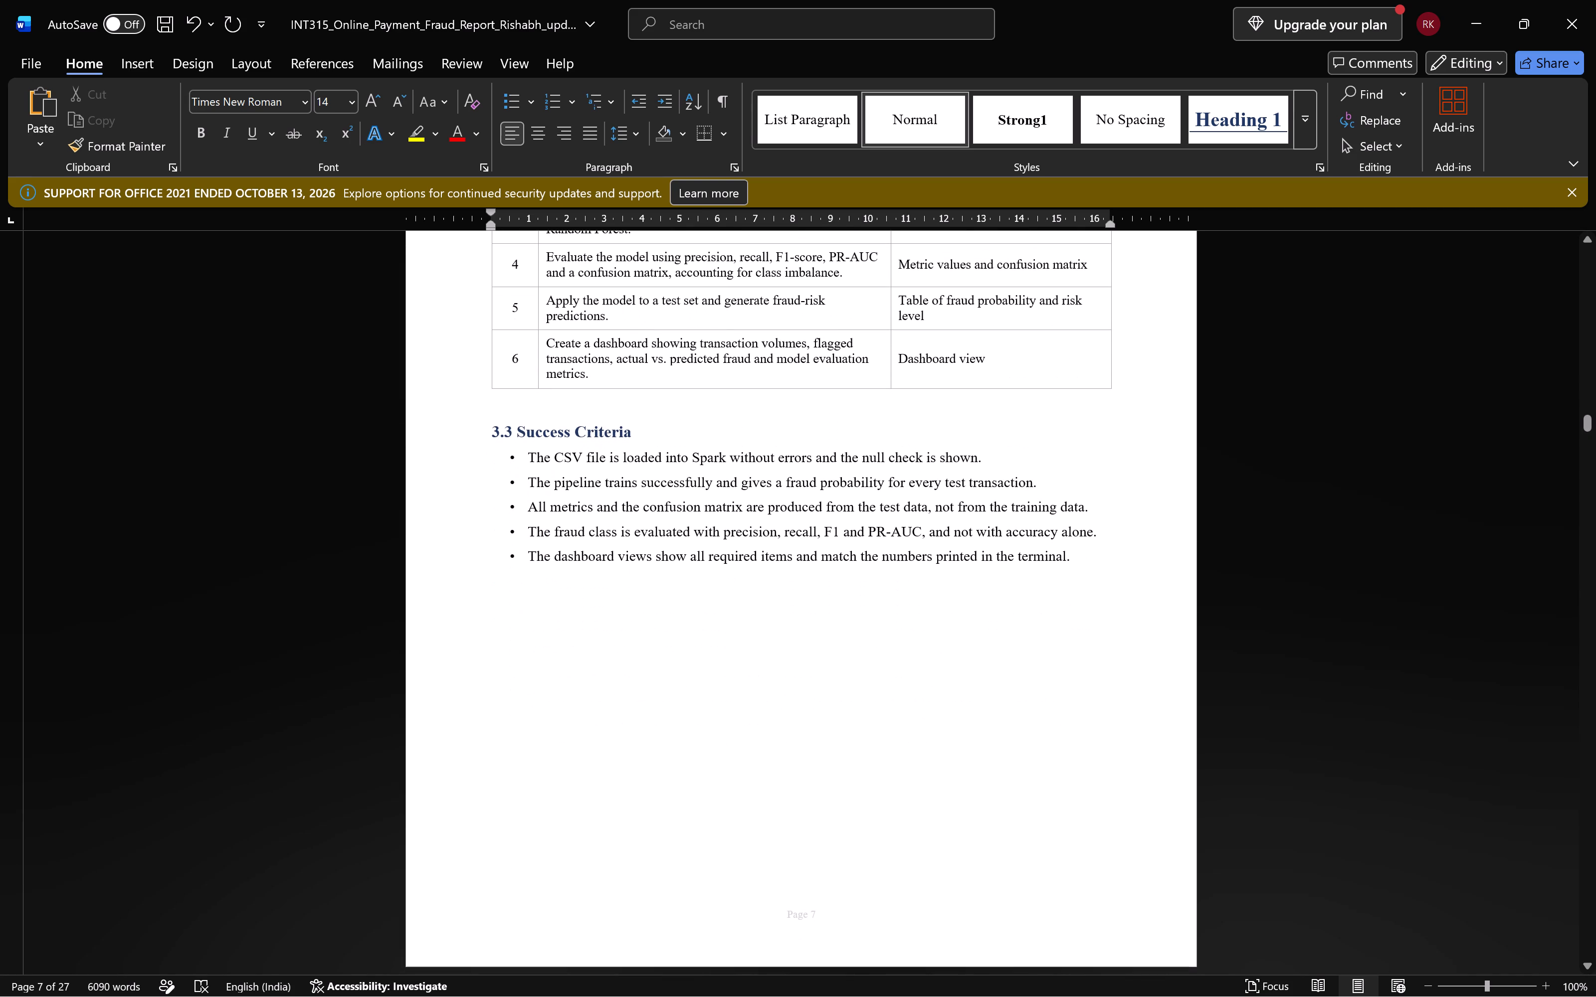
{"action": "scroll", "coordinate": [779, 471], "scroll_direction": "down", "scroll_amount": 1}
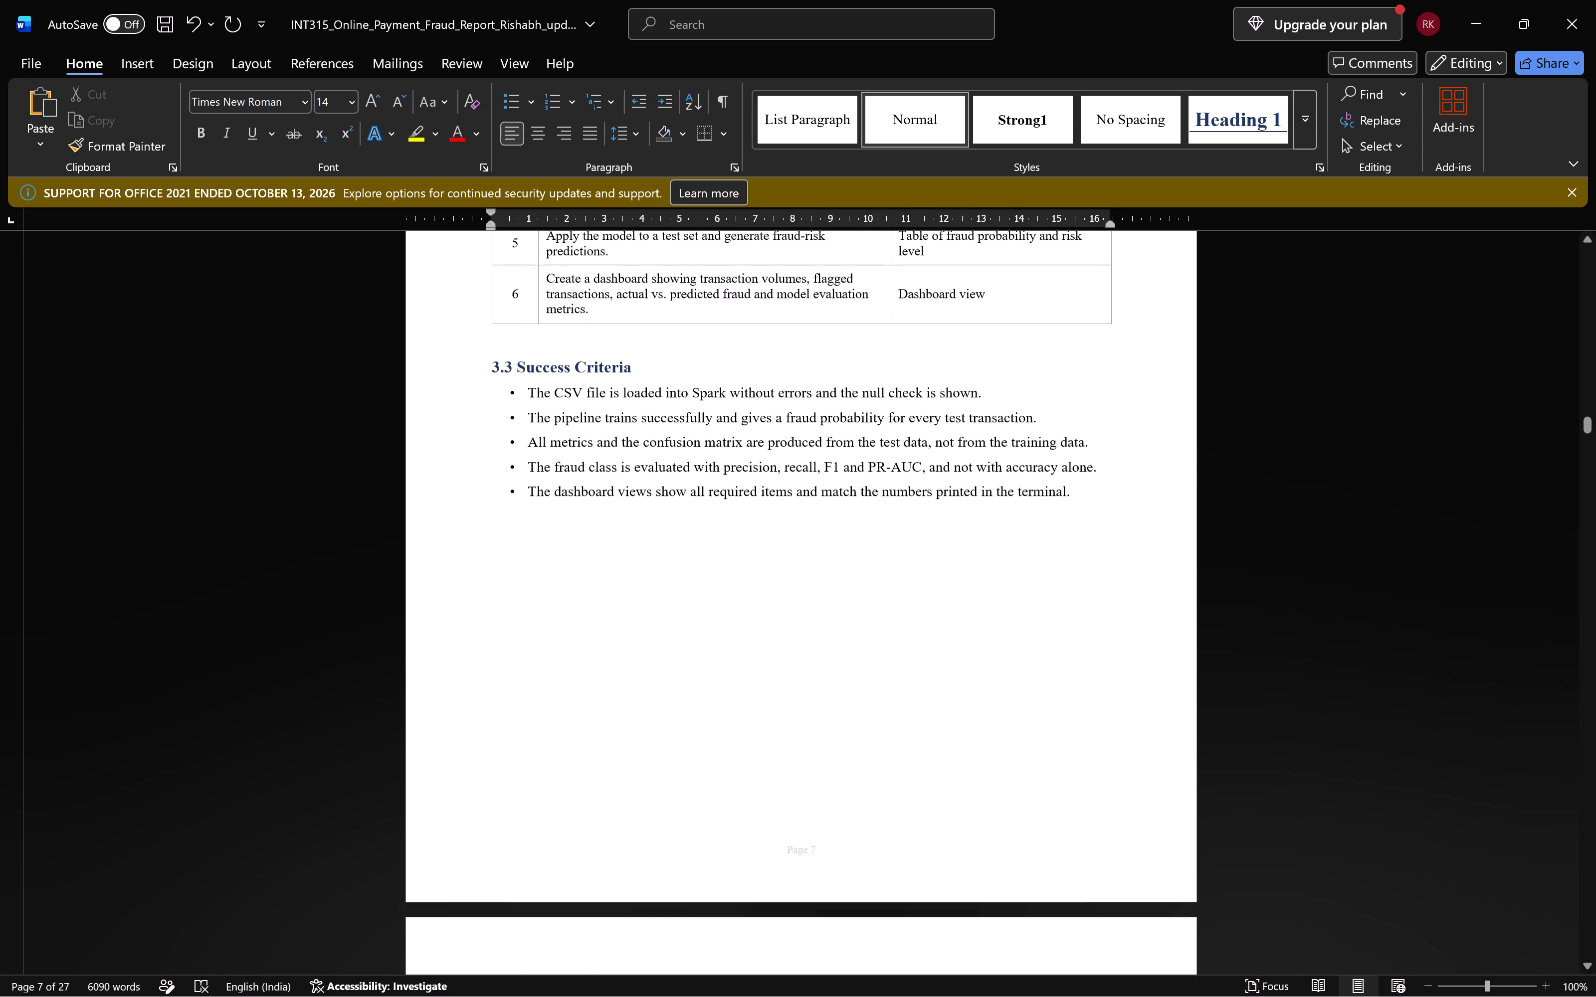
Review section 4, Dataset Description, from the overview and attribute table through to 4.8 Data Preparation.
{"action": "scroll", "coordinate": [779, 471], "scroll_direction": "down", "scroll_amount": 4}
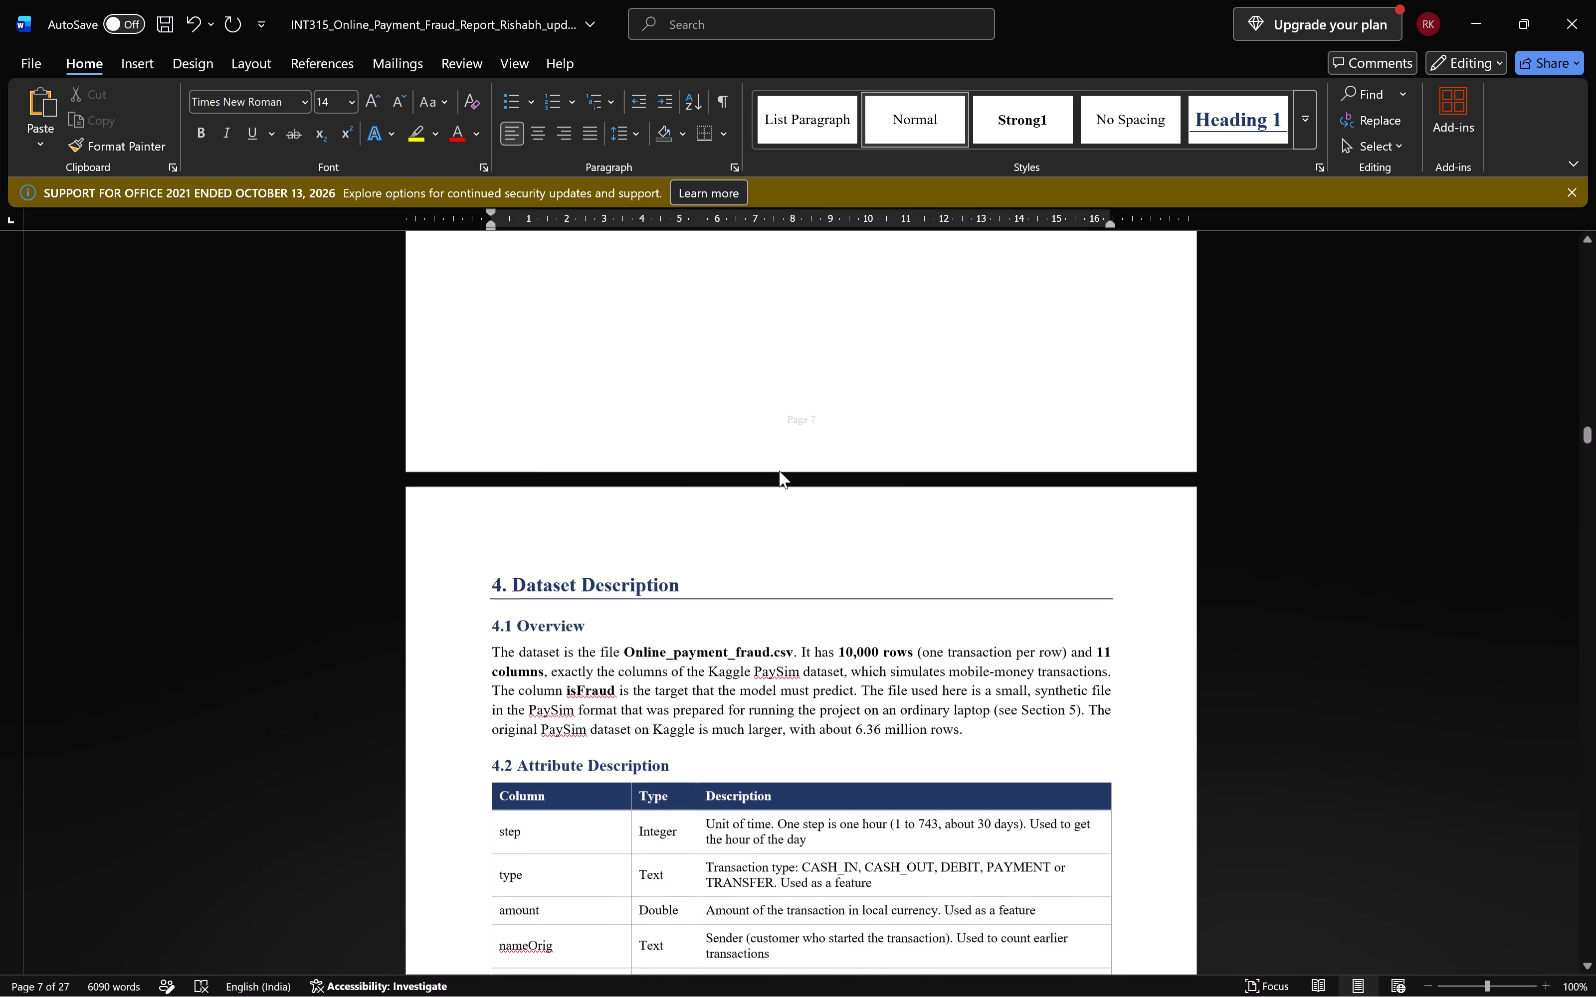
{"action": "scroll", "coordinate": [779, 471], "scroll_direction": "down", "scroll_amount": 2}
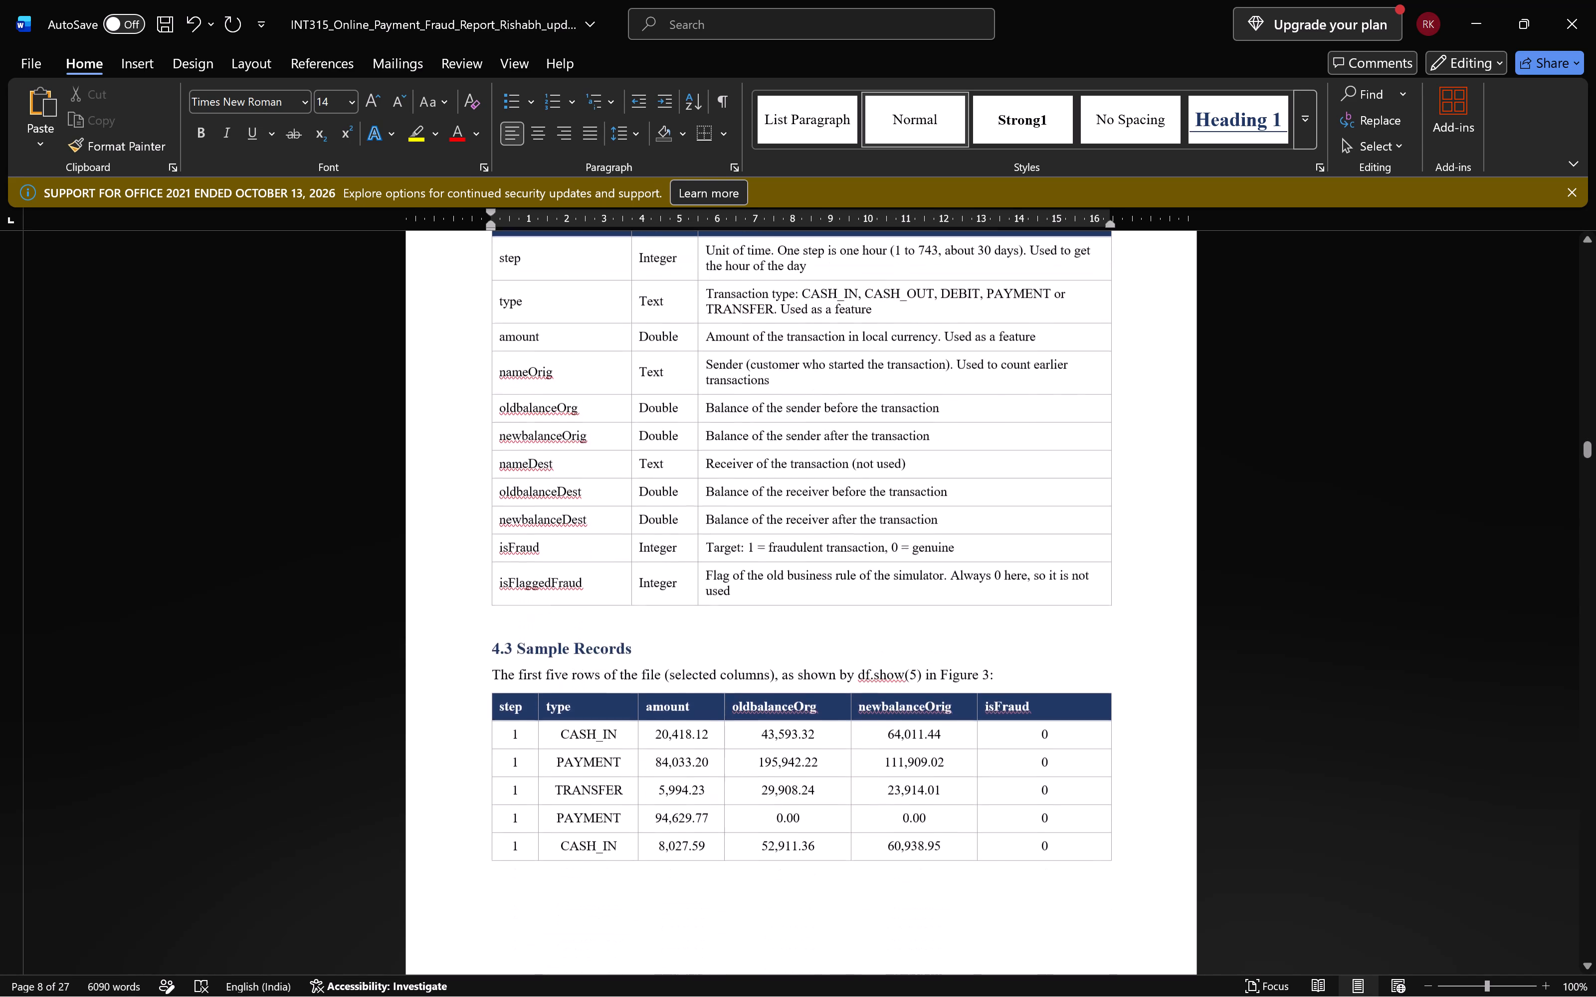
{"action": "scroll", "coordinate": [779, 471], "scroll_direction": "down", "scroll_amount": 4}
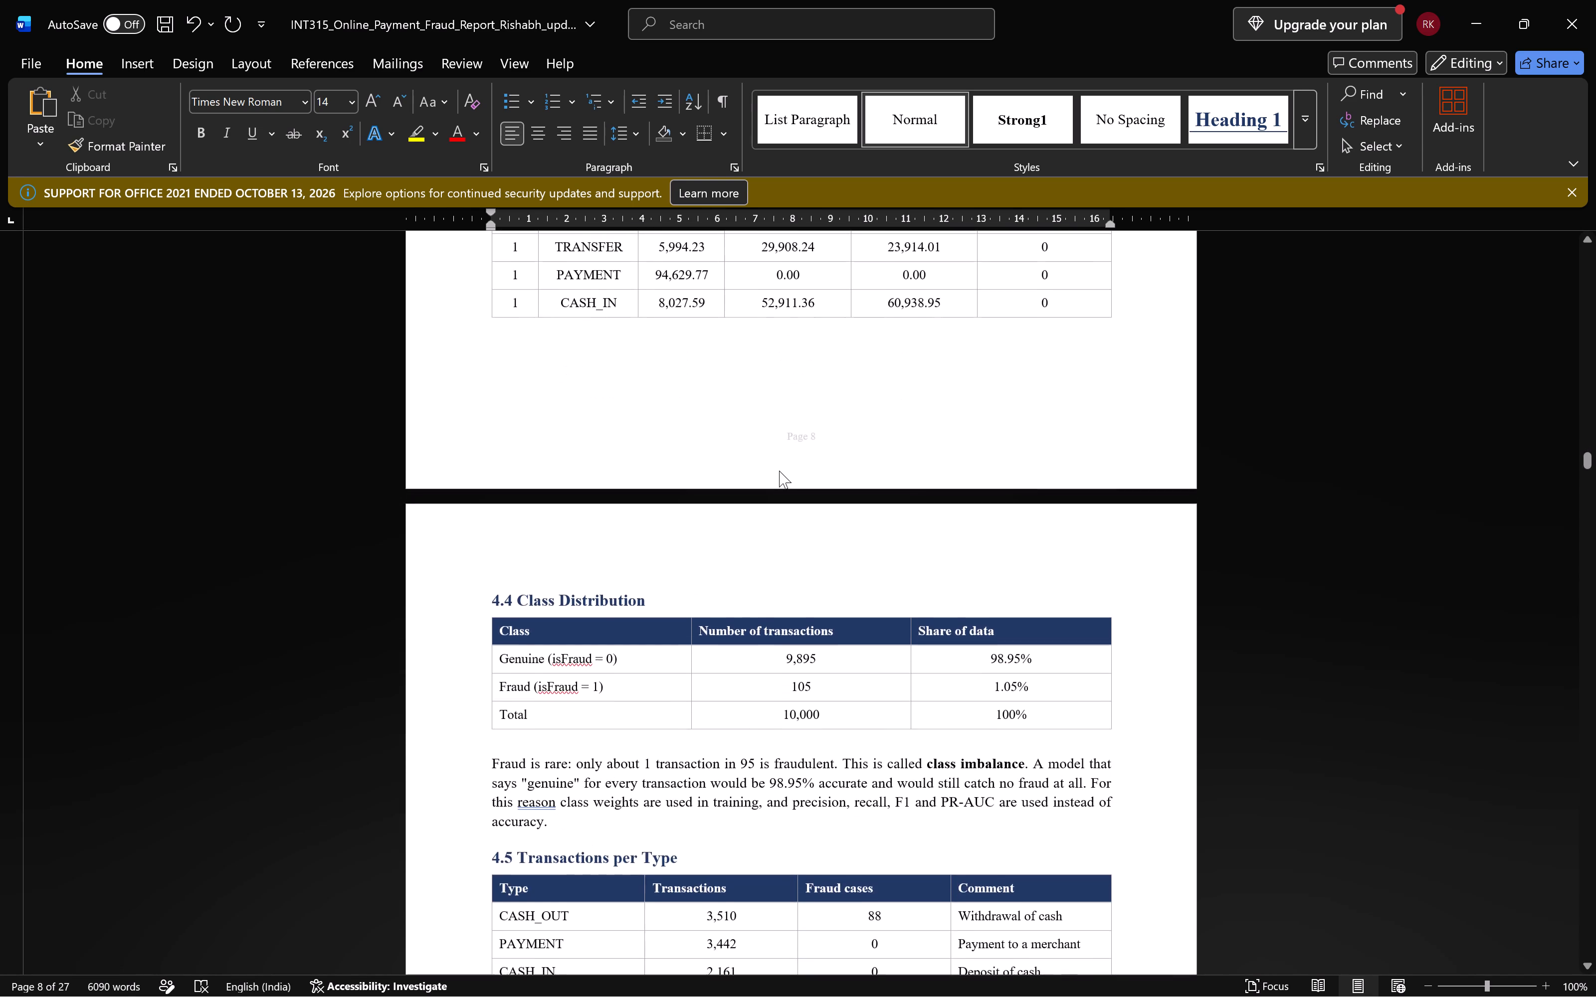
{"action": "scroll", "coordinate": [779, 471], "scroll_direction": "down", "scroll_amount": 2}
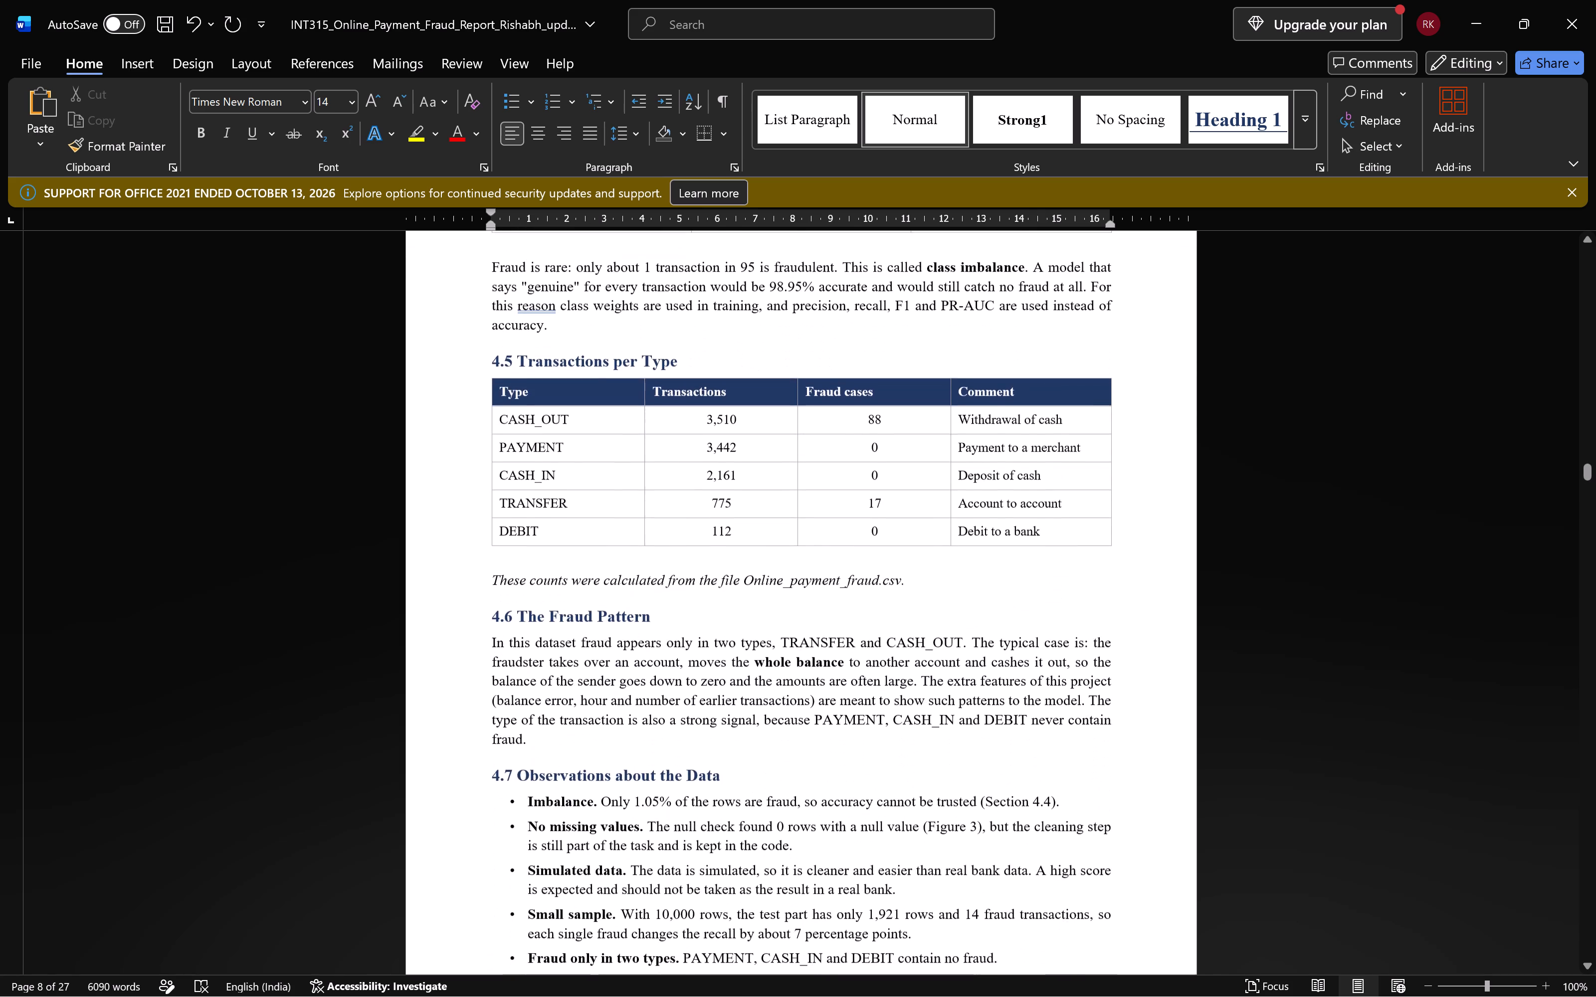
{"action": "scroll", "coordinate": [779, 471], "scroll_direction": "down", "scroll_amount": 3}
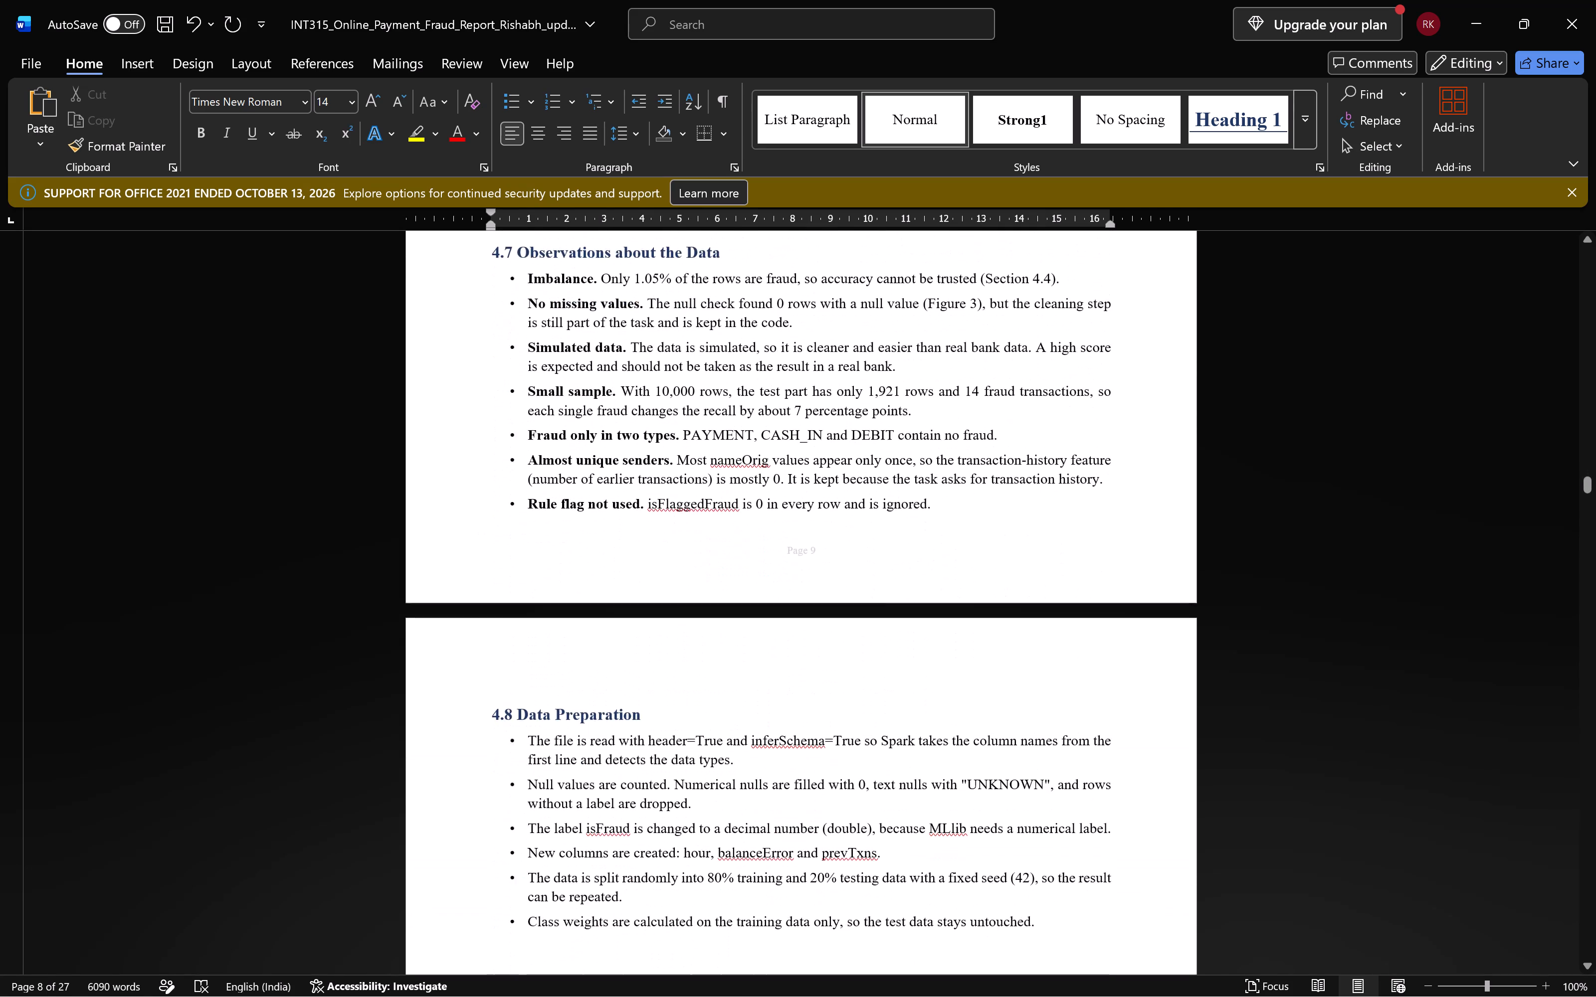
{"action": "scroll", "coordinate": [779, 471], "scroll_direction": "down", "scroll_amount": 2}
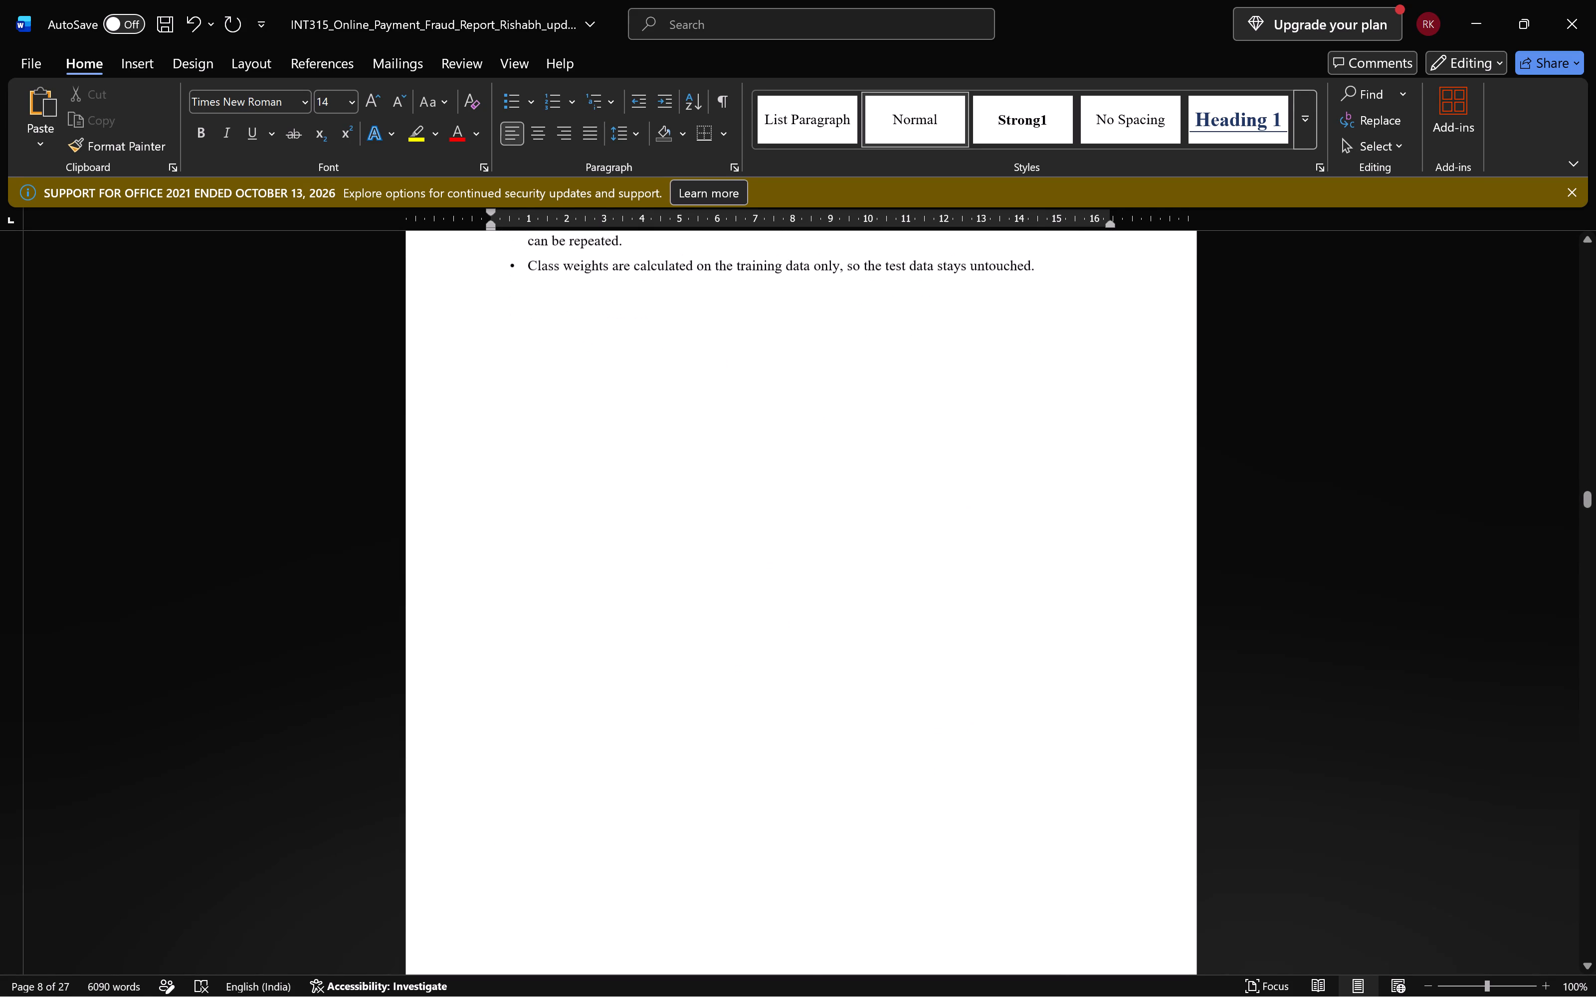
Review the dataset source details and section 6, Tools & Technologies Used, up to the start of section 7.
{"action": "scroll", "coordinate": [779, 471], "scroll_direction": "down", "scroll_amount": 2}
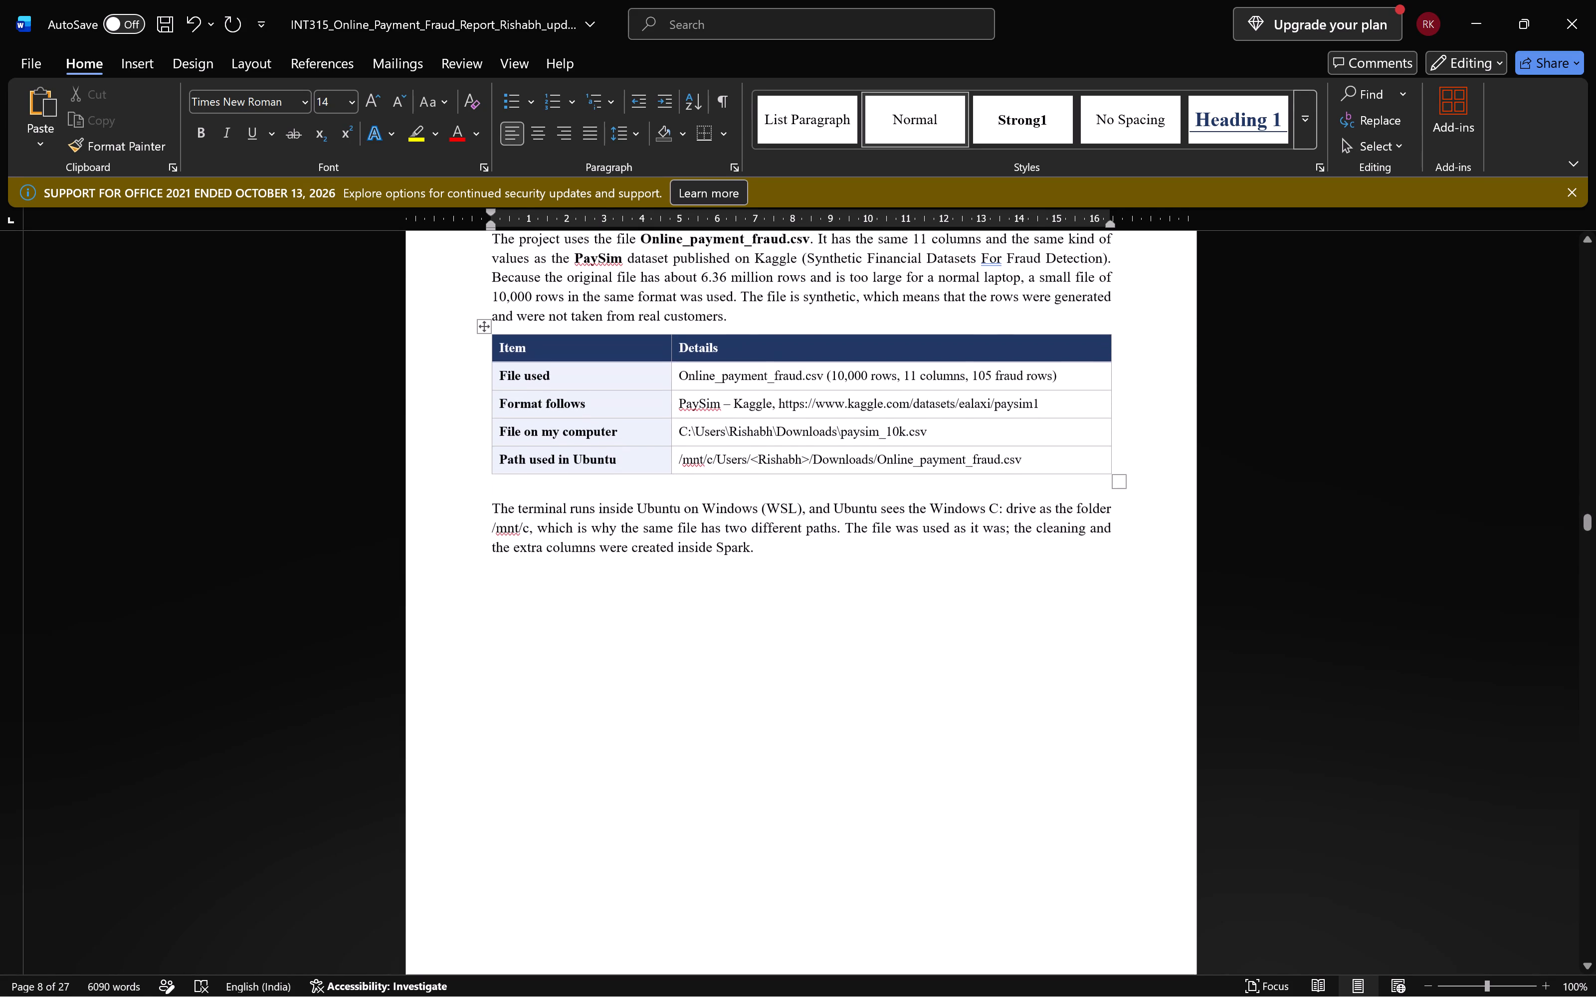
{"action": "scroll", "coordinate": [779, 471], "scroll_direction": "down", "scroll_amount": 4}
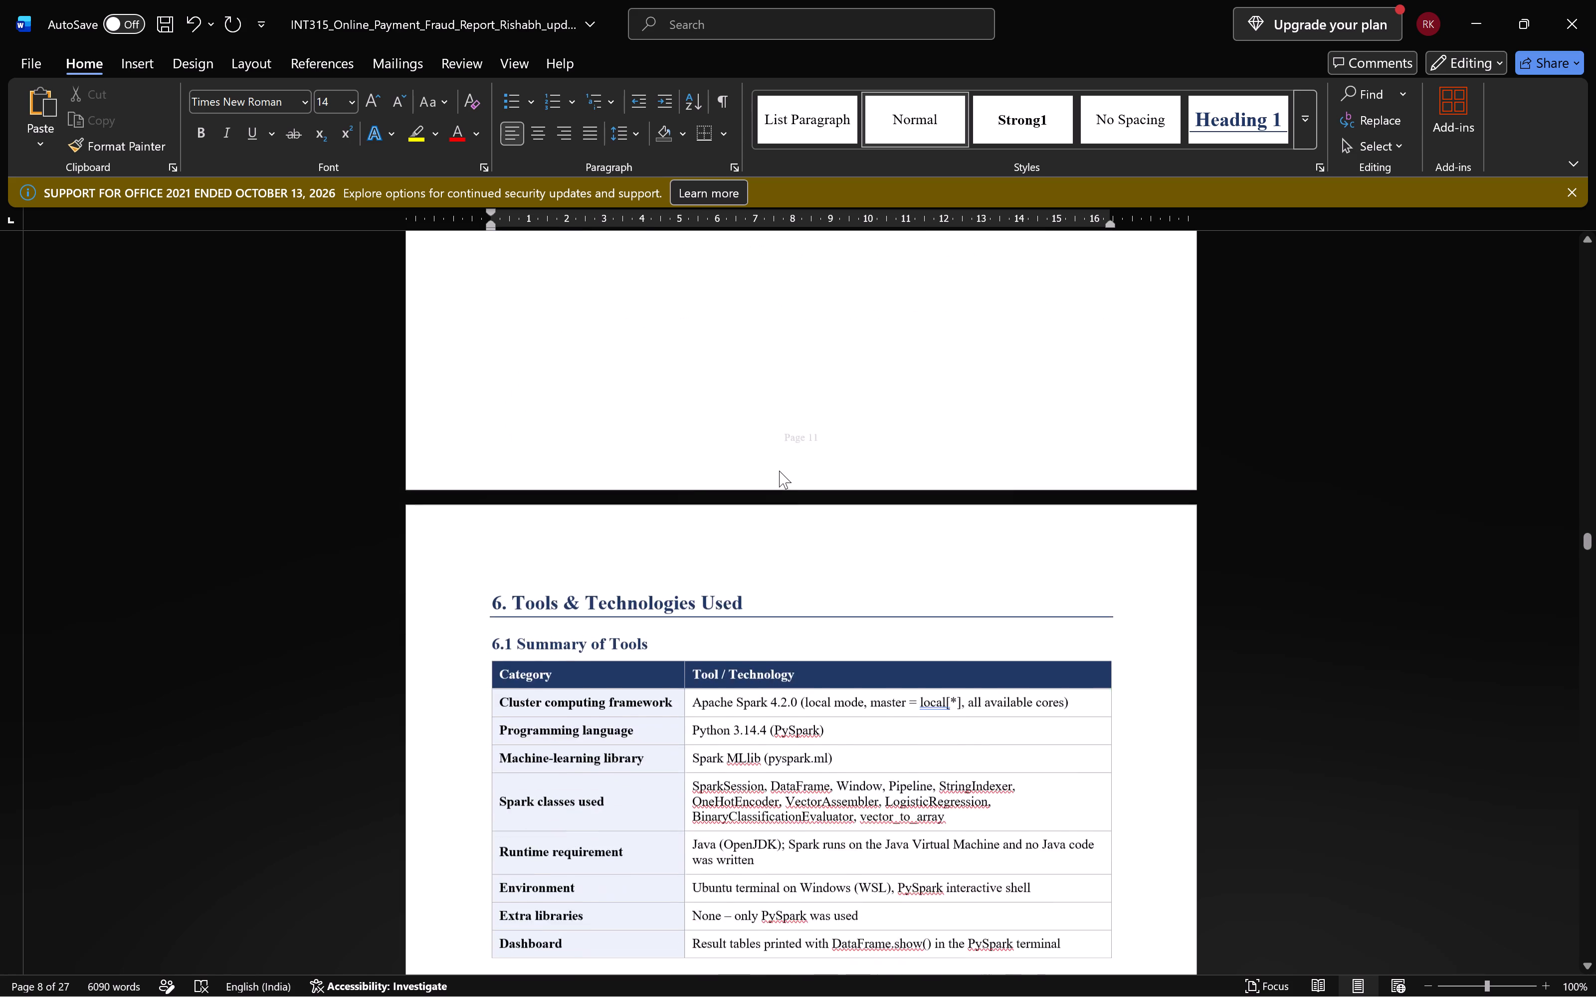
{"action": "scroll", "coordinate": [779, 471], "scroll_direction": "down", "scroll_amount": 3}
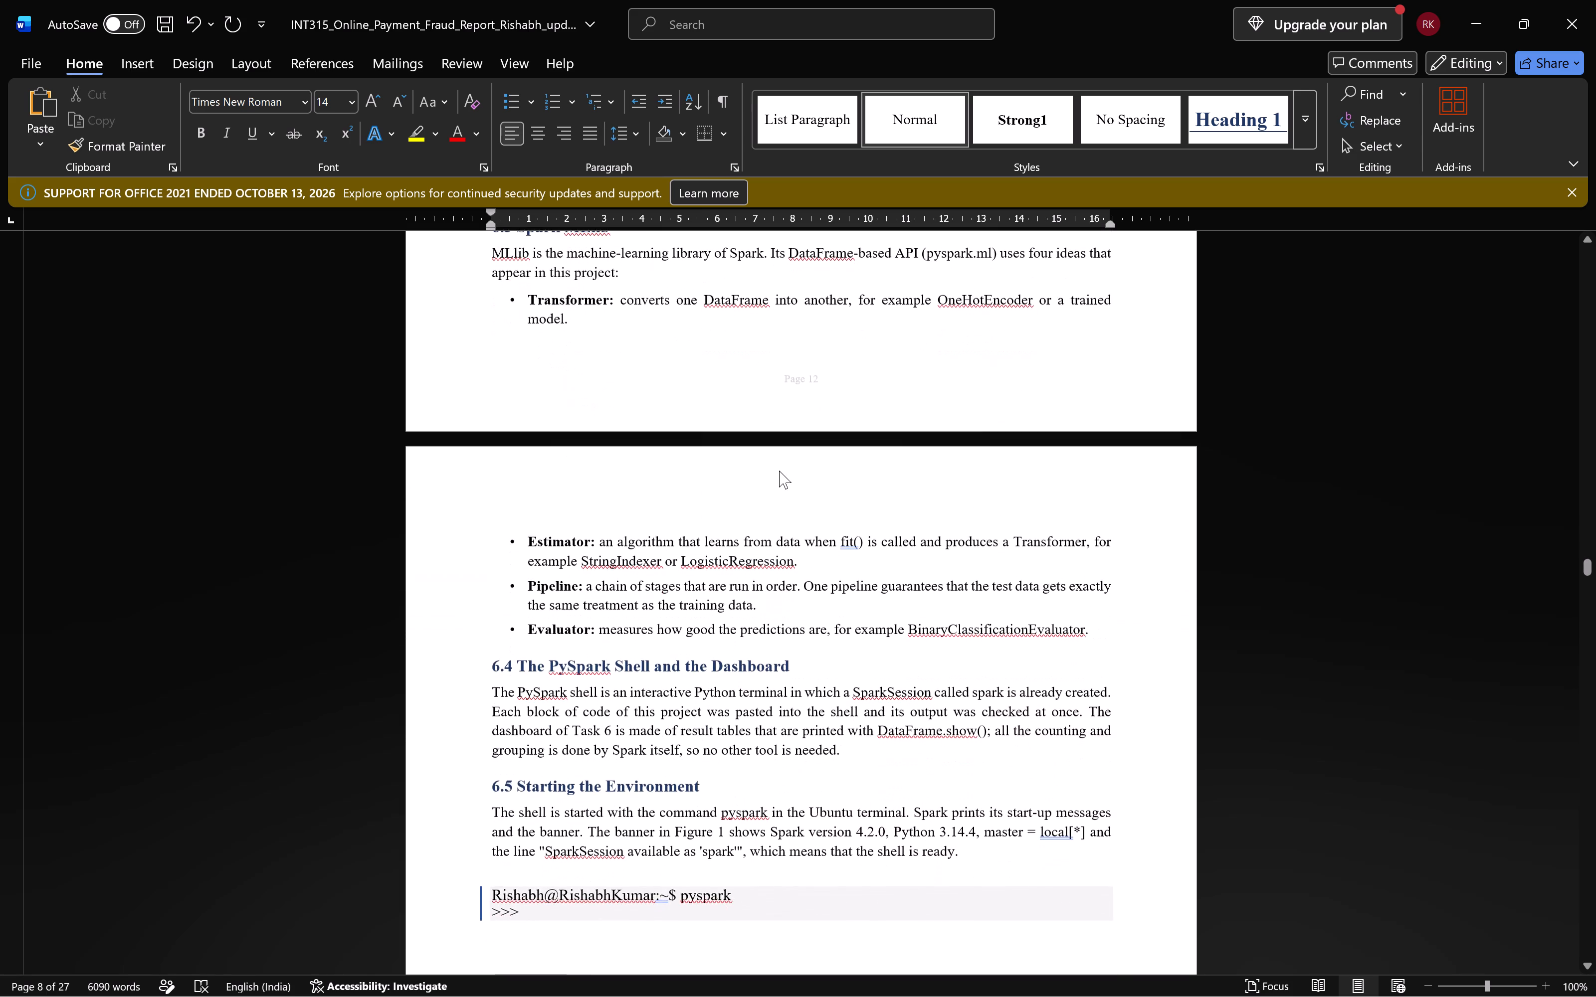
{"action": "scroll", "coordinate": [779, 471], "scroll_direction": "down", "scroll_amount": 3}
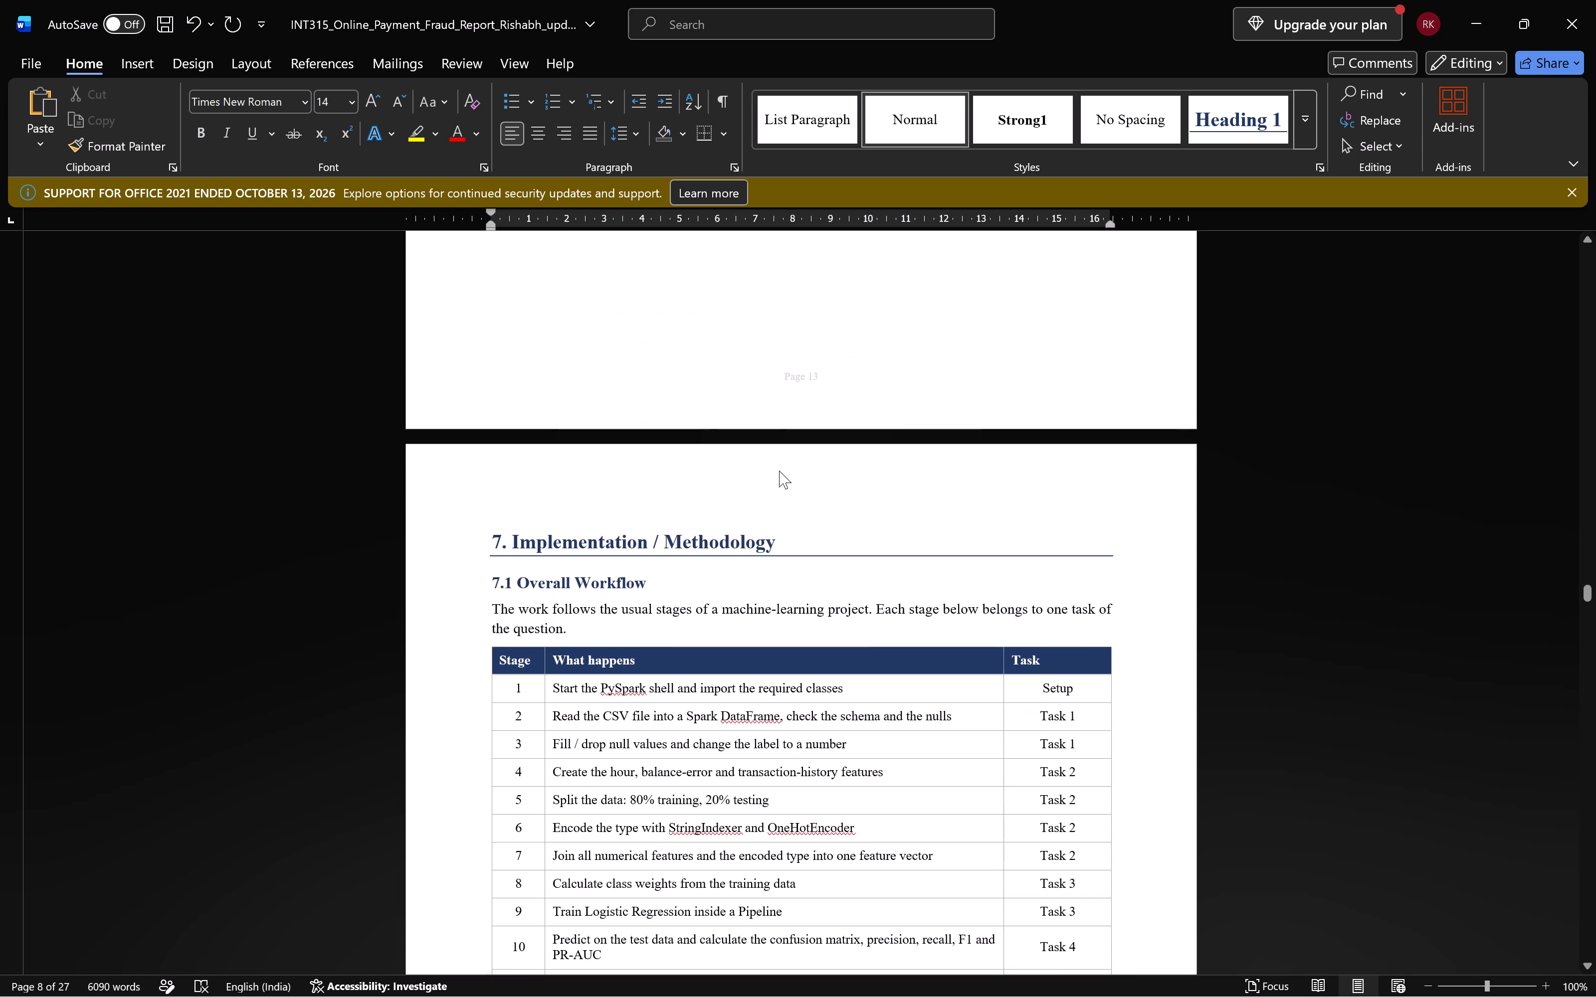
Insert three blank lines above the 6.3 Spark MLlib heading so the subsection starts on the next page.
{"action": "scroll", "coordinate": [779, 471], "scroll_direction": "up", "scroll_amount": 1}
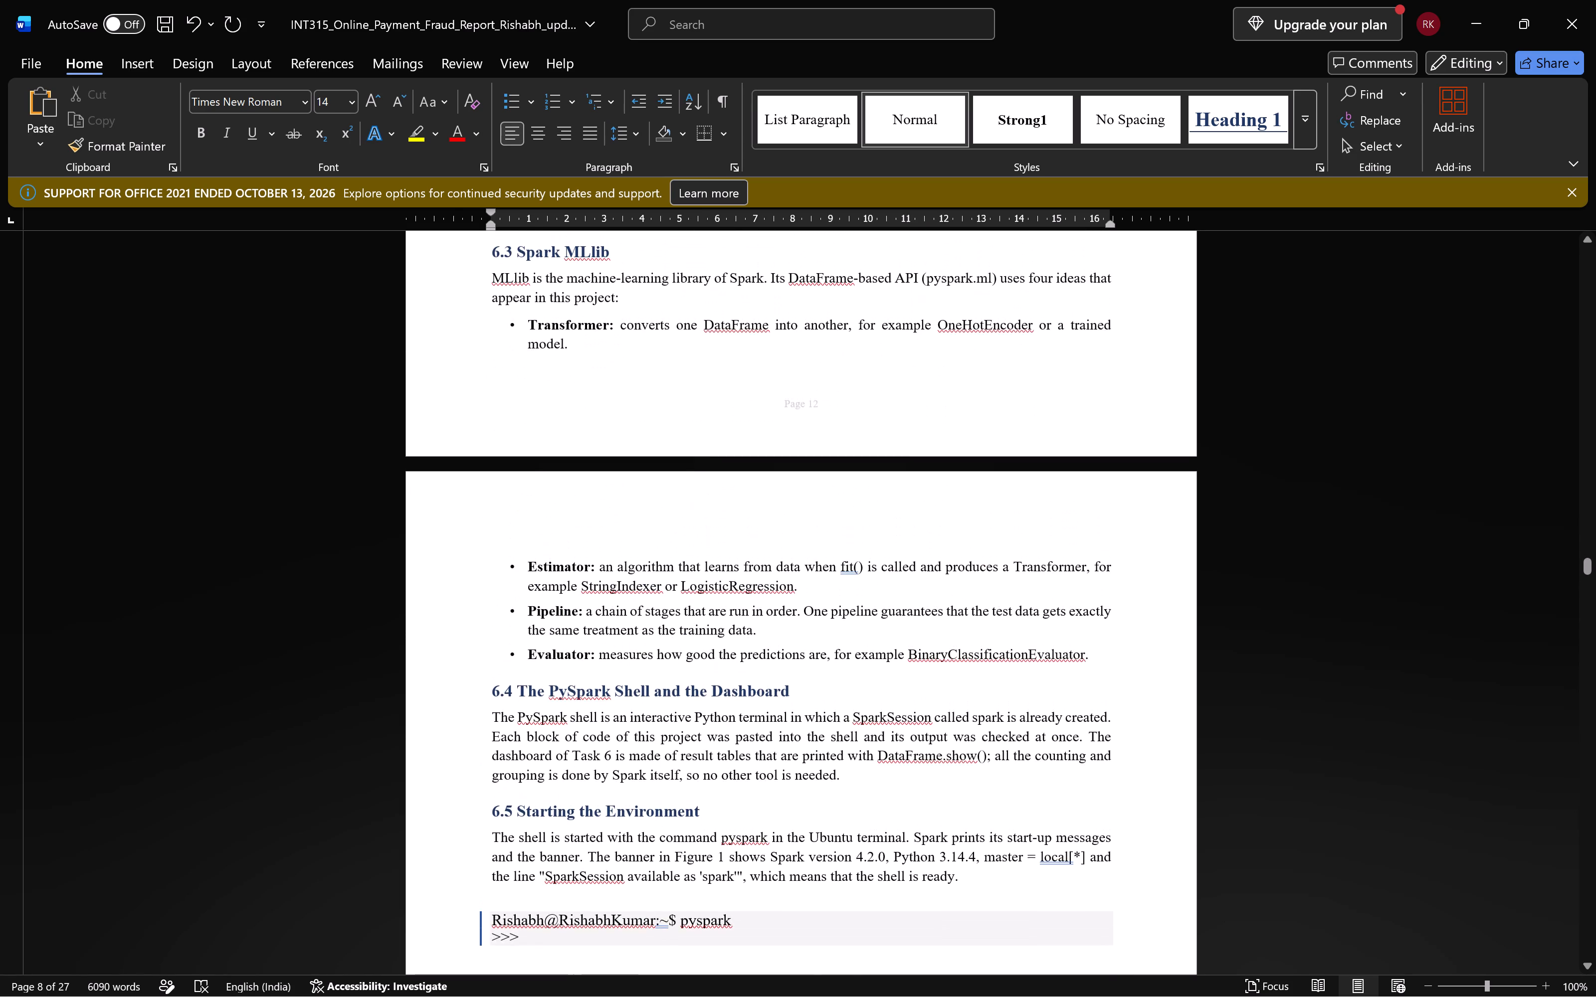
{"action": "scroll", "coordinate": [779, 471], "scroll_direction": "up", "scroll_amount": 3}
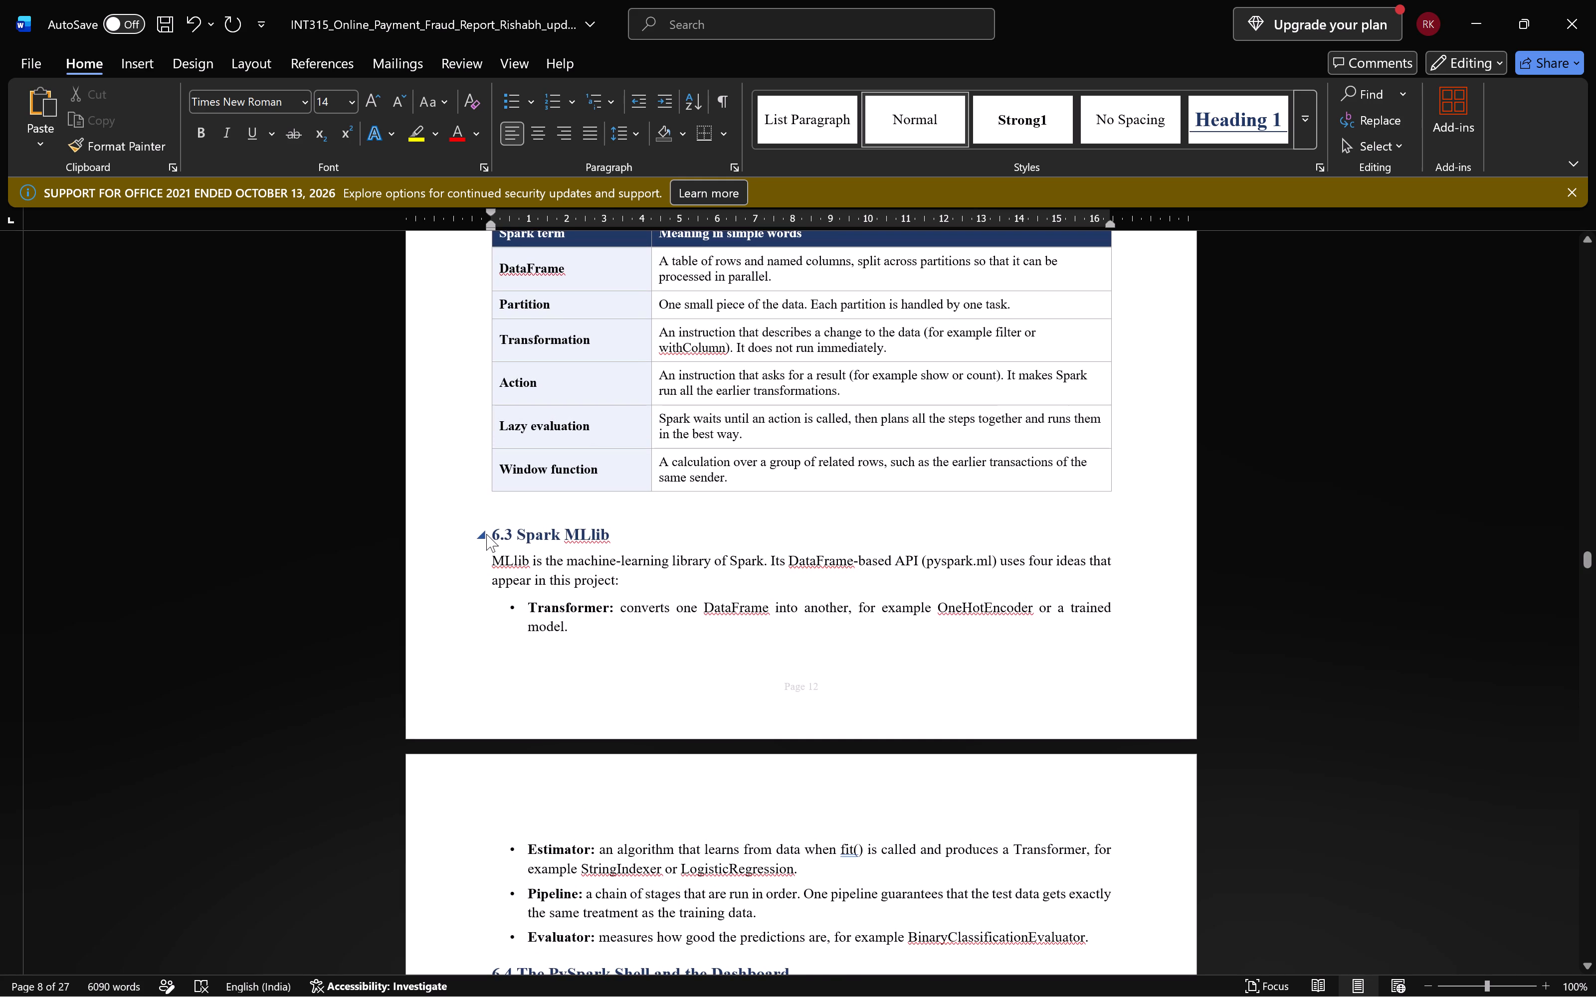
{"action": "left_click", "coordinate": [486, 534]}
{"action": "left_click", "coordinate": [476, 534]}
{"action": "left_click", "coordinate": [490, 532]}
{"action": "key", "text": "Return"}
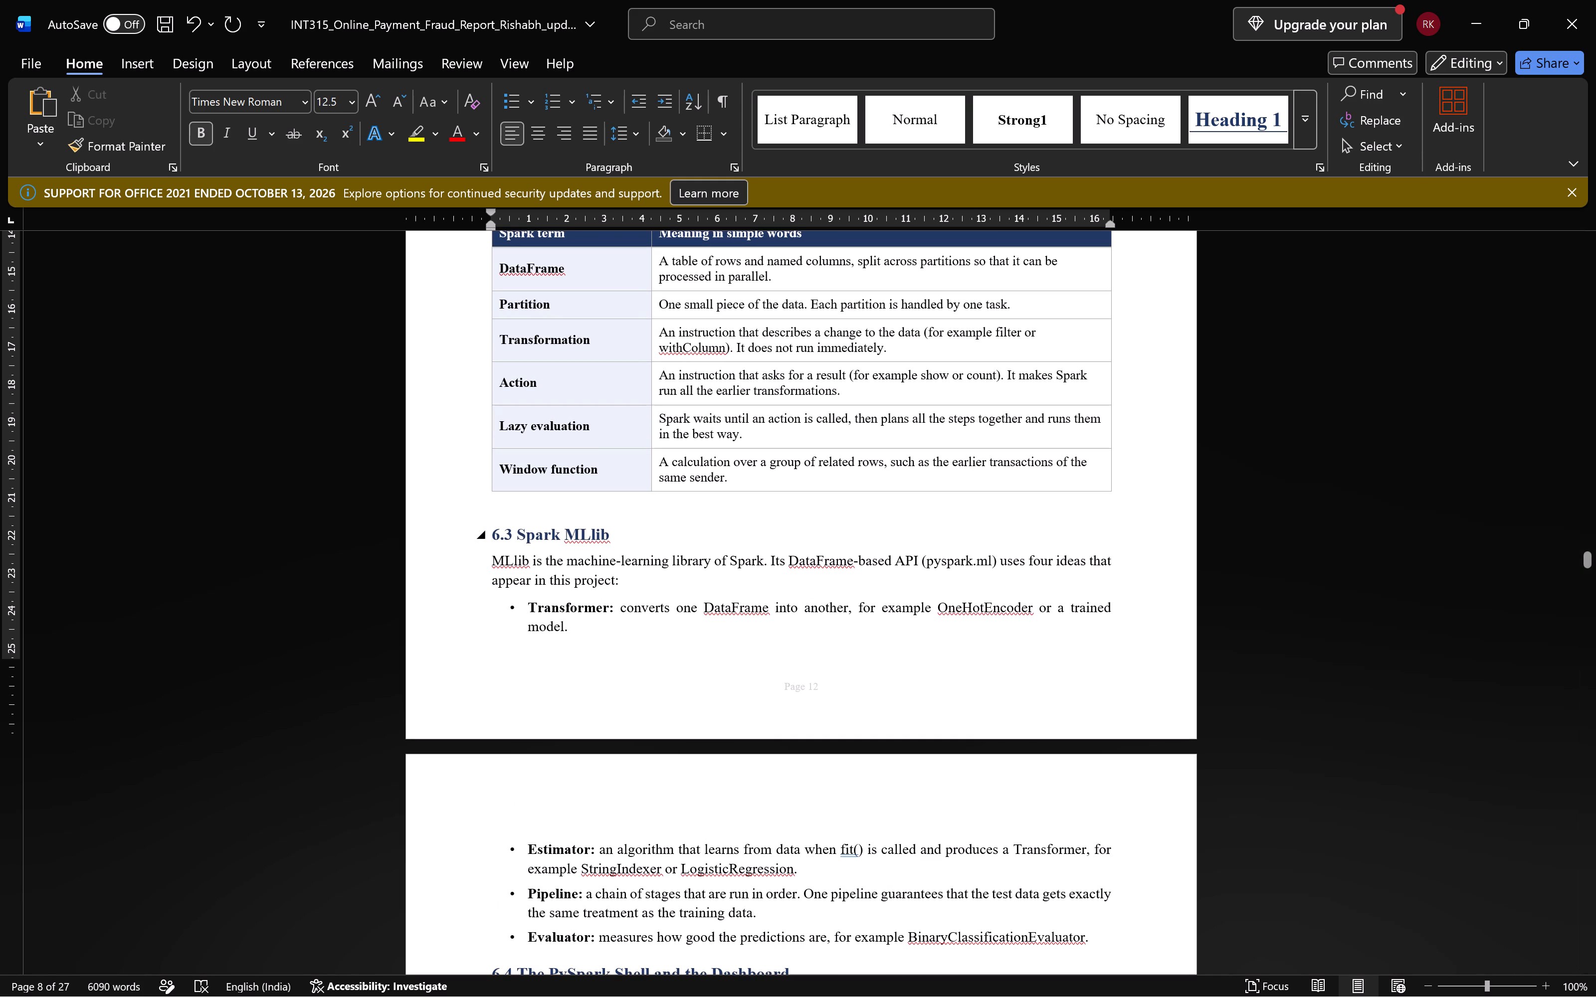
{"action": "key", "text": "Return"}
{"action": "key", "text": "Return"}
{"action": "scroll", "coordinate": [490, 532], "scroll_direction": "down", "scroll_amount": 2}
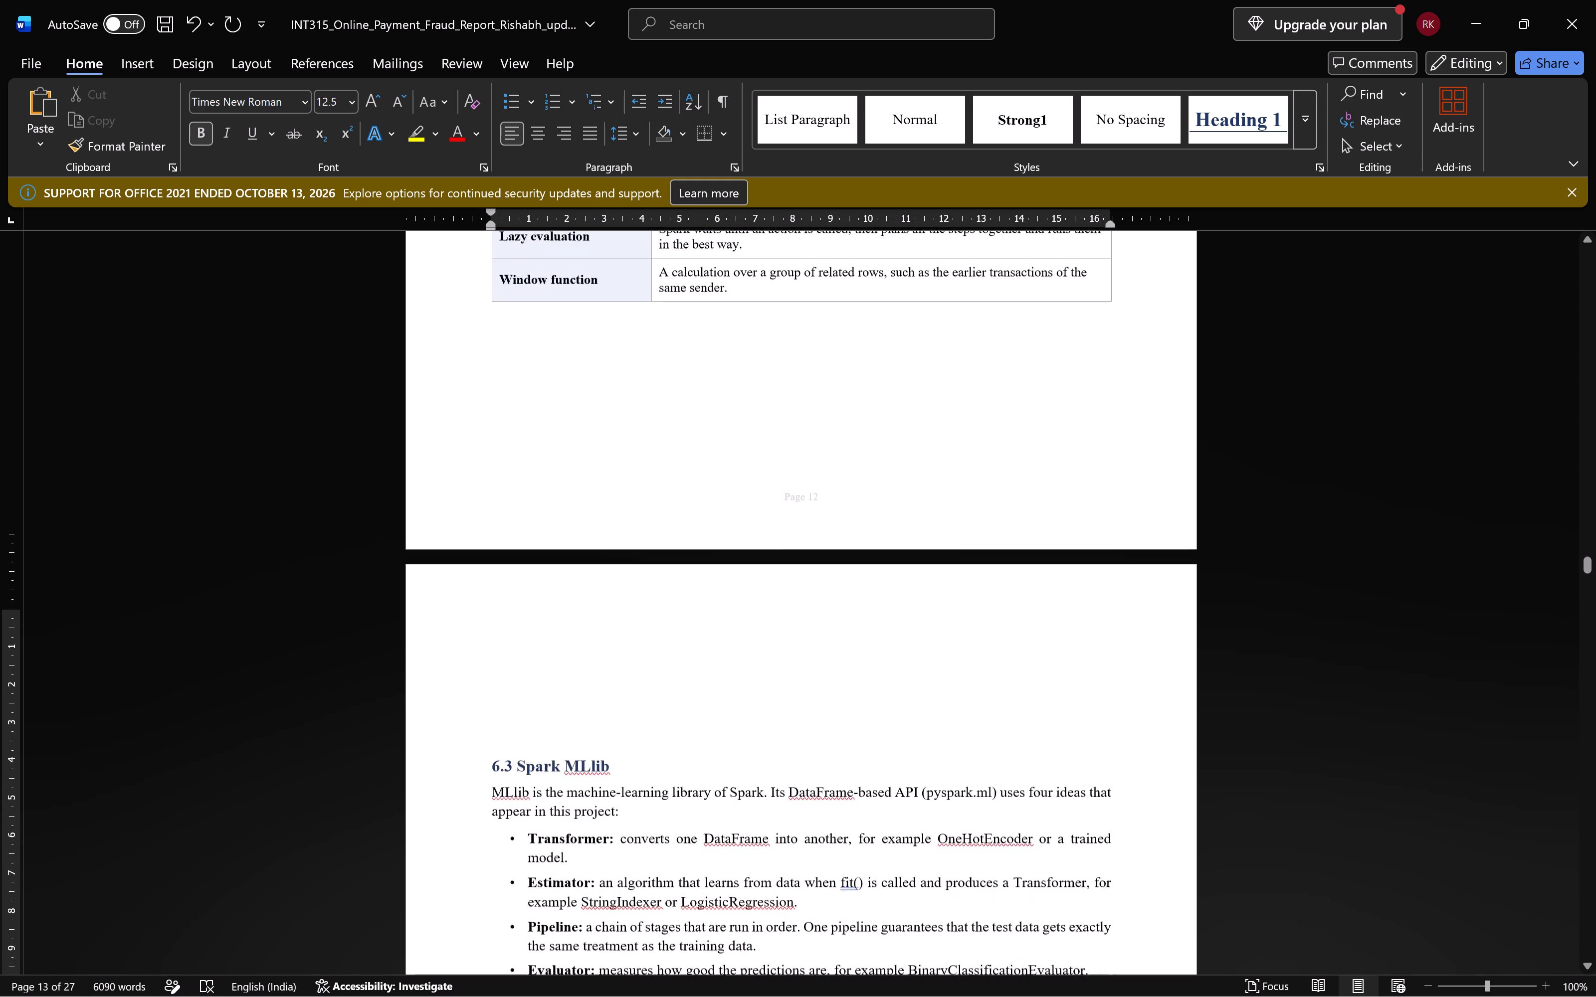
{"action": "scroll", "coordinate": [490, 532], "scroll_direction": "down", "scroll_amount": 1}
{"action": "scroll", "coordinate": [490, 532], "scroll_direction": "up", "scroll_amount": 1}
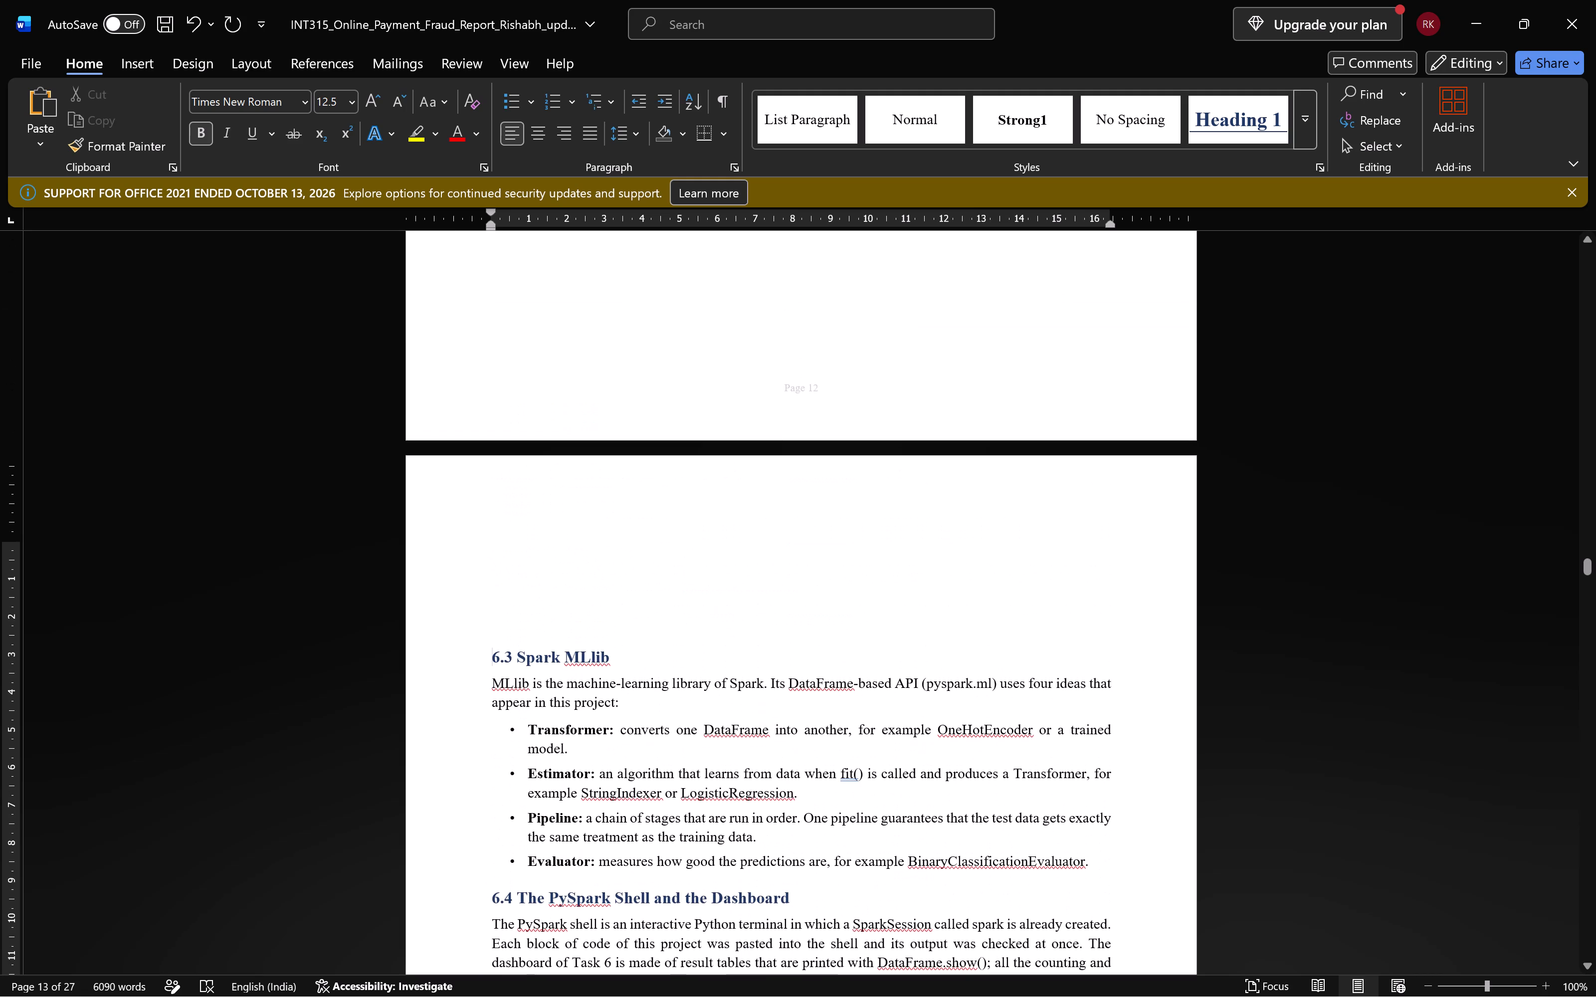
{"action": "key", "text": "BackSpace"}
{"action": "key", "text": "Return"}
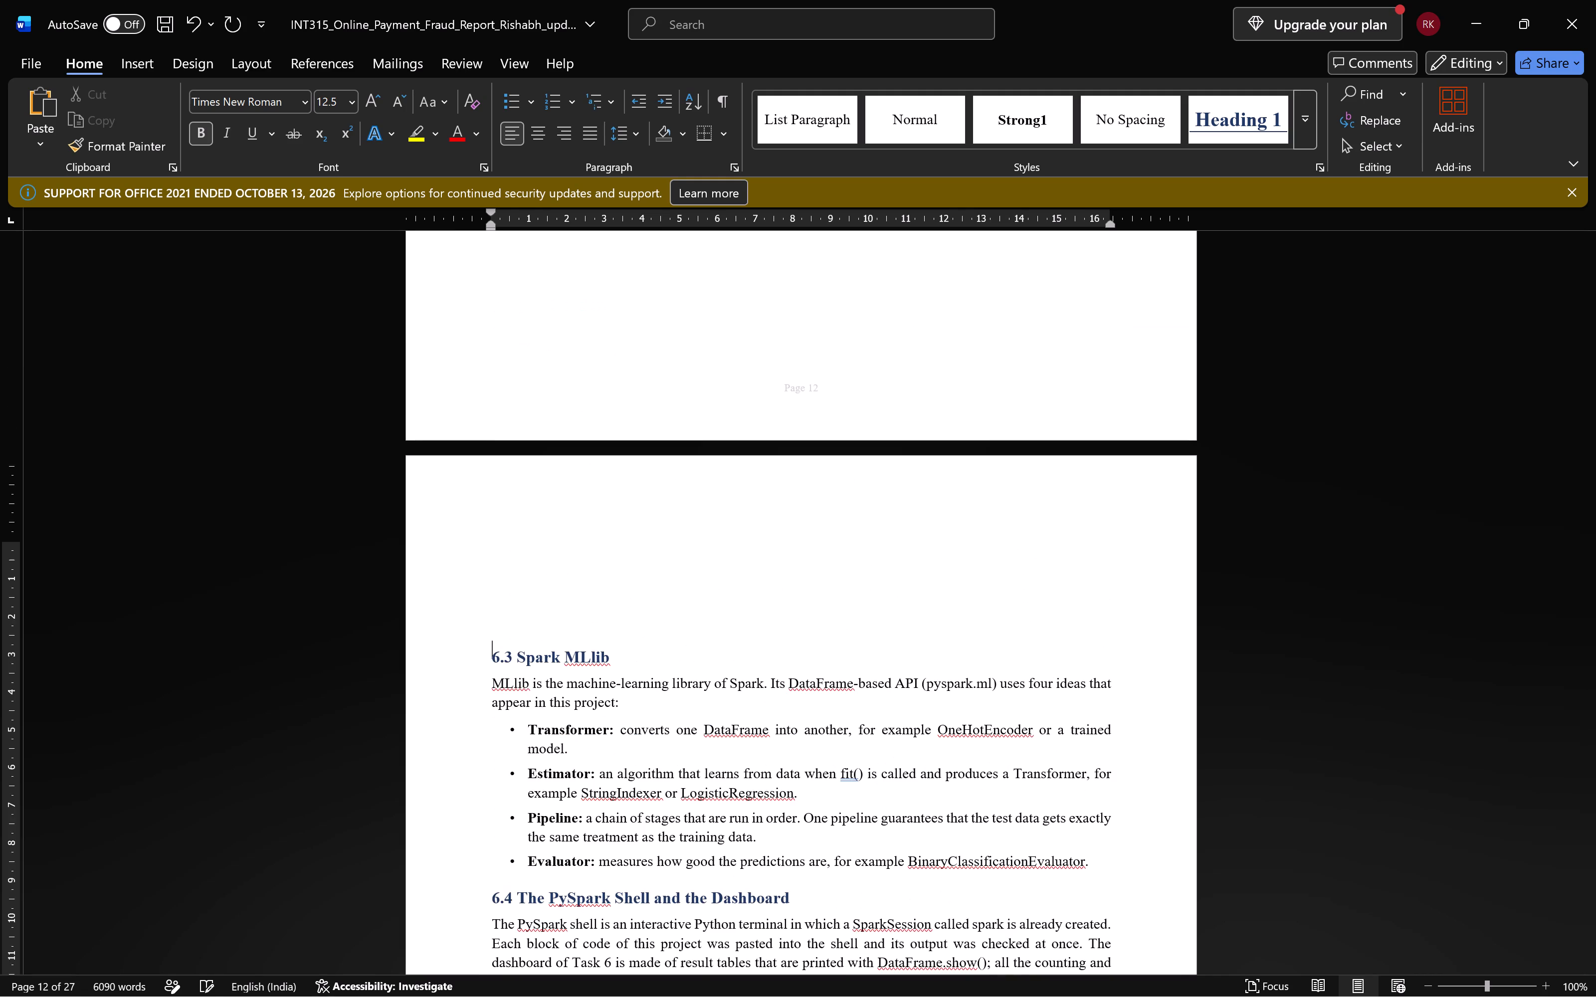
Check the page layout of section 6 from the tools summary to 6.5 Starting the Environment.
{"action": "scroll", "coordinate": [490, 532], "scroll_direction": "down", "scroll_amount": 4}
{"action": "scroll", "coordinate": [490, 532], "scroll_direction": "up", "scroll_amount": 1}
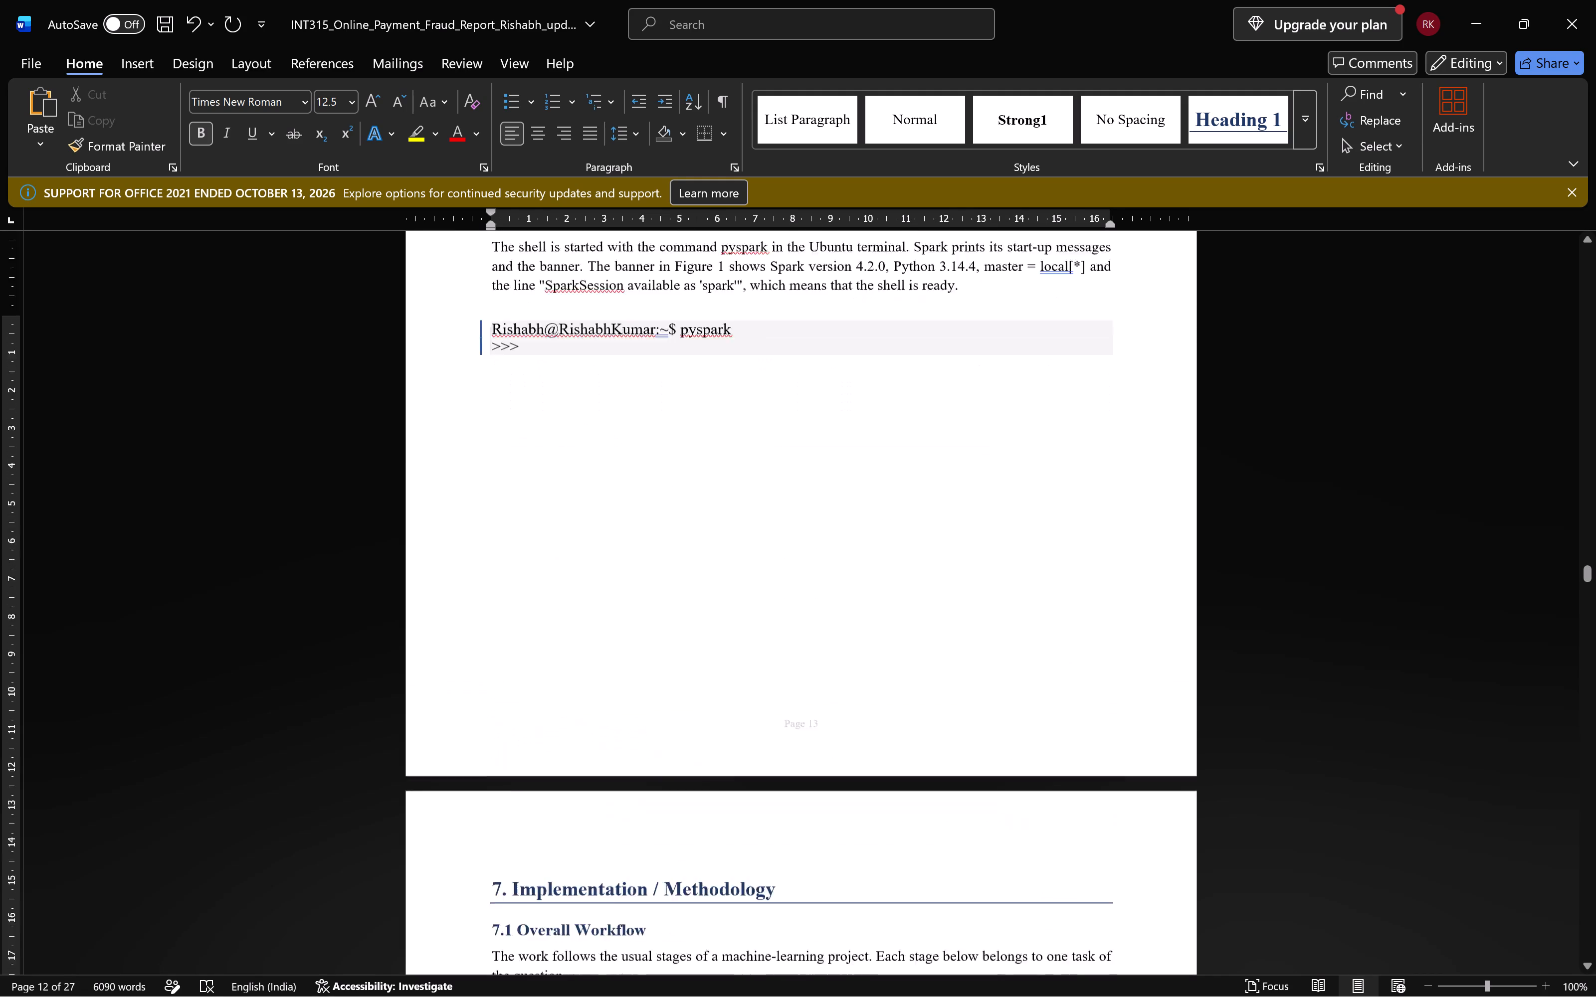
{"action": "scroll", "coordinate": [490, 532], "scroll_direction": "up", "scroll_amount": 1}
{"action": "scroll", "coordinate": [490, 532], "scroll_direction": "down", "scroll_amount": 2}
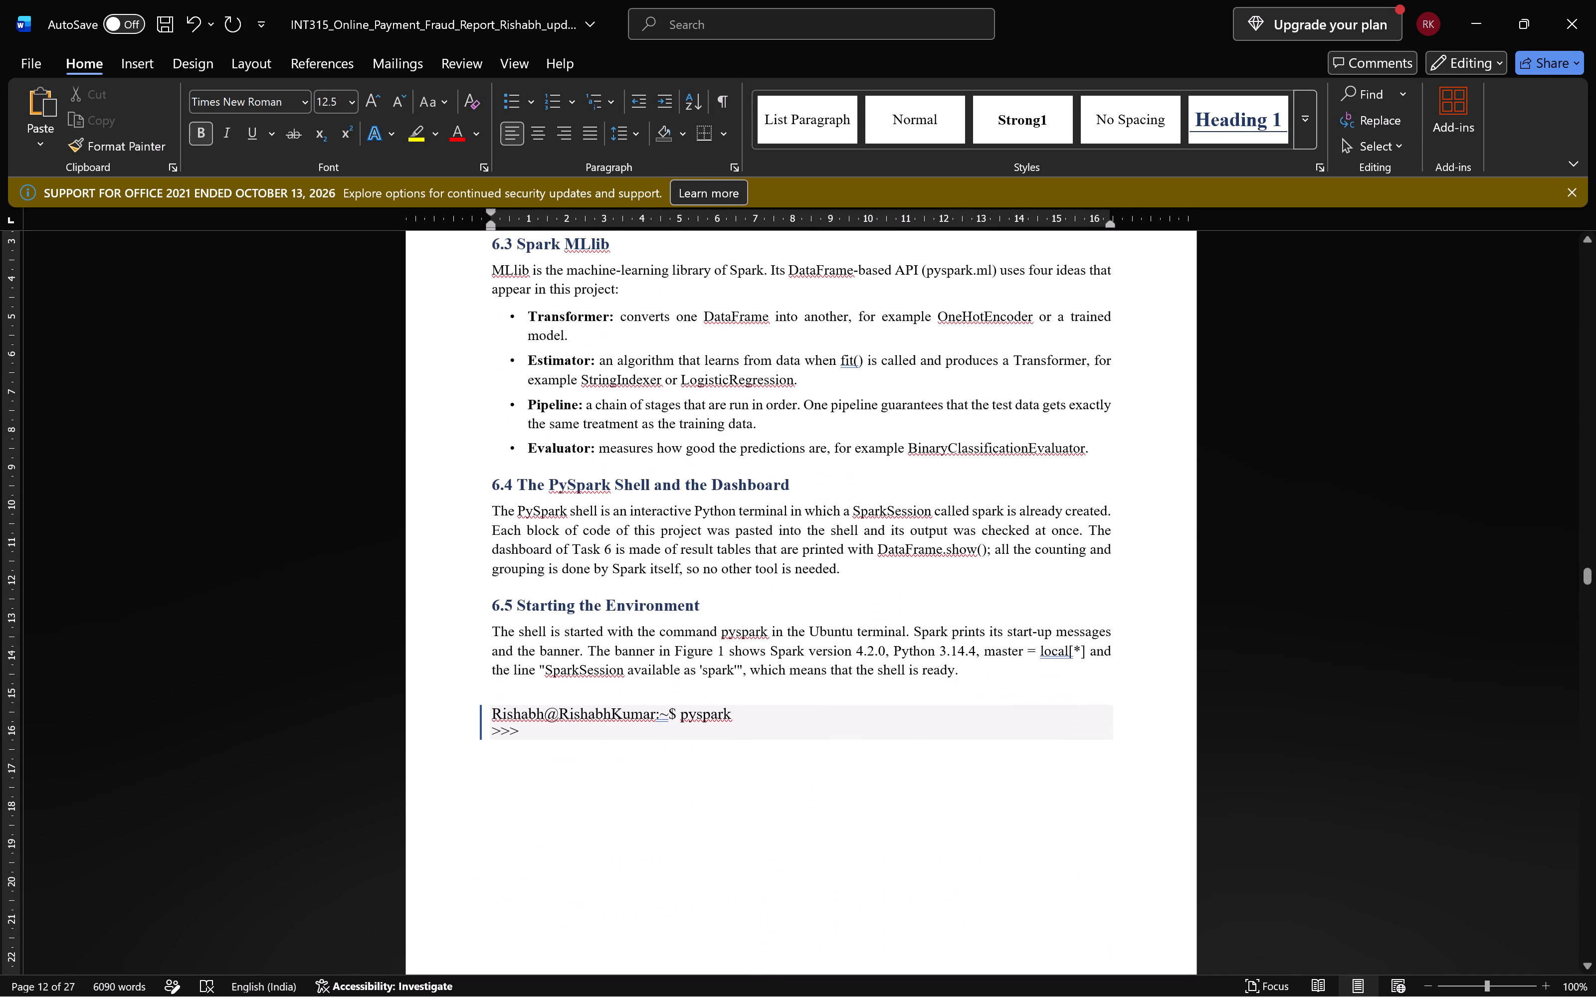
{"action": "scroll", "coordinate": [618, 650], "scroll_direction": "up", "scroll_amount": 3}
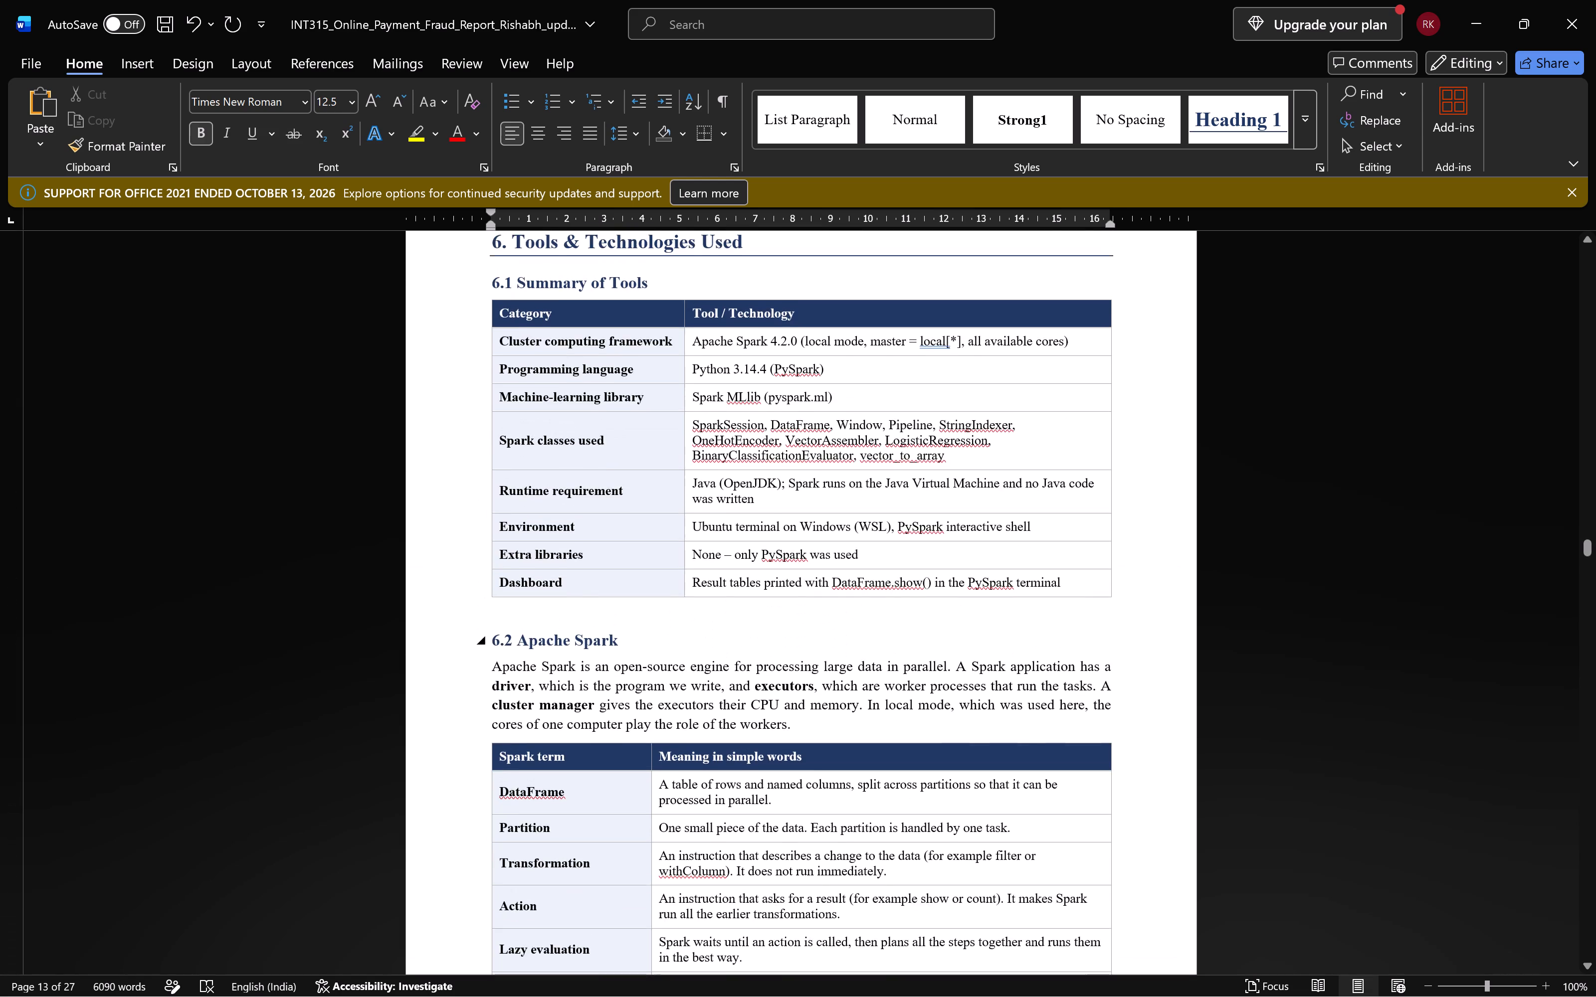
Review section 7, Implementation / Methodology, from the workflow table through to 7.6 Dashboard, checking how tables break across pages.
{"action": "scroll", "coordinate": [618, 650], "scroll_direction": "down", "scroll_amount": 4}
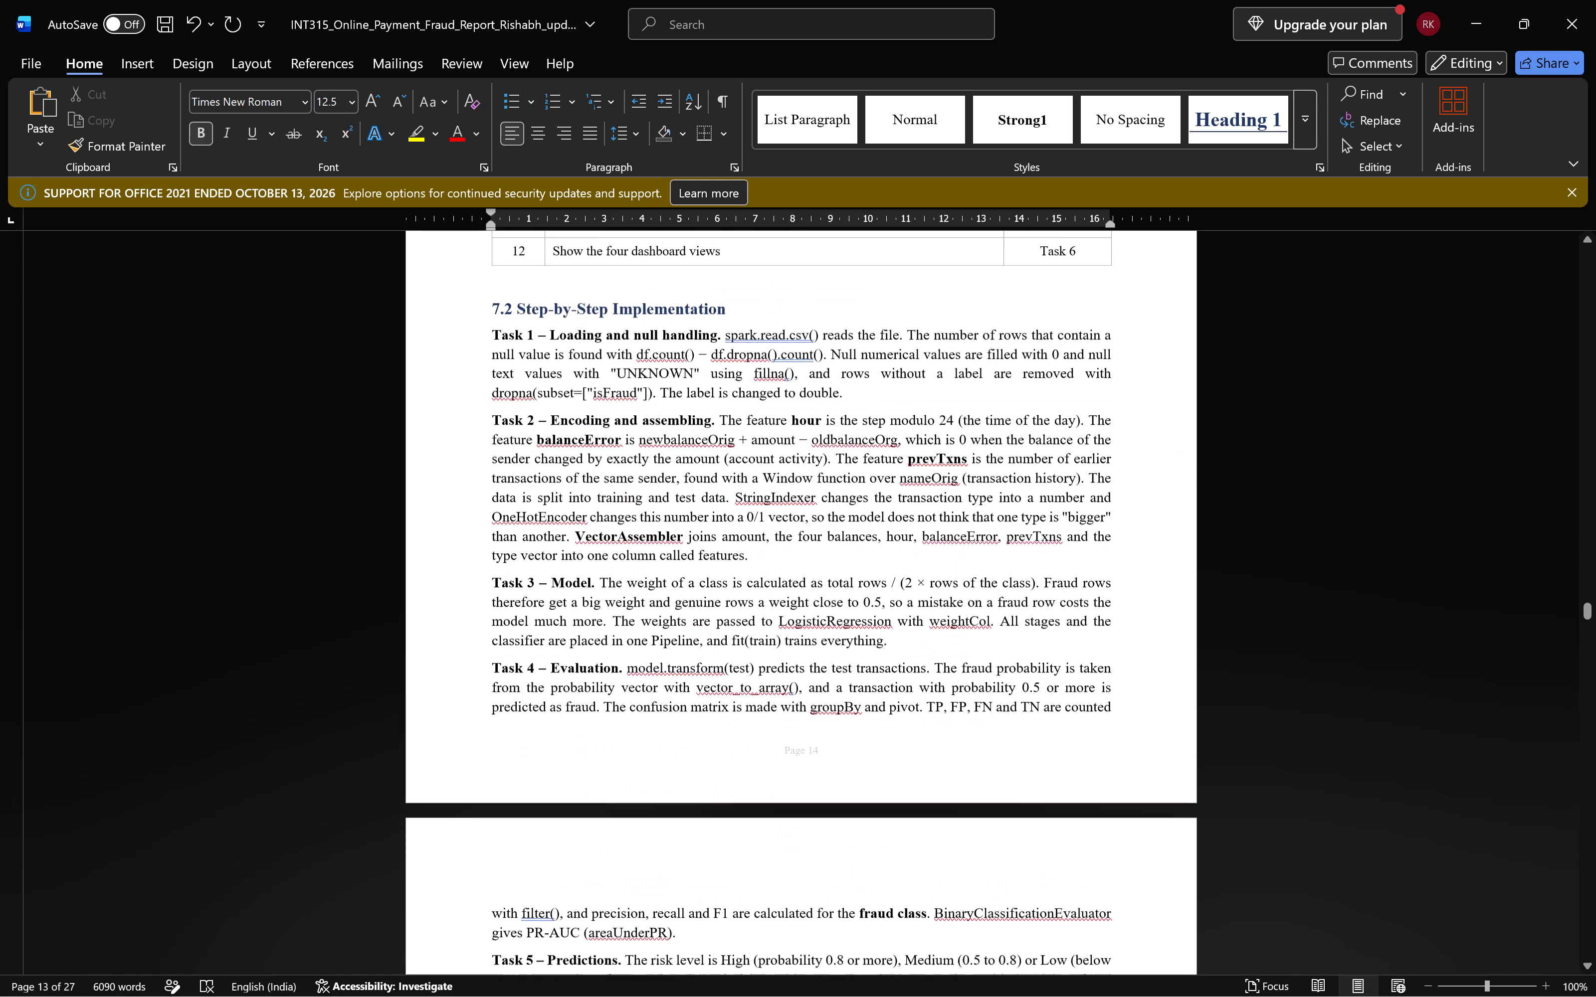
{"action": "scroll", "coordinate": [618, 650], "scroll_direction": "down", "scroll_amount": 3}
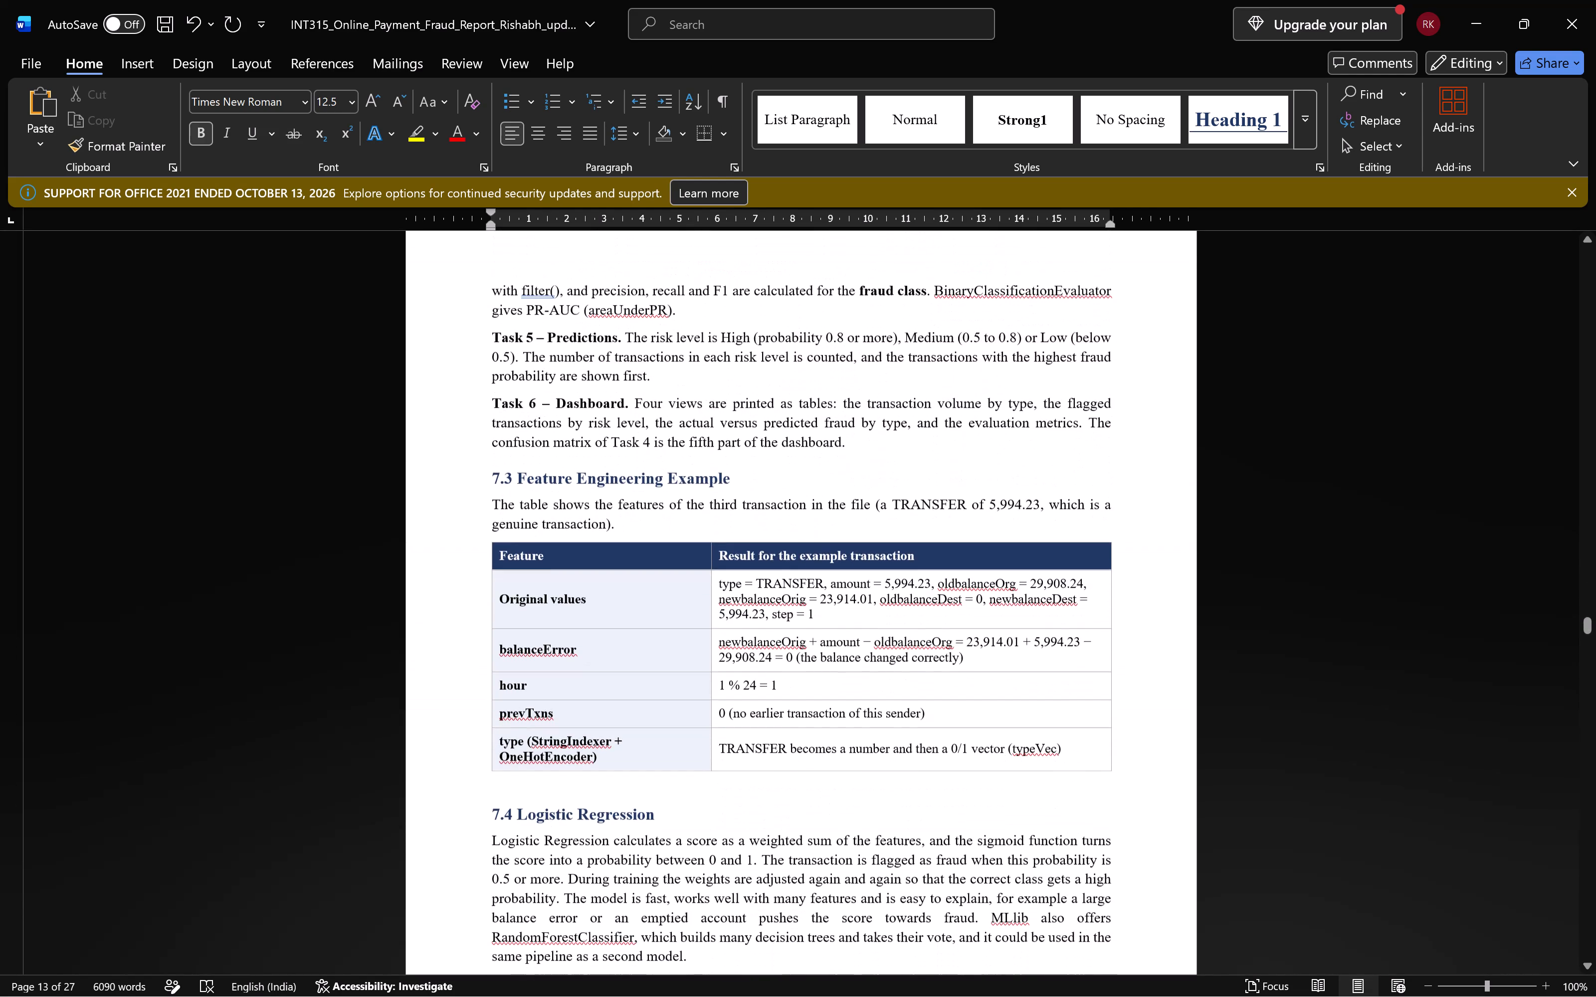
{"action": "scroll", "coordinate": [618, 650], "scroll_direction": "down", "scroll_amount": 4}
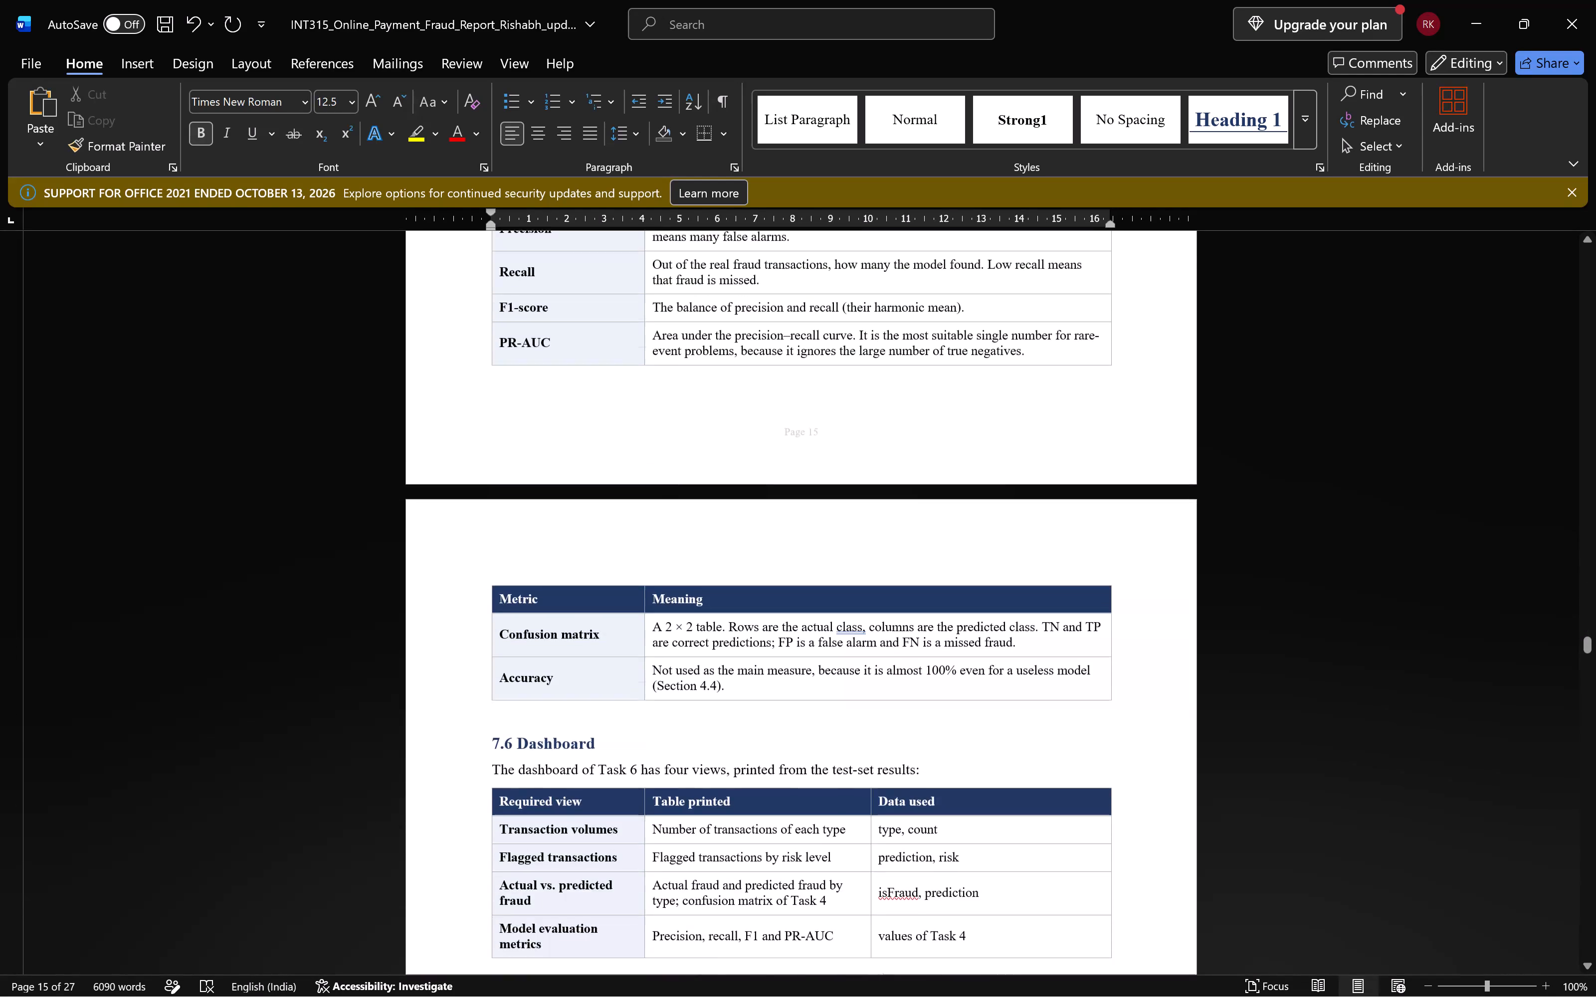
{"action": "scroll", "coordinate": [618, 650], "scroll_direction": "down", "scroll_amount": 1}
Insert five blank lines above the 7.5 Evaluation Metrics heading so its whole table sits on the next page.
{"action": "scroll", "coordinate": [618, 650], "scroll_direction": "up", "scroll_amount": 1}
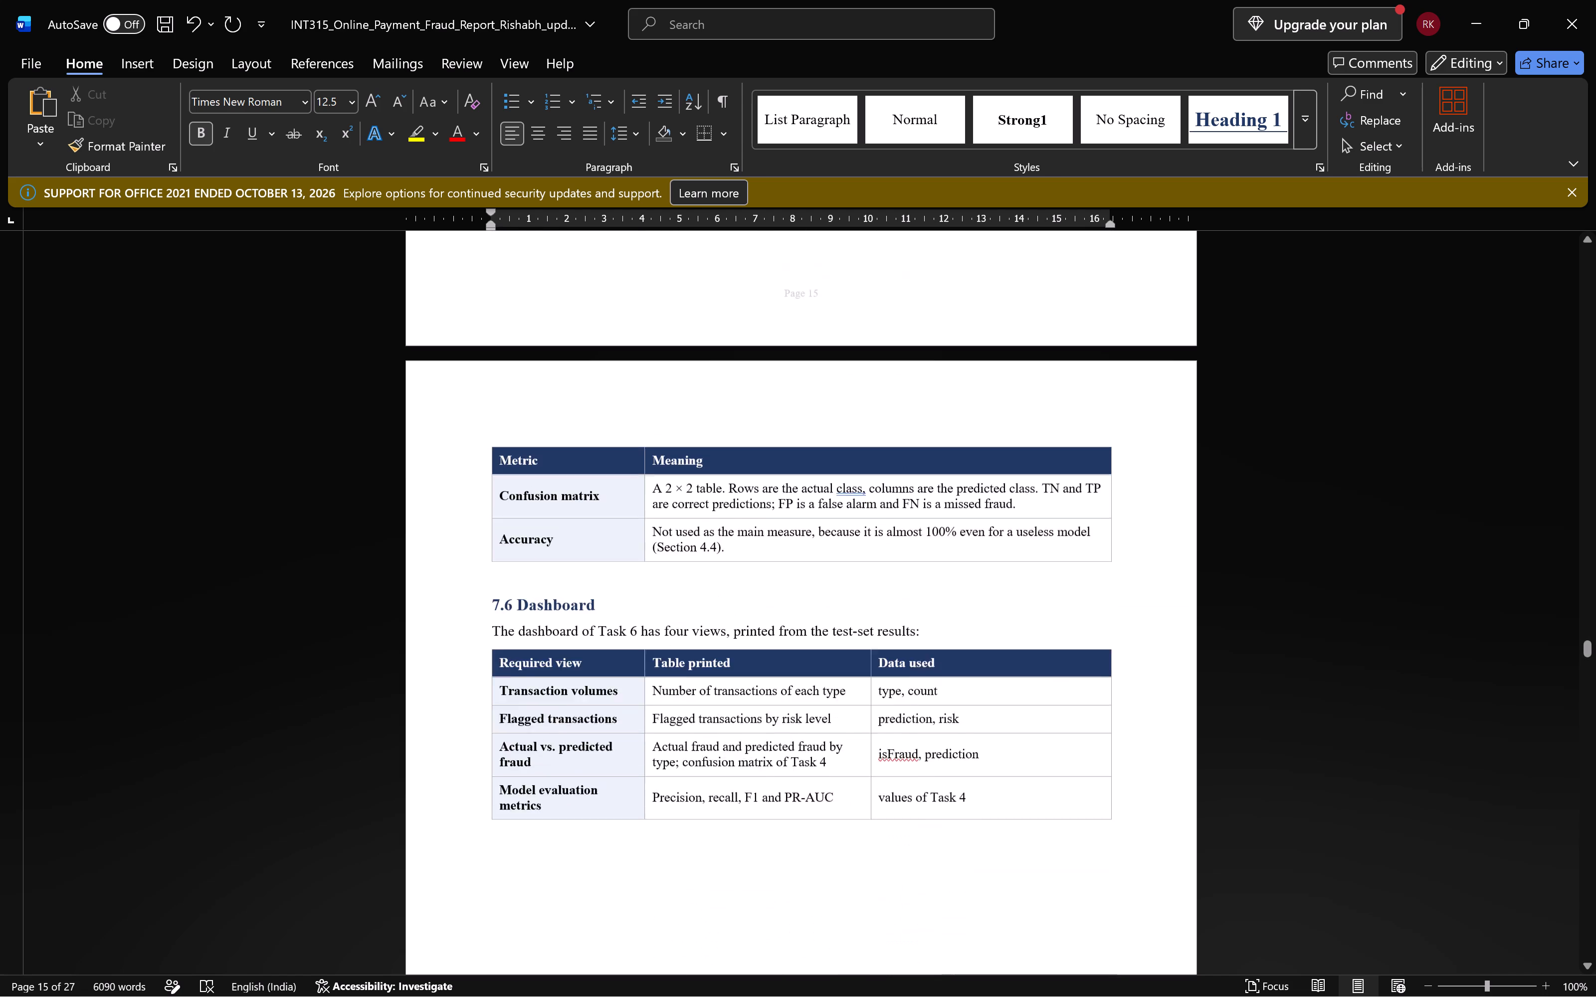
{"action": "scroll", "coordinate": [618, 650], "scroll_direction": "up", "scroll_amount": 1}
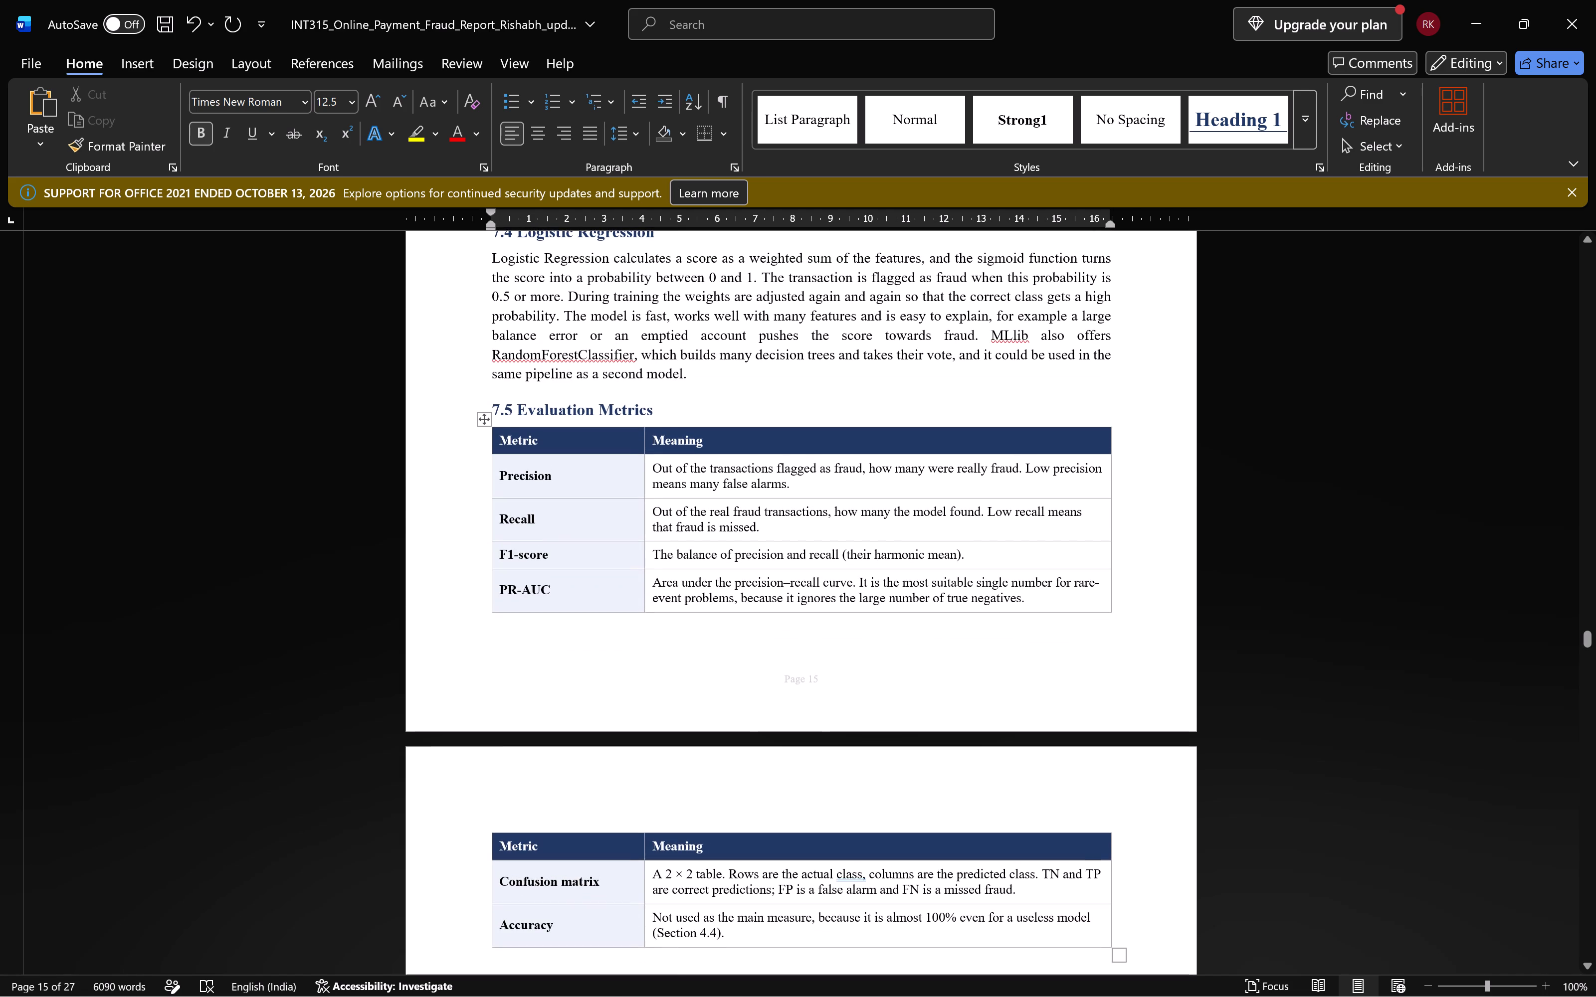
{"action": "left_click", "coordinate": [494, 408]}
{"action": "key", "text": "Return"}
{"action": "key", "text": "Return"}
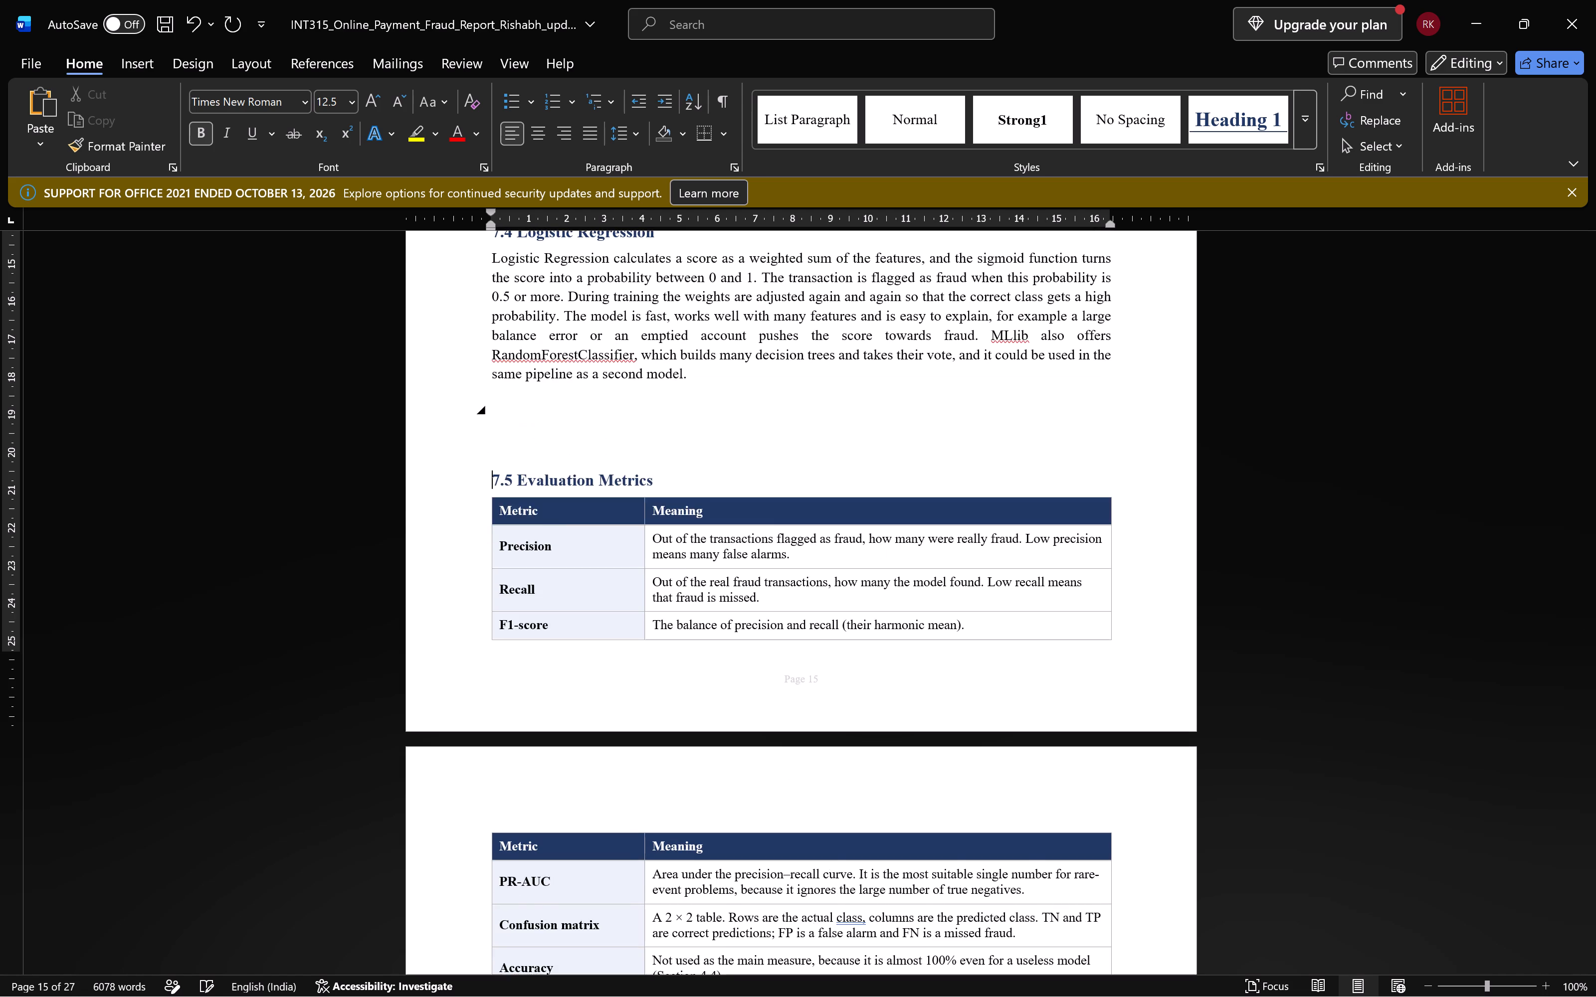
{"action": "key", "text": "Return"}
{"action": "key", "text": "Return"}
{"action": "key", "text": "Return"}
{"action": "scroll", "coordinate": [494, 408], "scroll_direction": "up", "scroll_amount": 3}
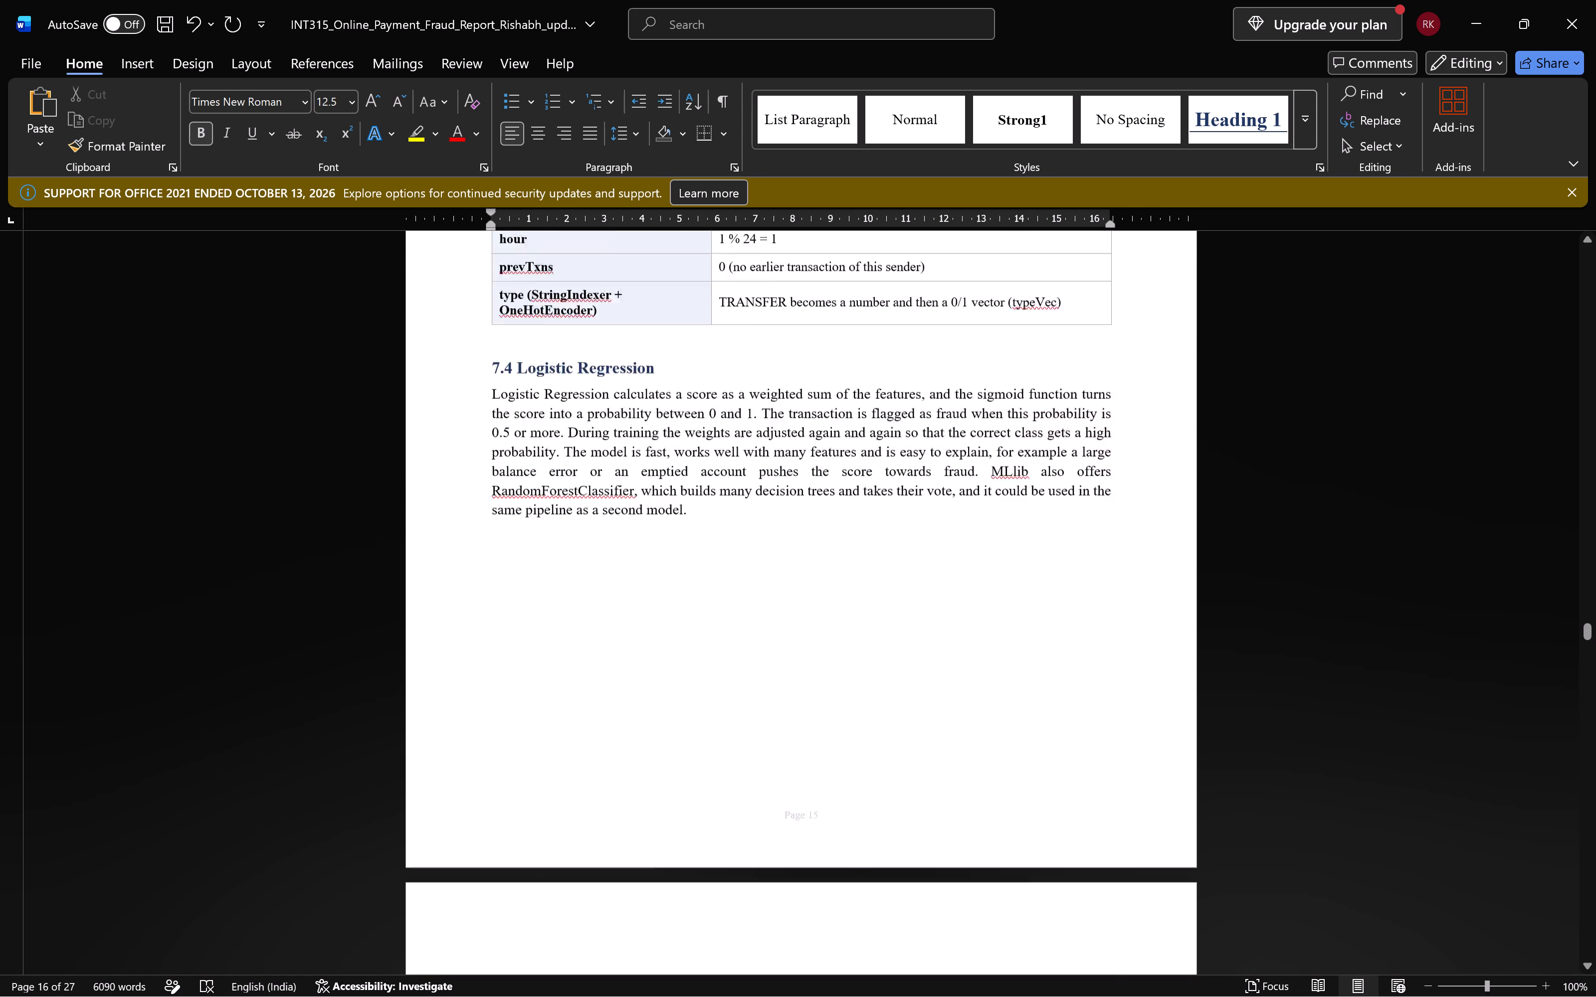
{"action": "scroll", "coordinate": [494, 408], "scroll_direction": "right", "scroll_amount": 1}
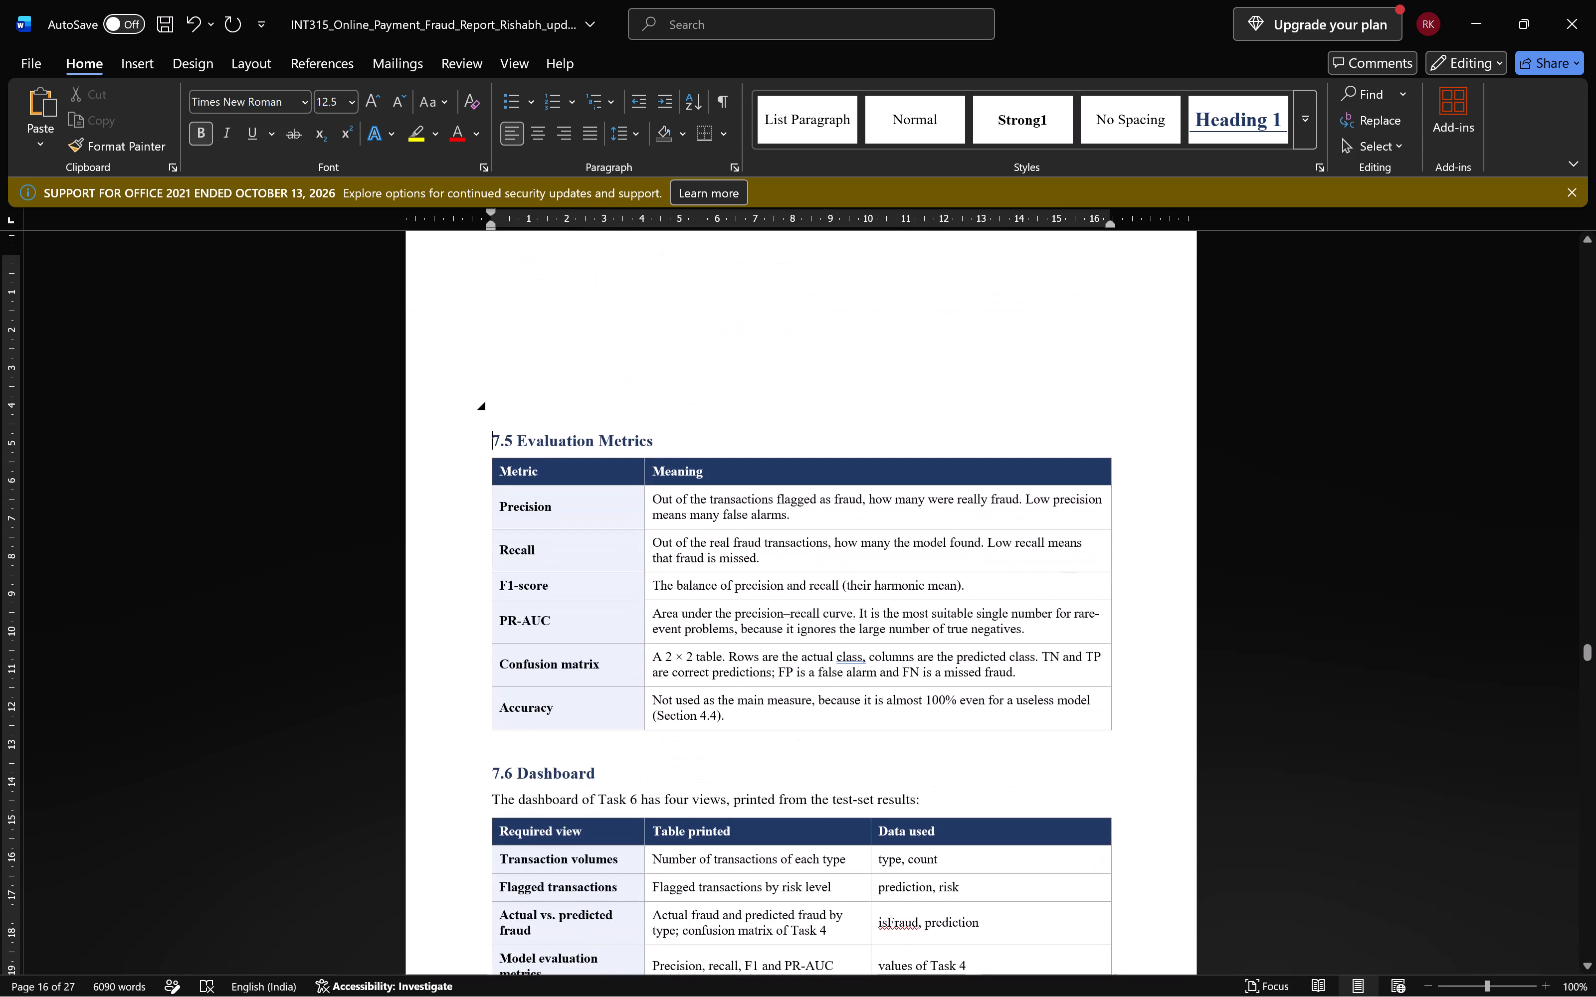
Review the 7.6 Dashboard table, the source code for the tasks, and the output figures up to 9.3 Task 2.
{"action": "scroll", "coordinate": [494, 408], "scroll_direction": "down", "scroll_amount": 4}
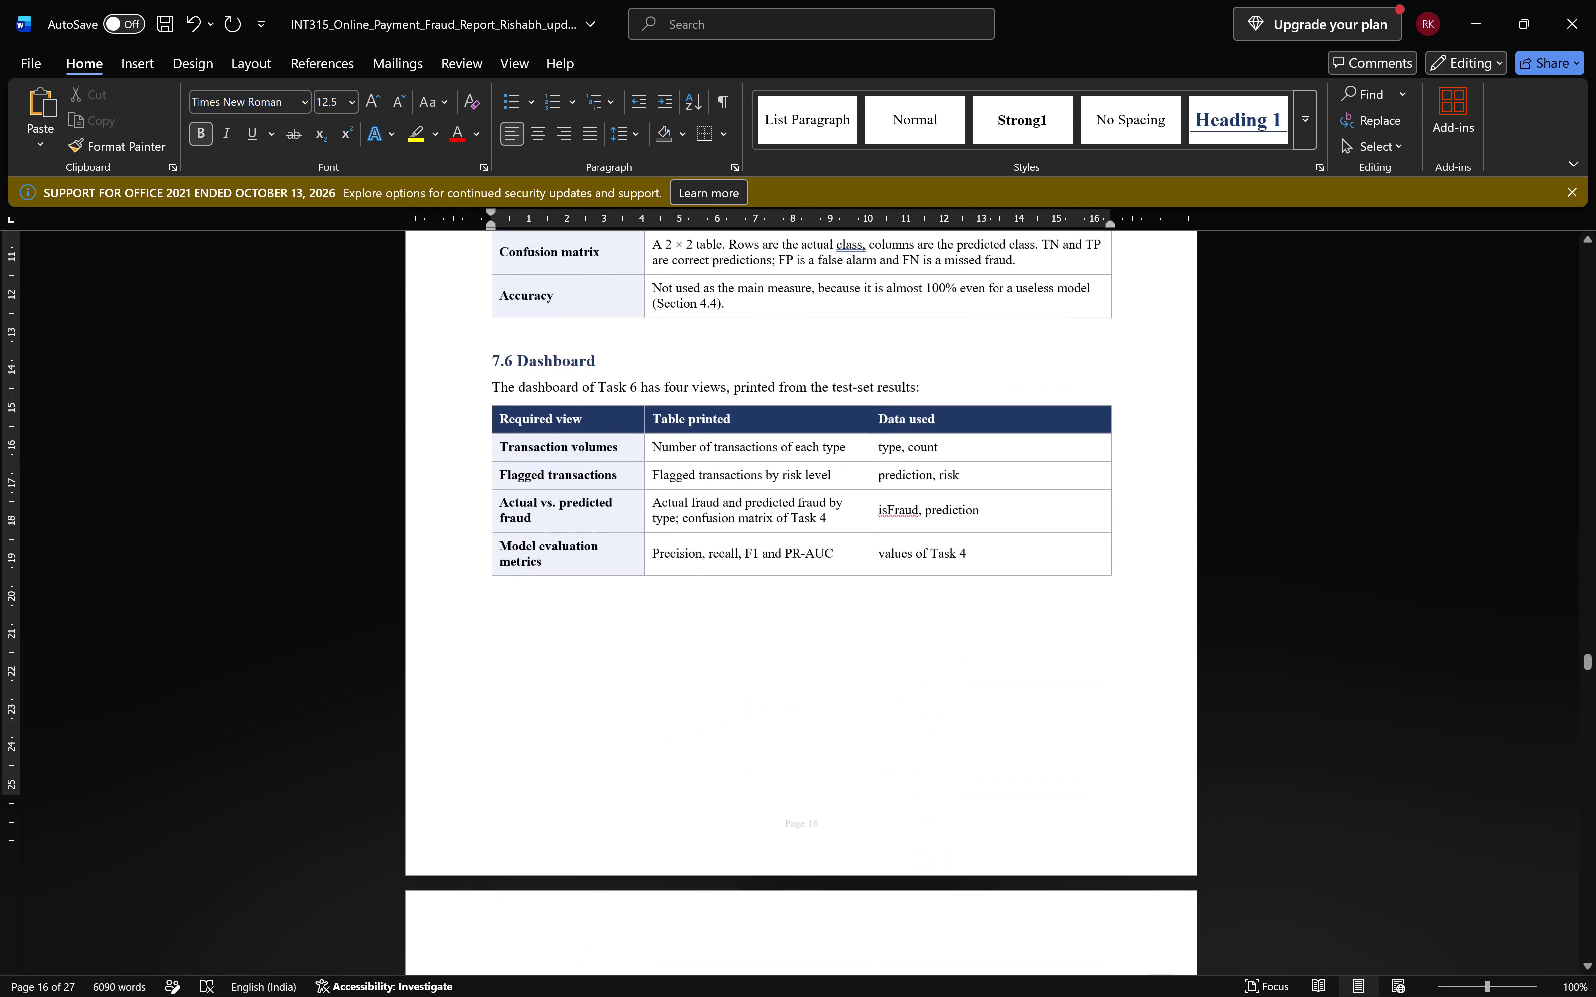
{"action": "scroll", "coordinate": [494, 408], "scroll_direction": "down", "scroll_amount": 4}
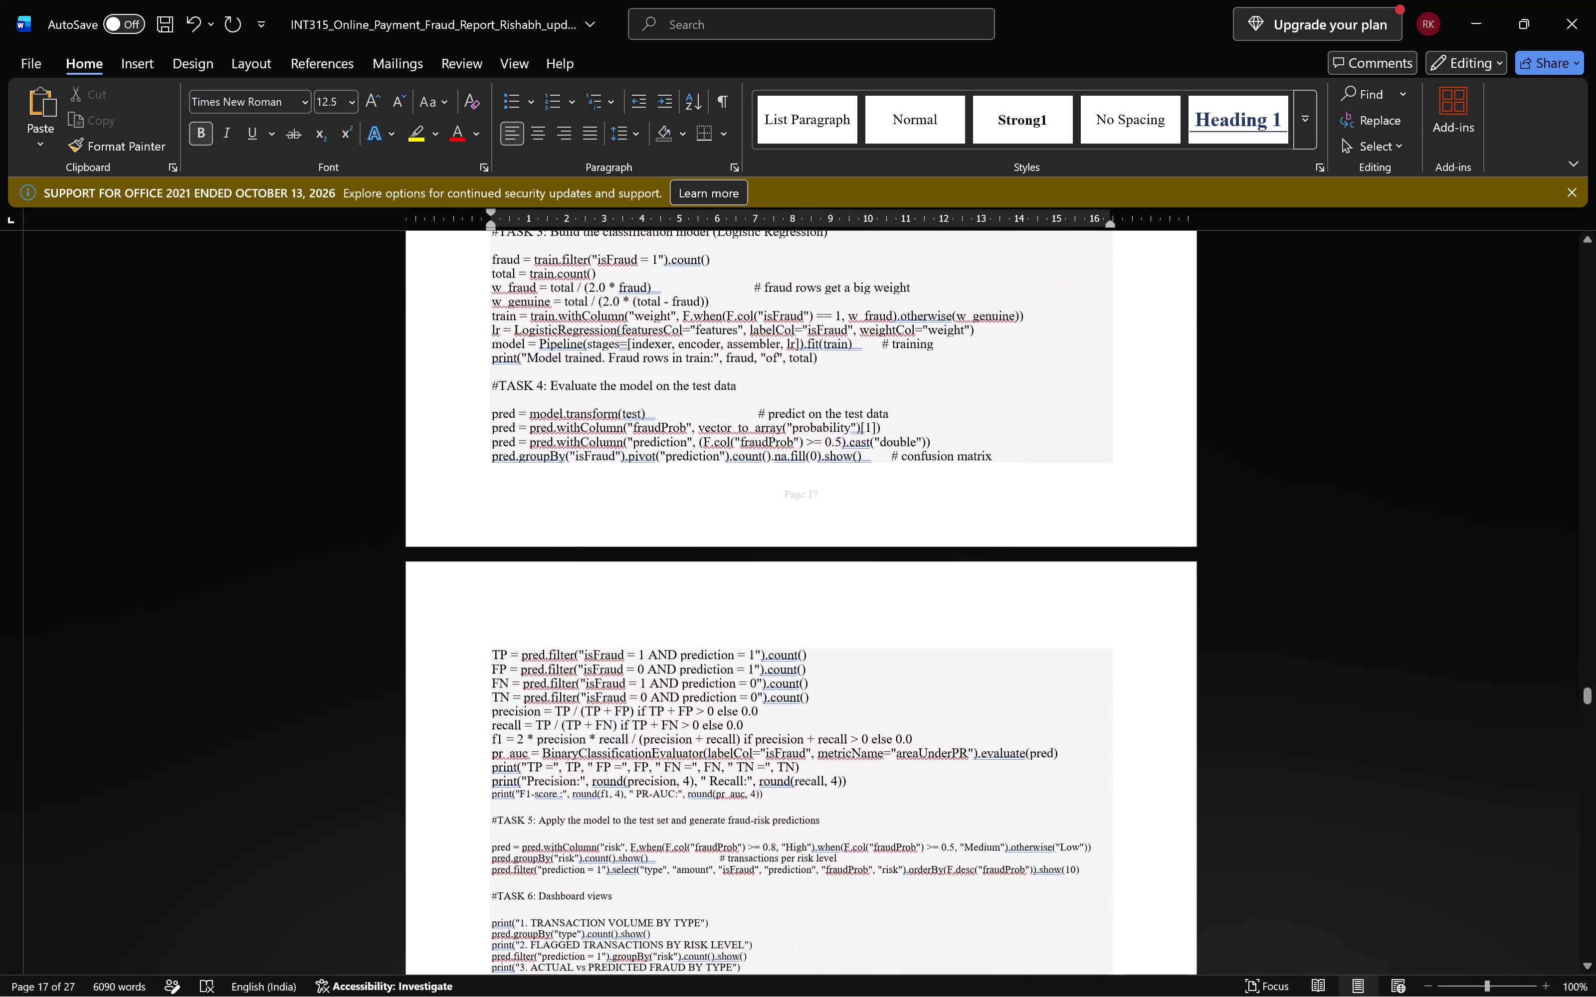
{"action": "scroll", "coordinate": [494, 408], "scroll_direction": "down", "scroll_amount": 4}
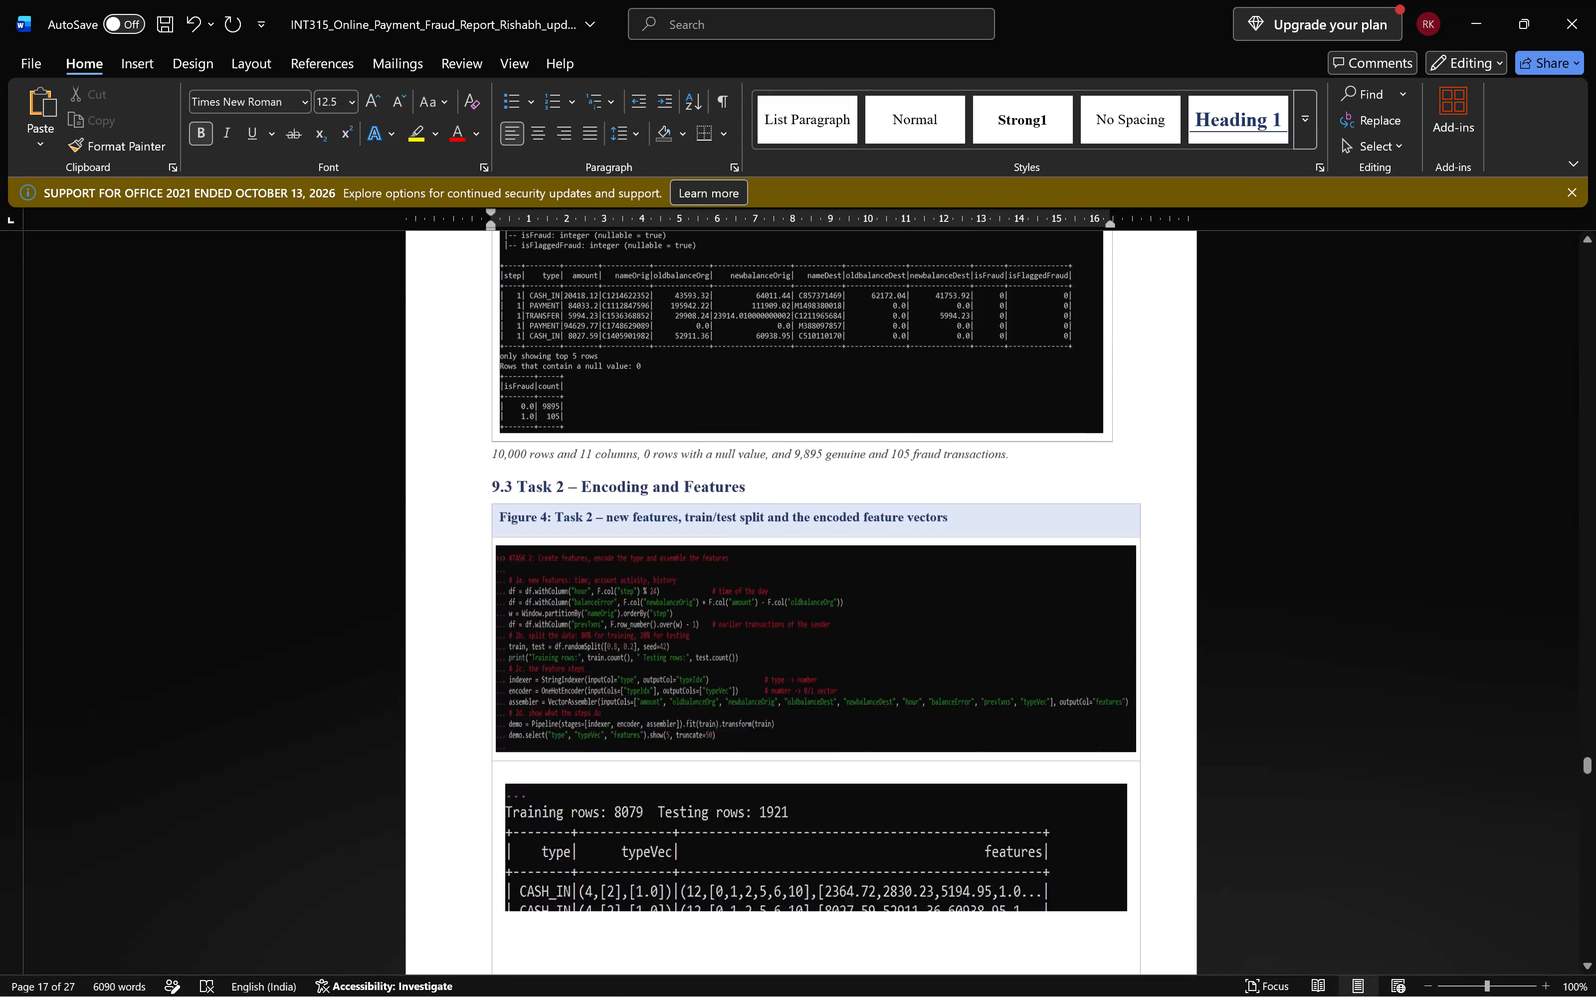
Review the remaining output figures from Task 2 through the limitations list, up to the start of section 12, Conclusion.
{"action": "scroll", "coordinate": [494, 408], "scroll_direction": "down", "scroll_amount": 5}
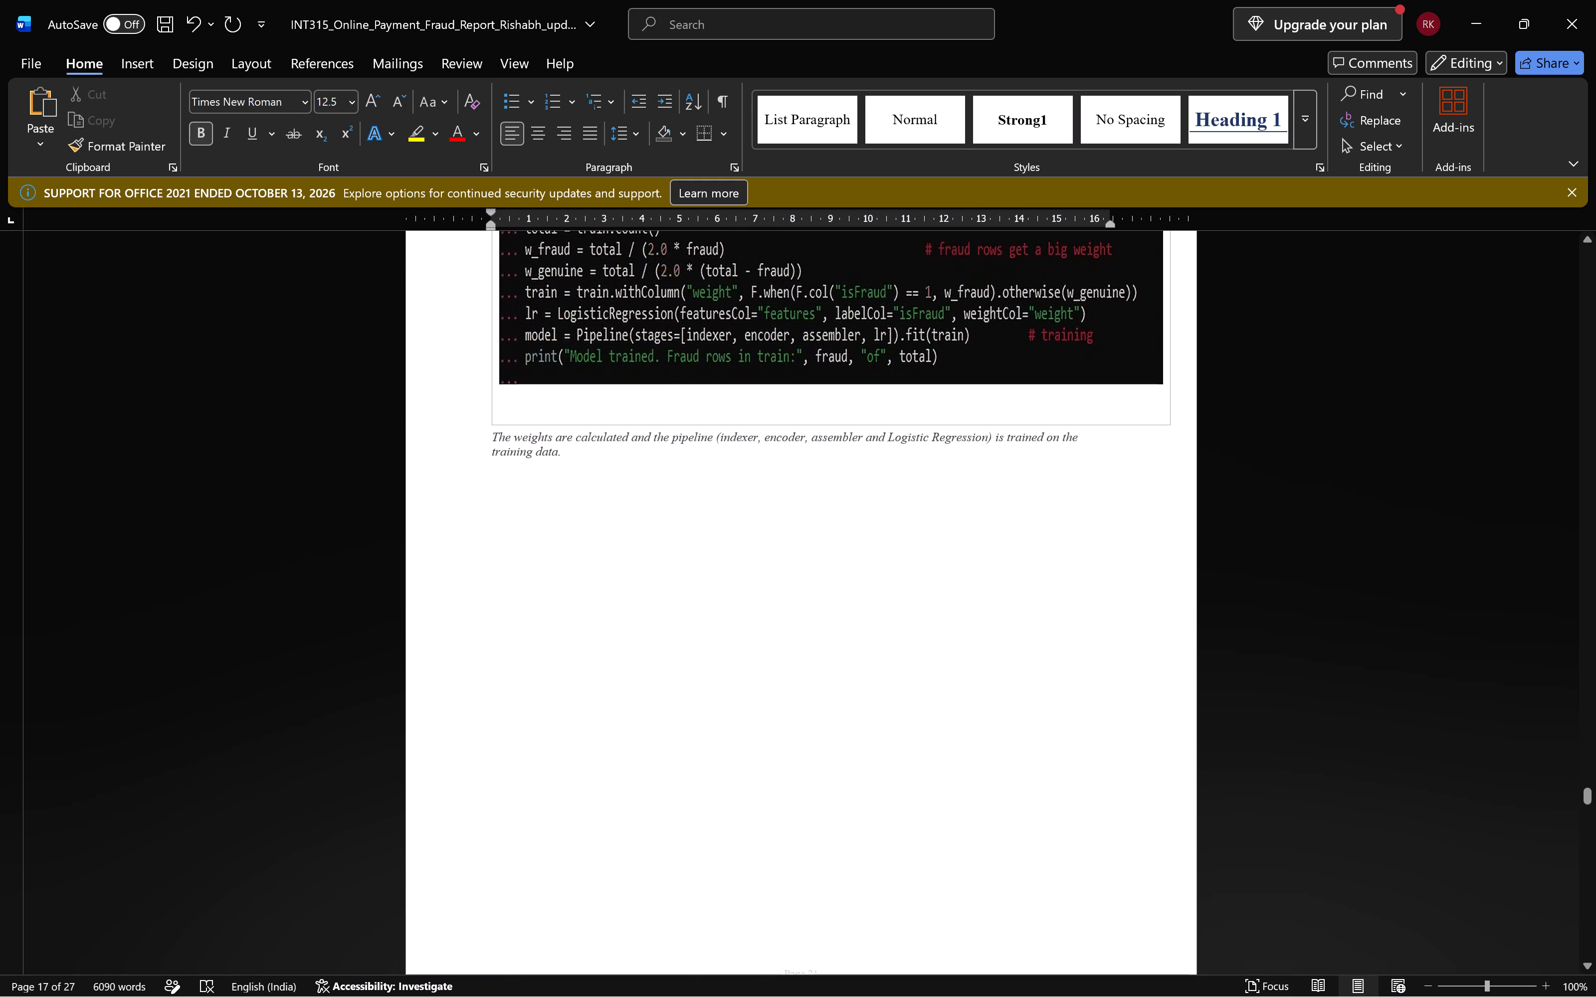
{"action": "scroll", "coordinate": [494, 408], "scroll_direction": "down", "scroll_amount": 5}
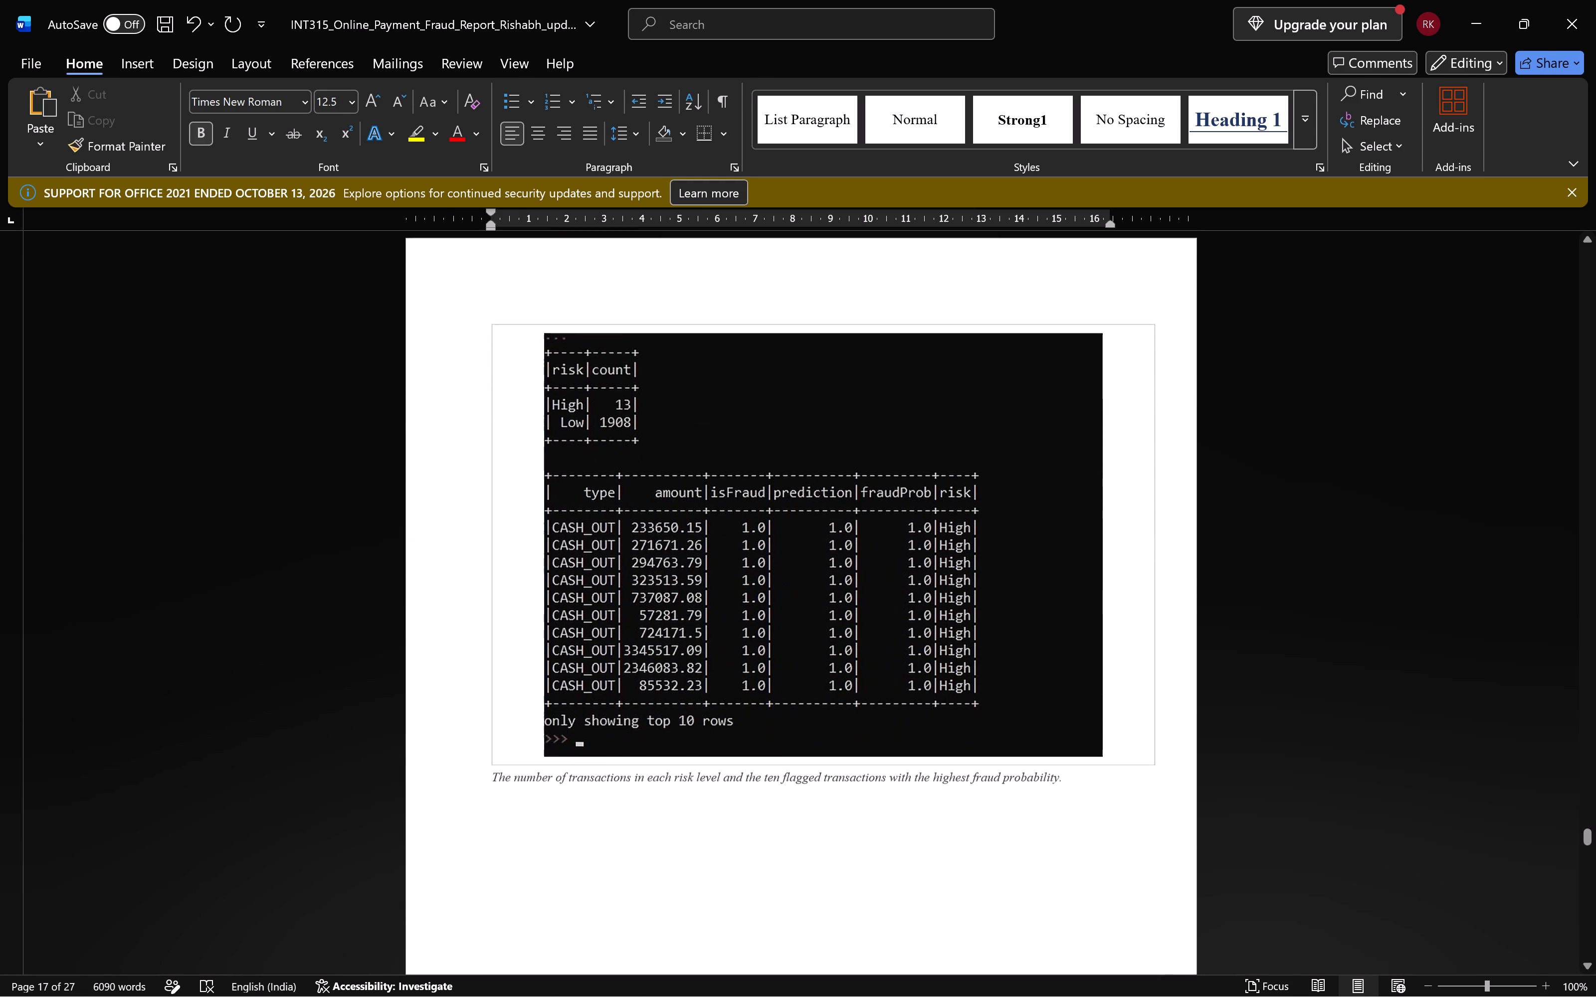
{"action": "scroll", "coordinate": [494, 408], "scroll_direction": "down", "scroll_amount": 4}
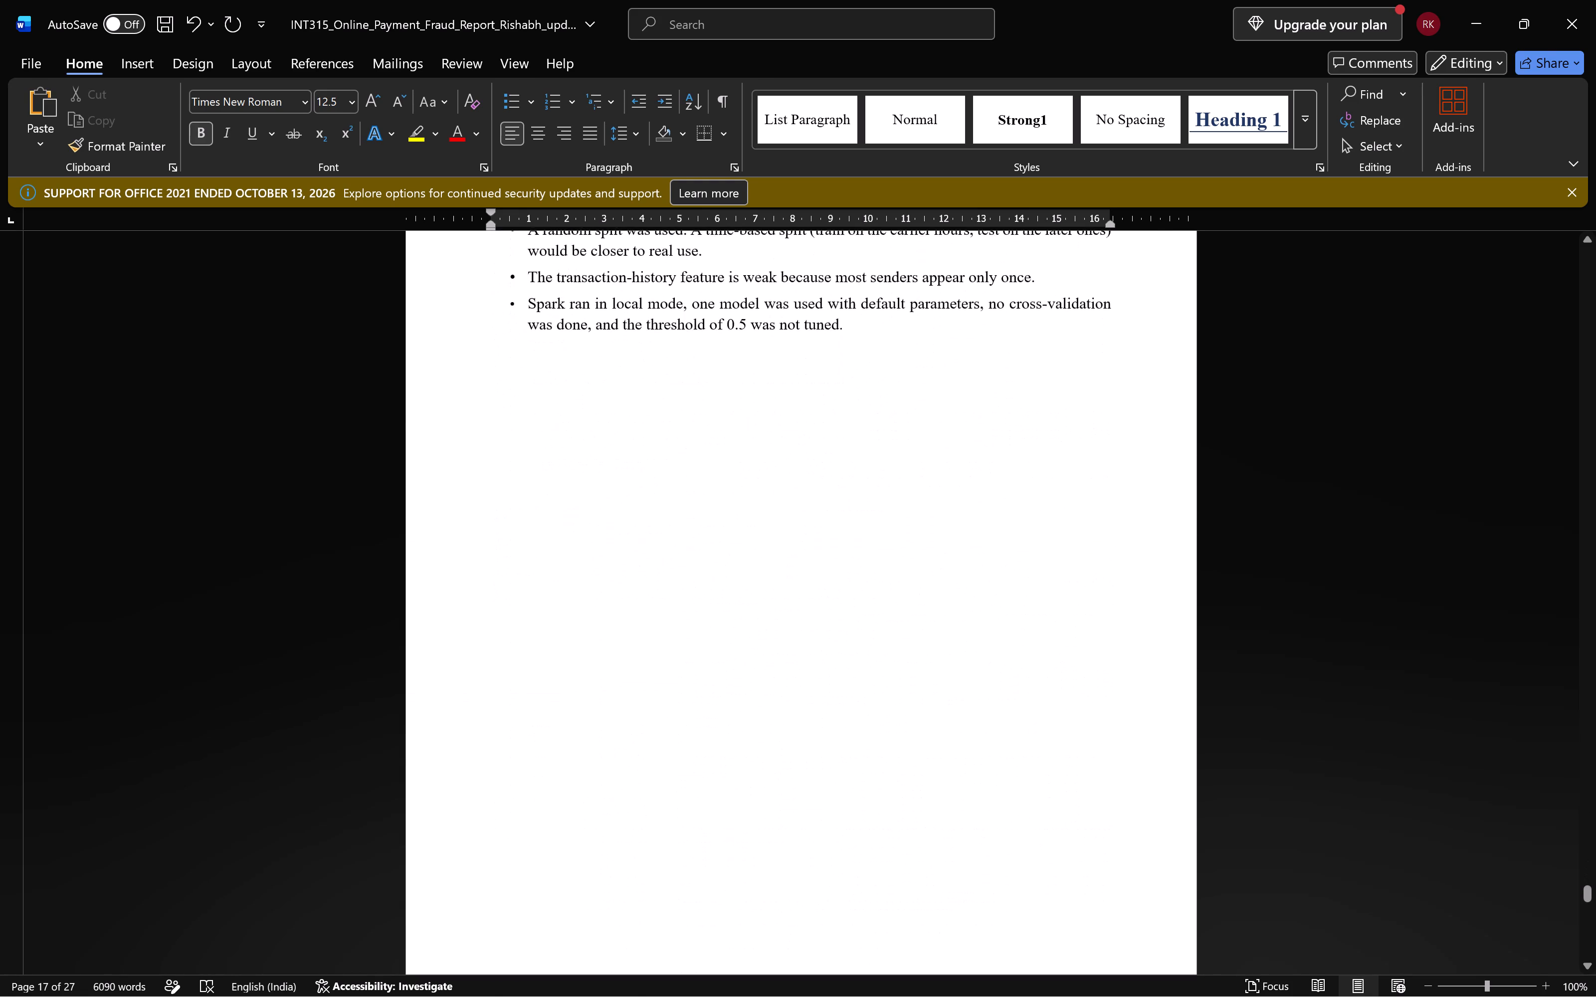
{"action": "scroll", "coordinate": [494, 408], "scroll_direction": "up", "scroll_amount": 1}
{"action": "scroll", "coordinate": [494, 408], "scroll_direction": "right", "scroll_amount": 1}
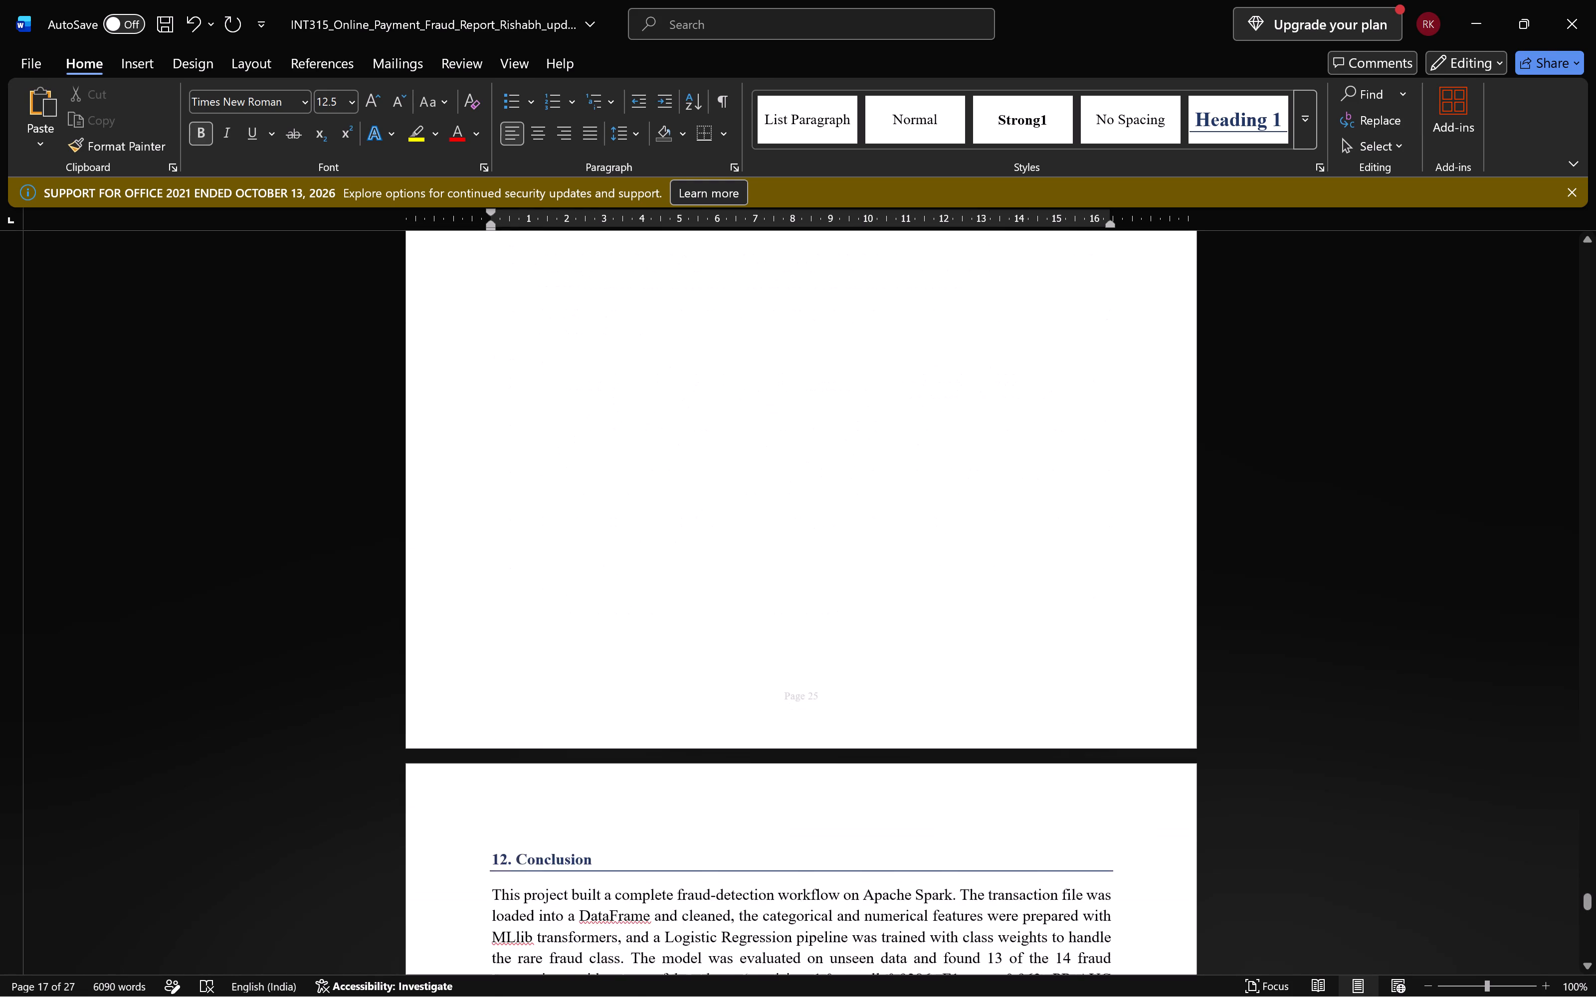
Review section 12, Conclusion, including 12.2 Learning Outcomes, and the References page at the end of the report.
{"action": "scroll", "coordinate": [494, 408], "scroll_direction": "down", "scroll_amount": 6}
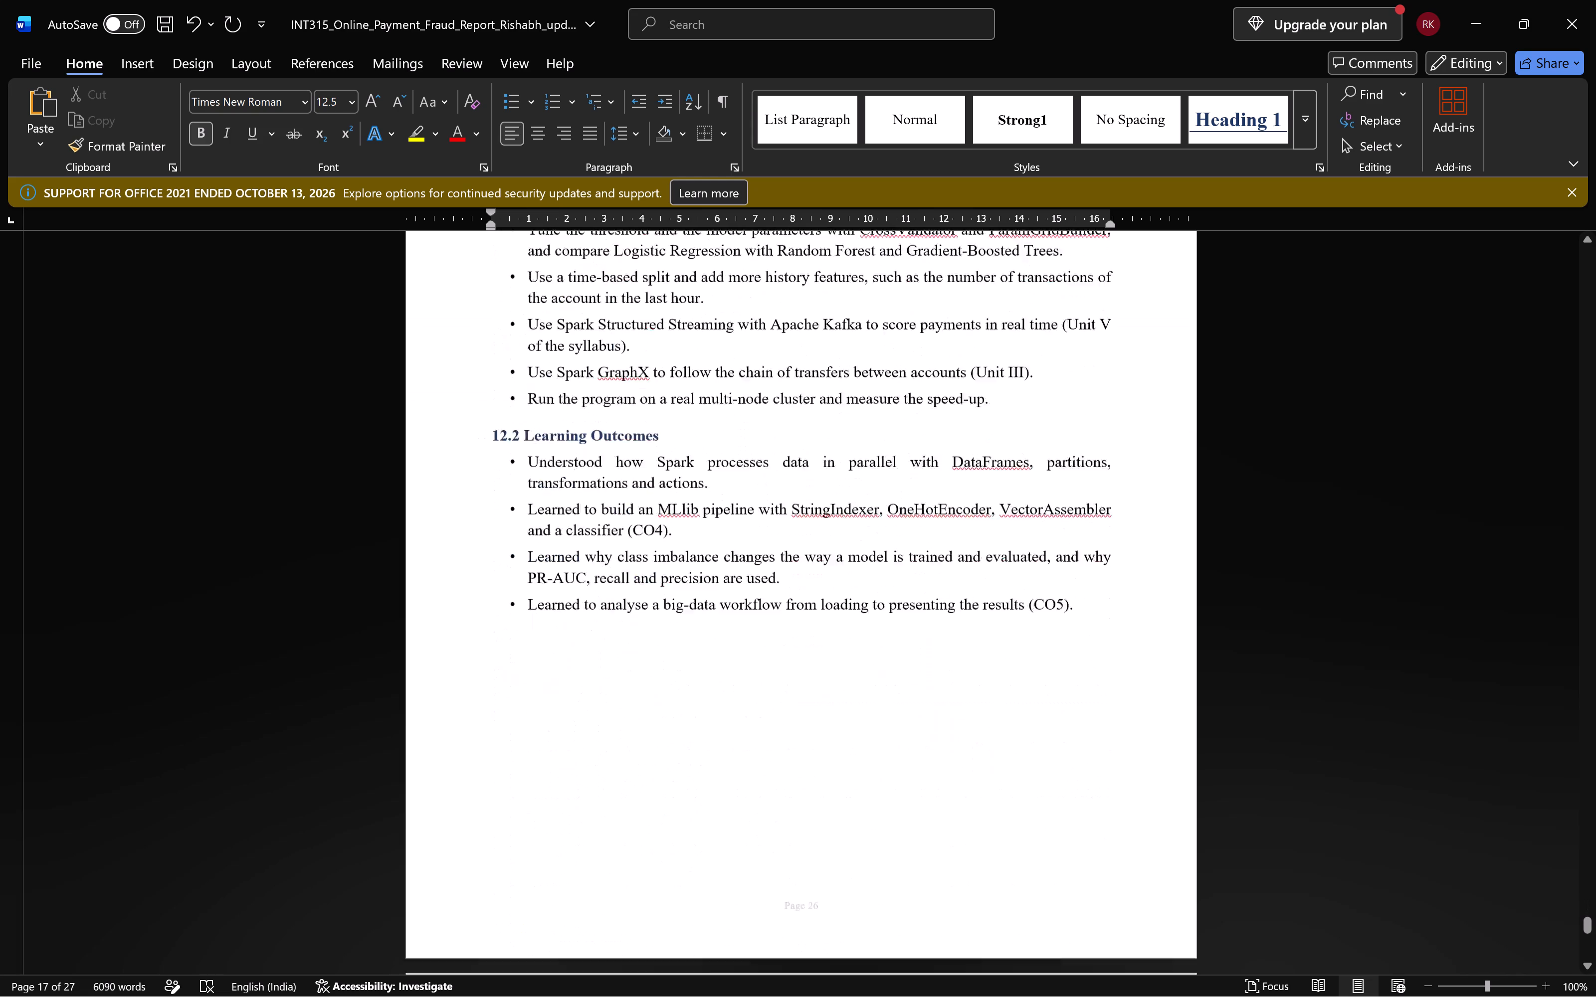
{"action": "scroll", "coordinate": [494, 408], "scroll_direction": "down", "scroll_amount": 1}
{"action": "scroll", "coordinate": [494, 408], "scroll_direction": "up", "scroll_amount": 4}
{"action": "scroll", "coordinate": [494, 408], "scroll_direction": "down", "scroll_amount": 1}
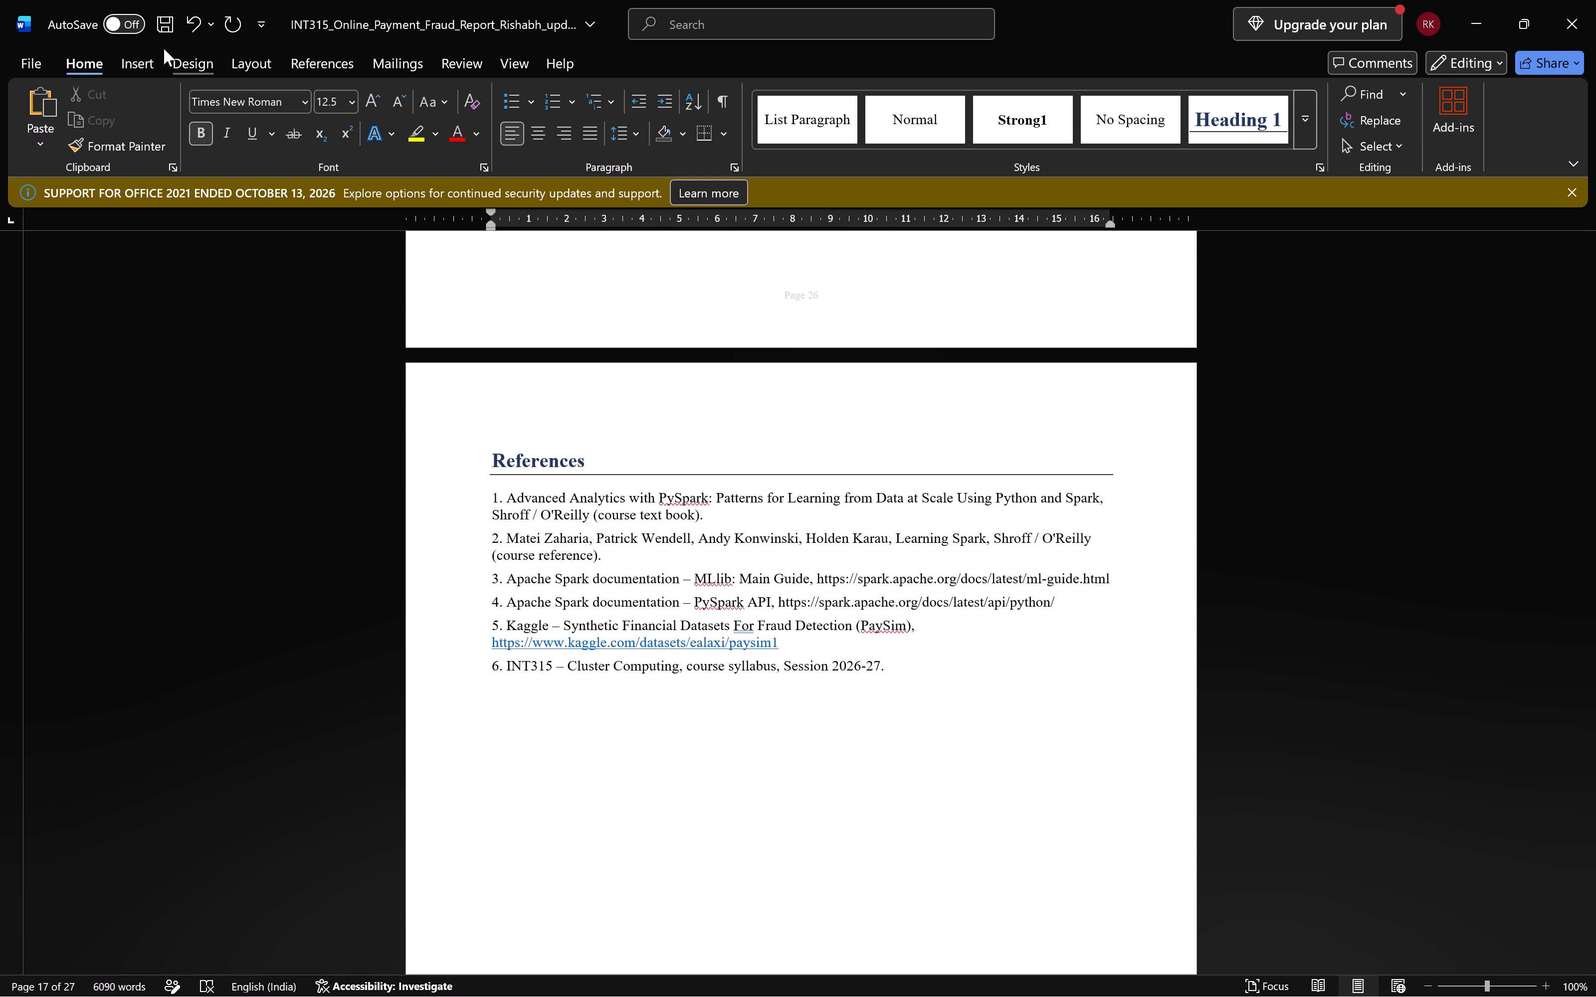
Export the report as a PDF to New Volume (E:) under its current file name, replacing the existing PDF.
{"action": "left_click", "coordinate": [36, 66]}
{"action": "left_click", "coordinate": [65, 435]}
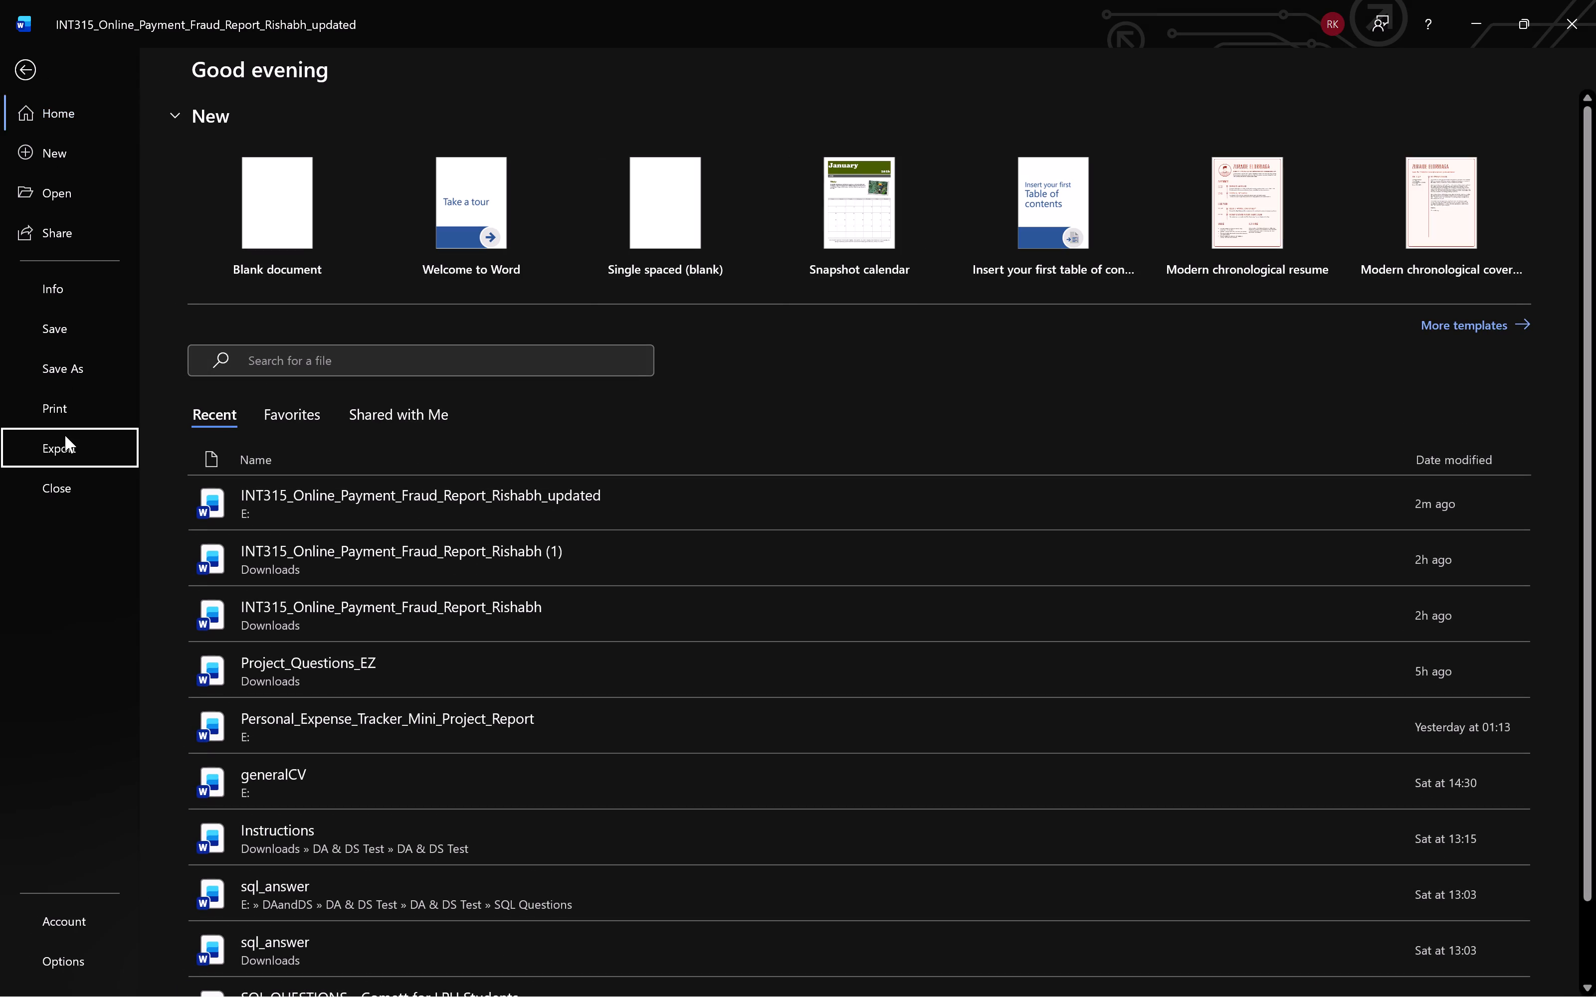
{"action": "left_click", "coordinate": [556, 275]}
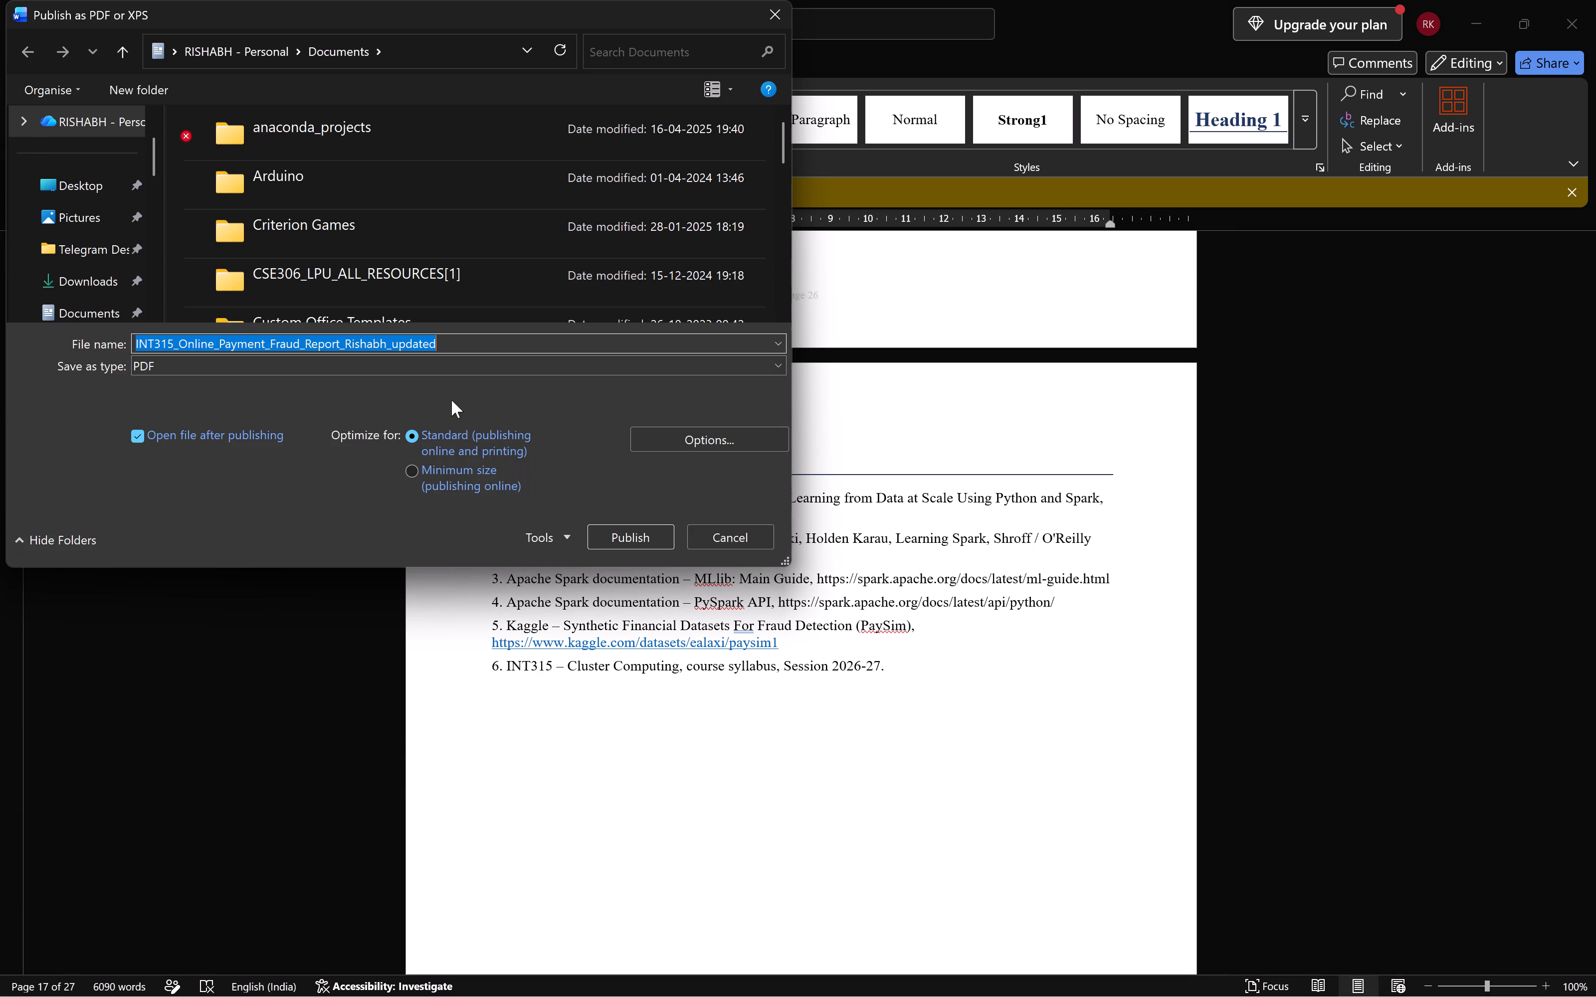
{"action": "scroll", "coordinate": [109, 281], "scroll_direction": "down", "scroll_amount": 1}
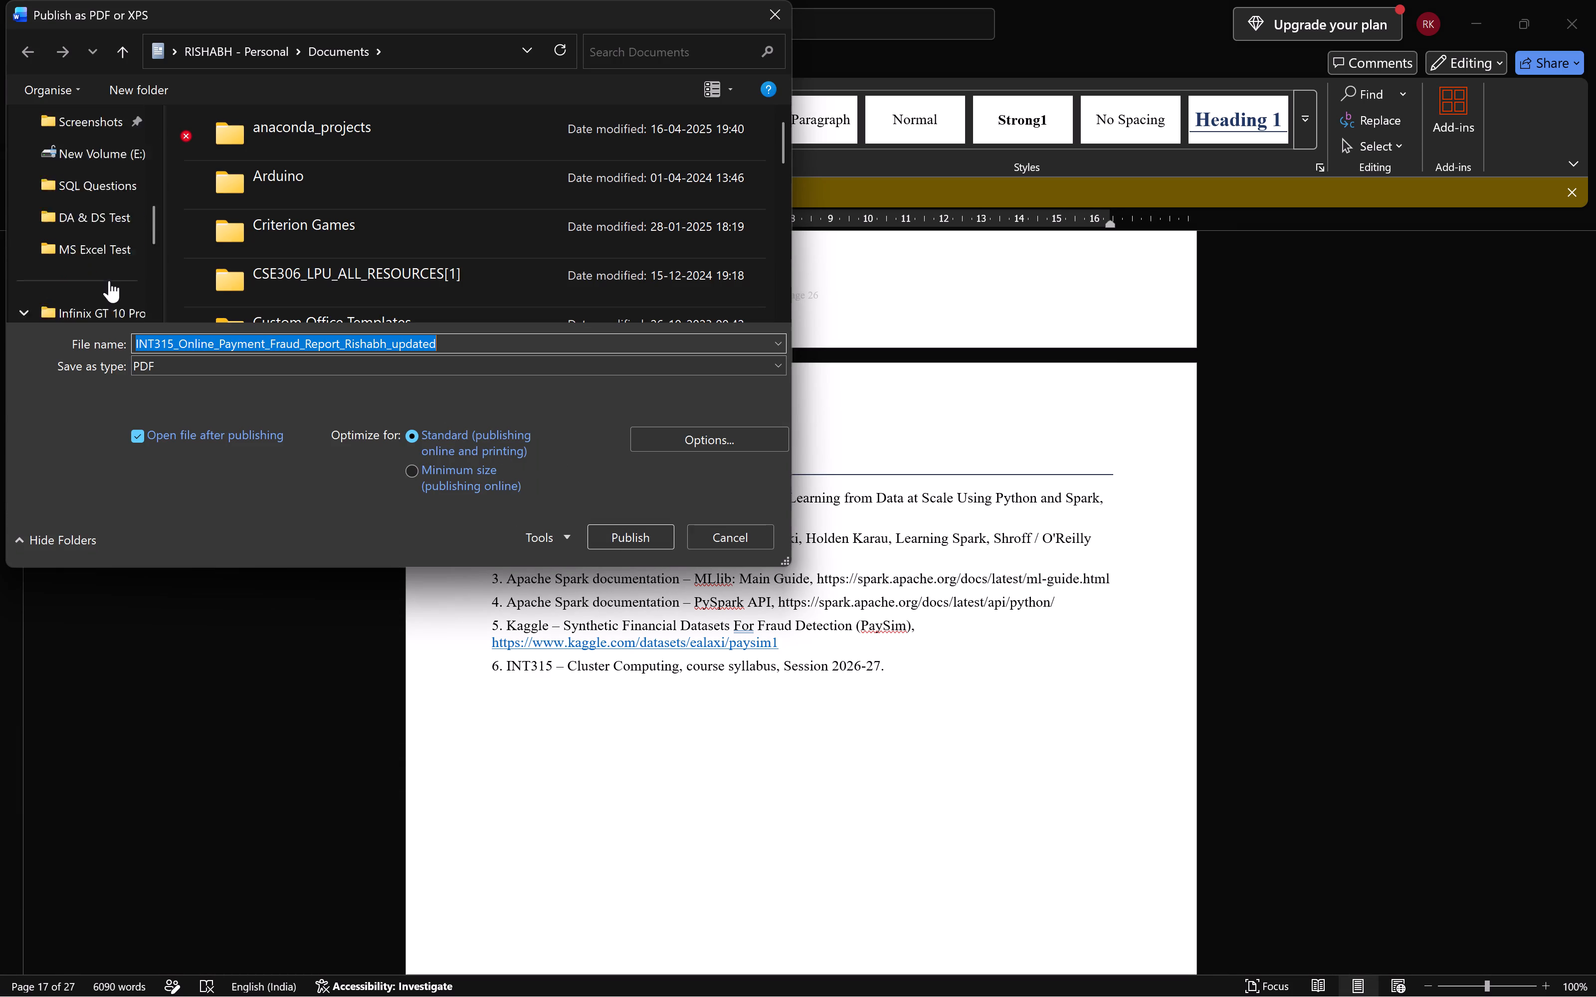
{"action": "left_click", "coordinate": [108, 186]}
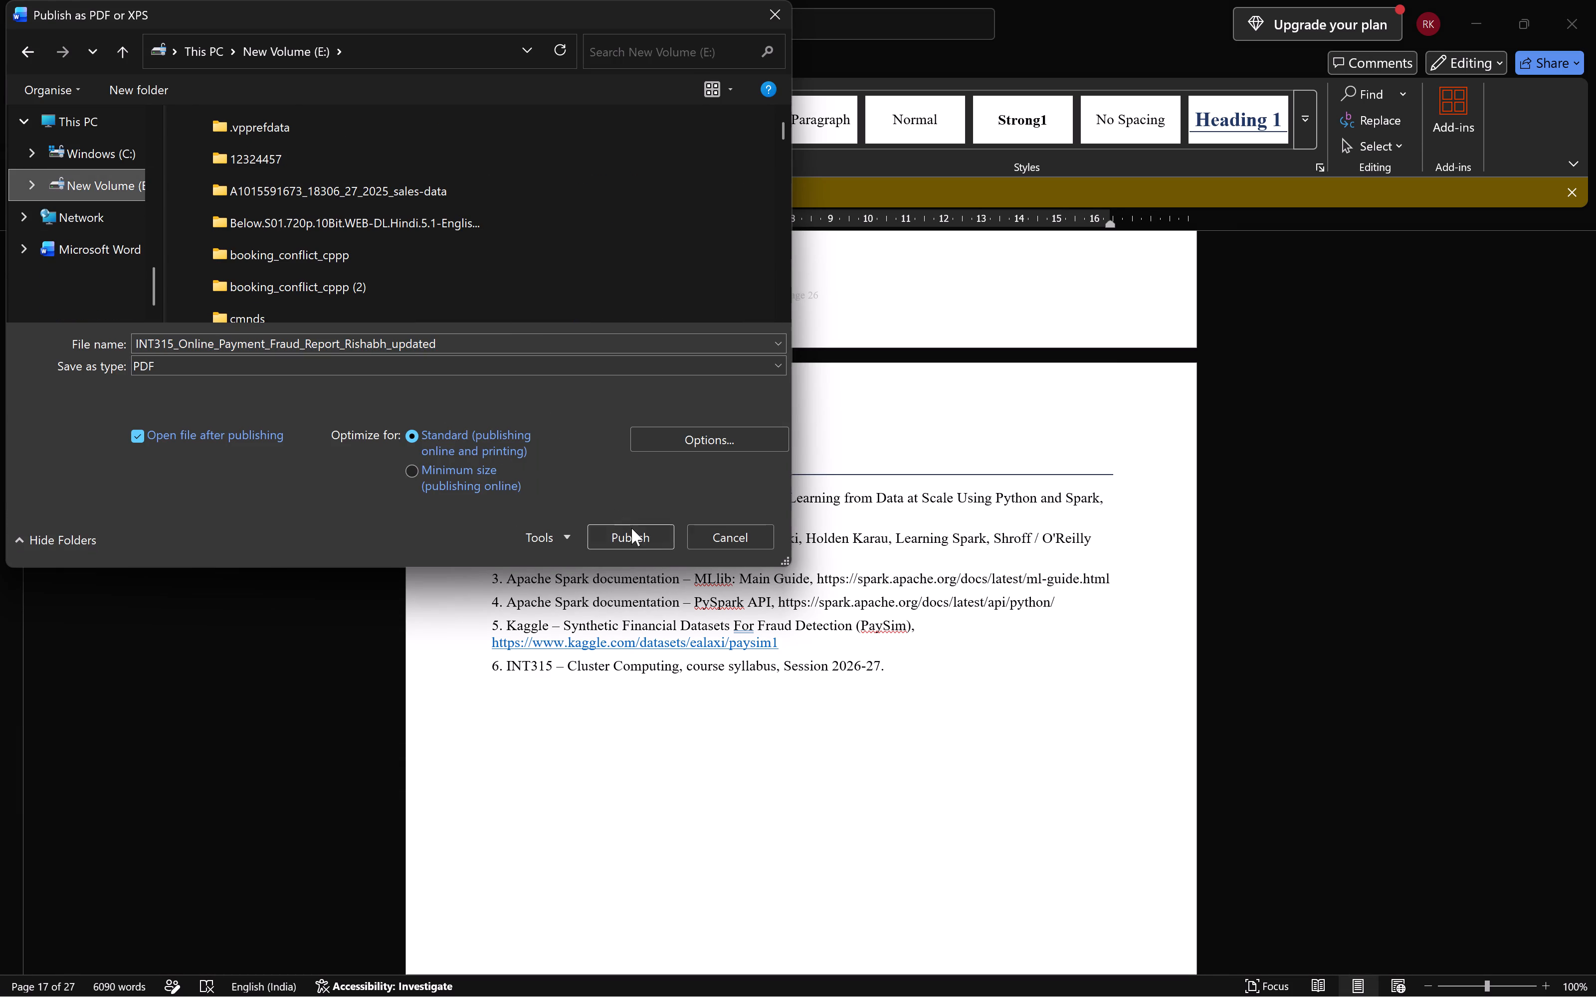
{"action": "left_click", "coordinate": [632, 529]}
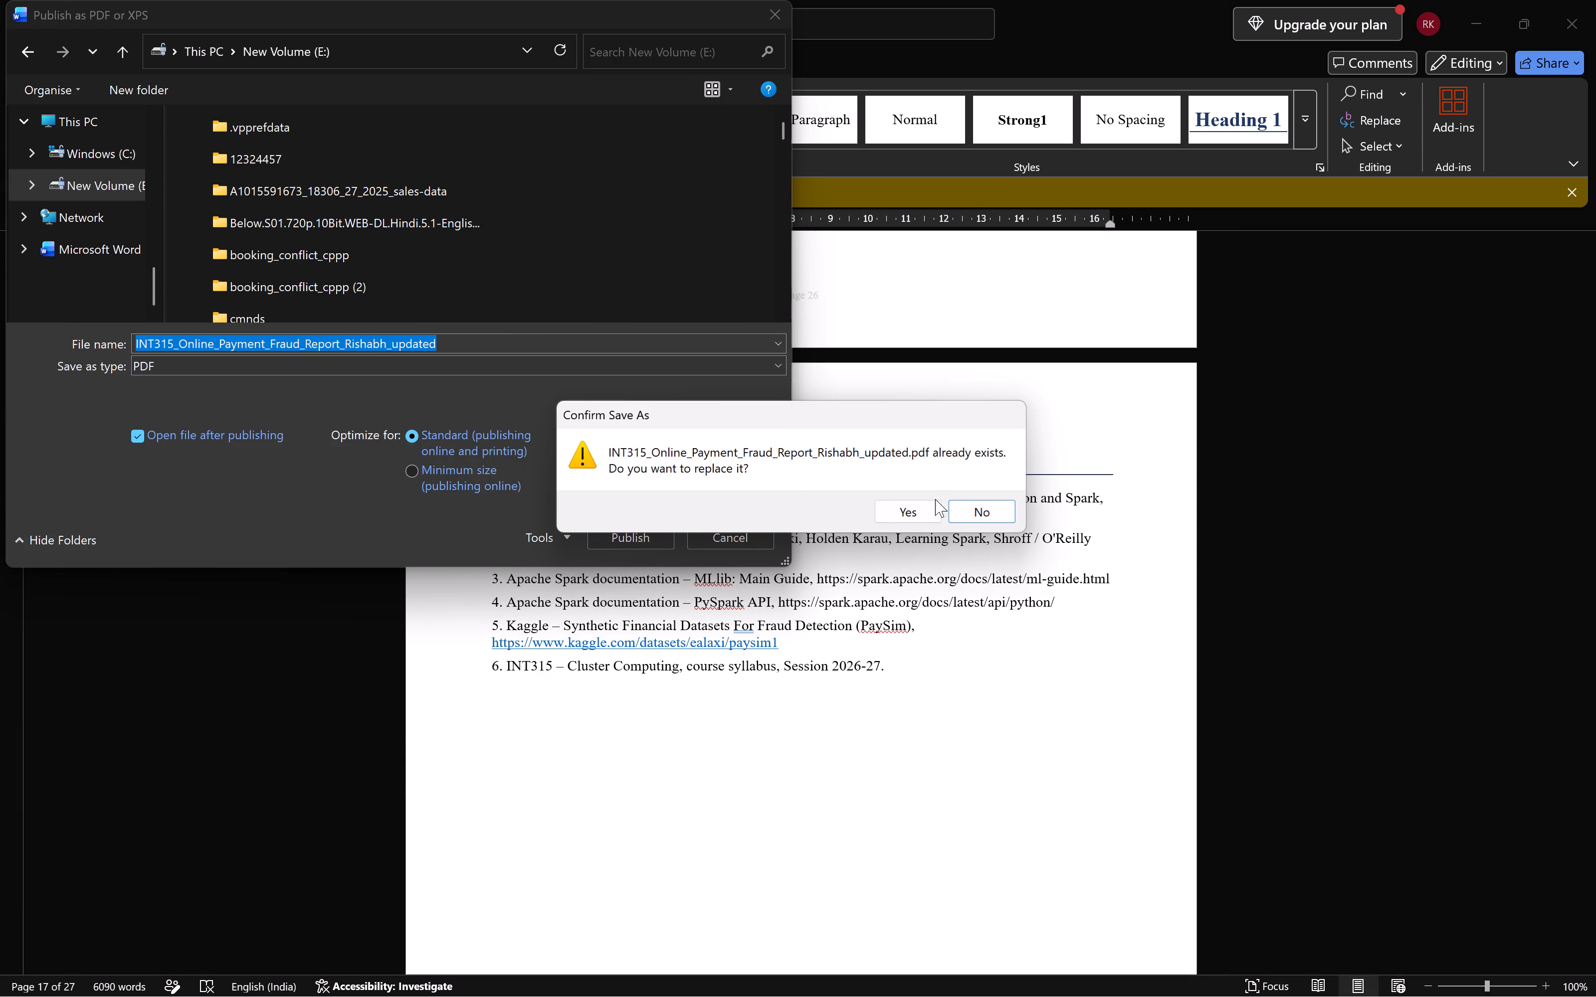
{"action": "left_click", "coordinate": [916, 512]}
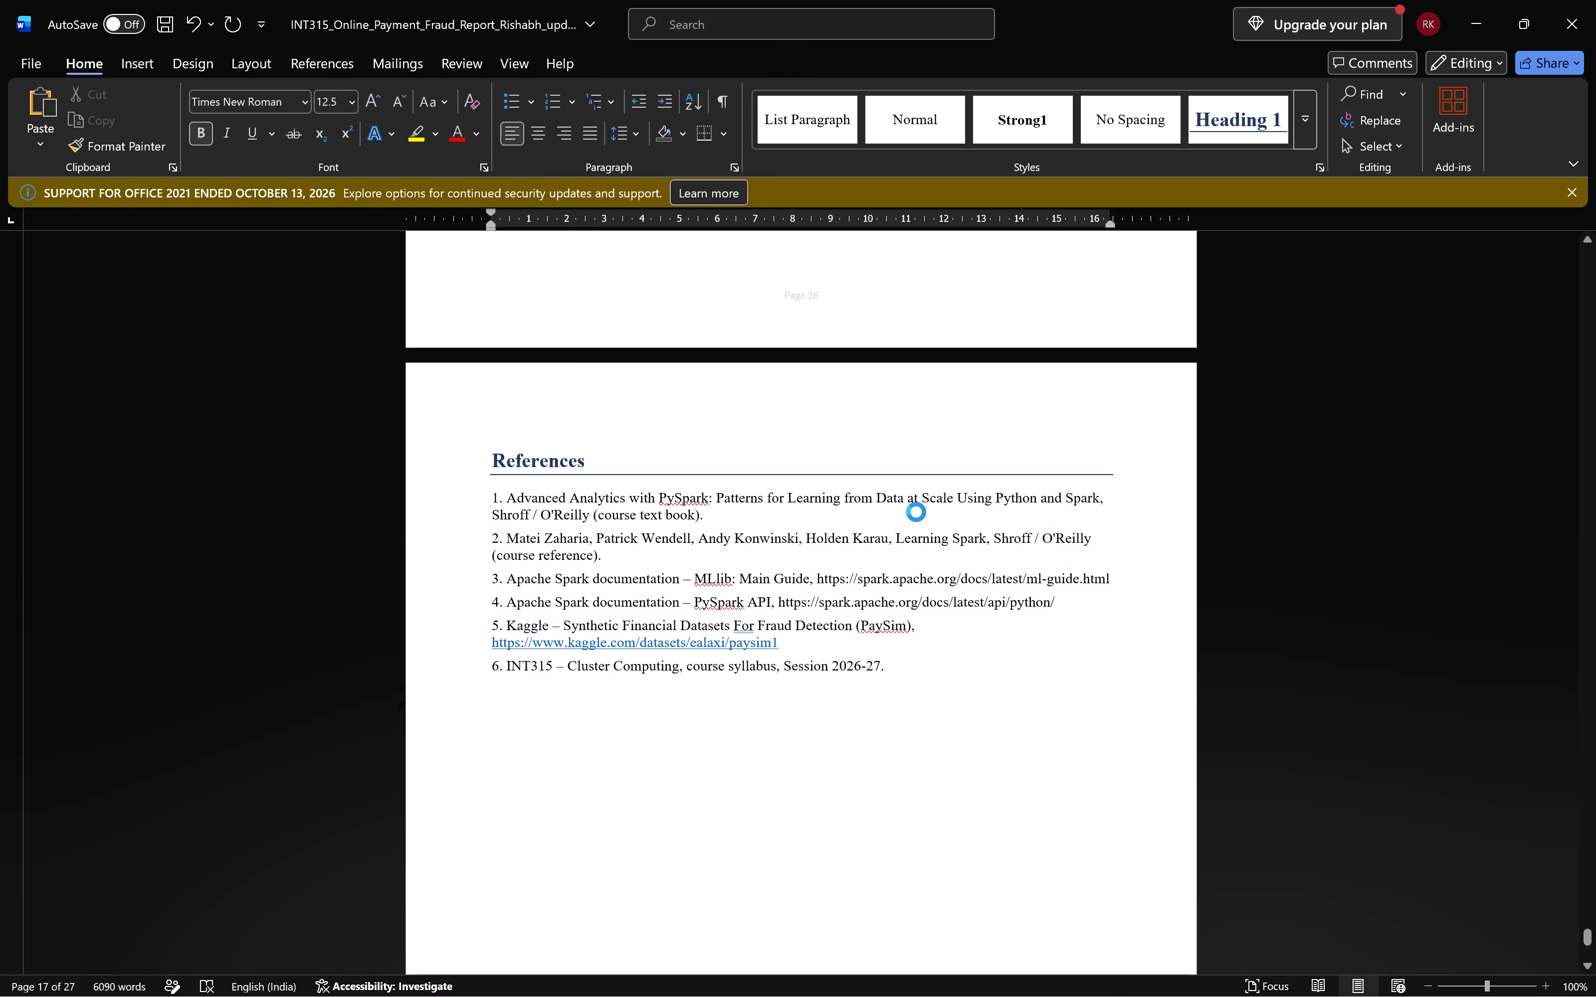
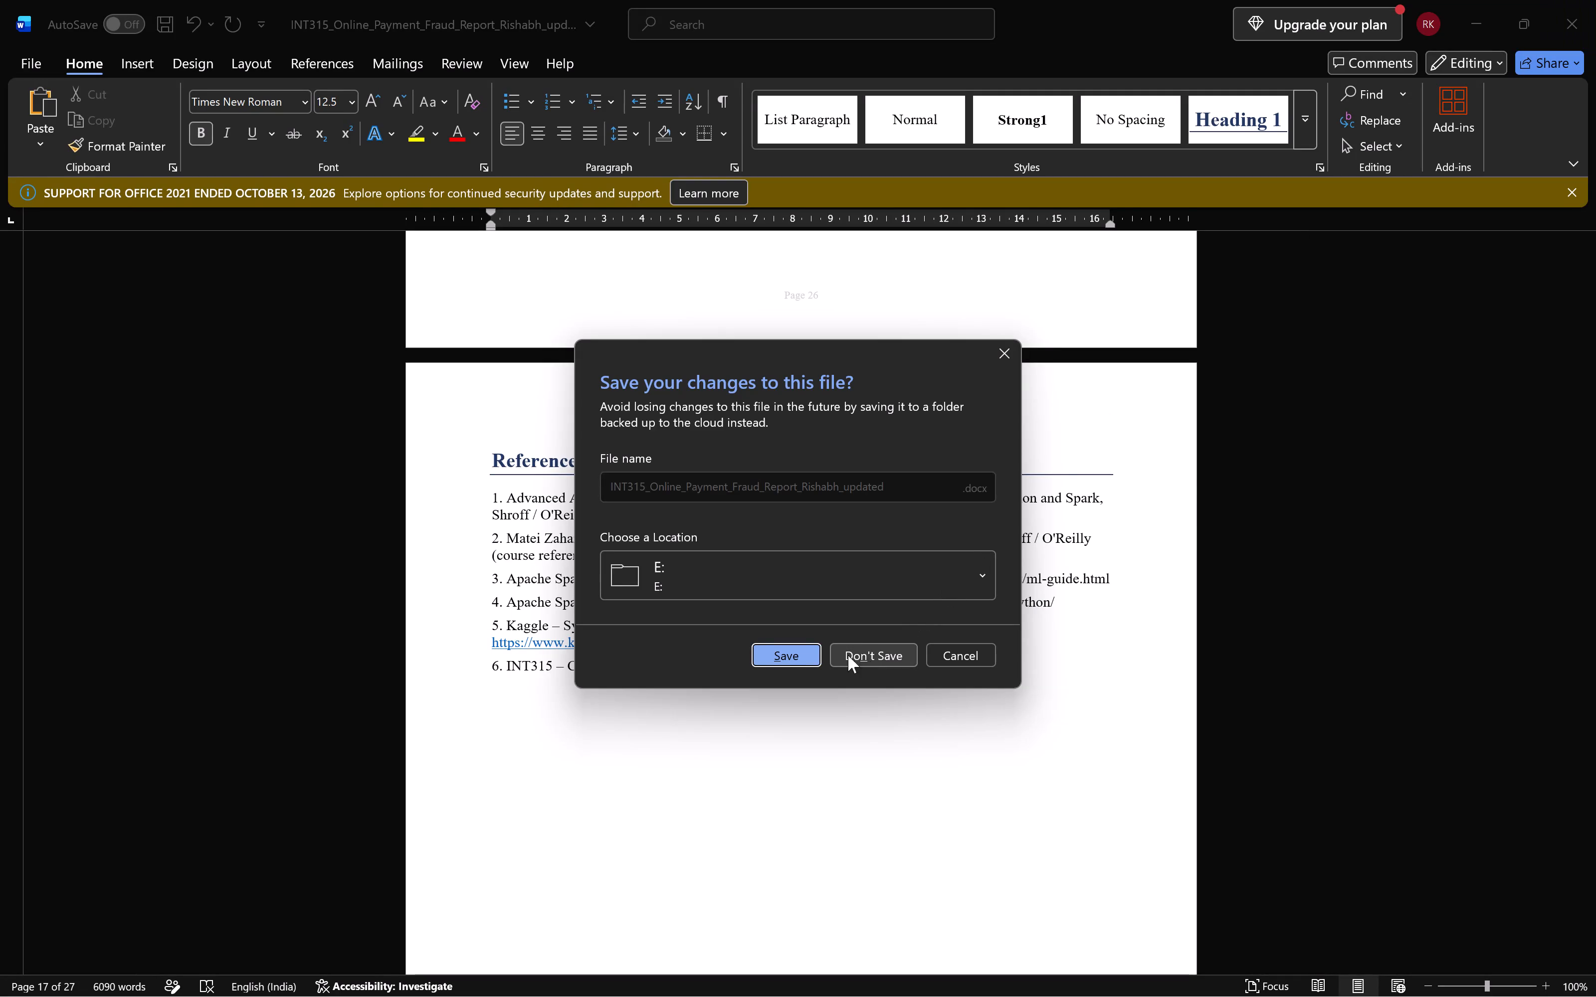
Save the report's changes while closing the document, and close the New Volume (E:) folder window.
{"action": "left_click", "coordinate": [794, 660]}
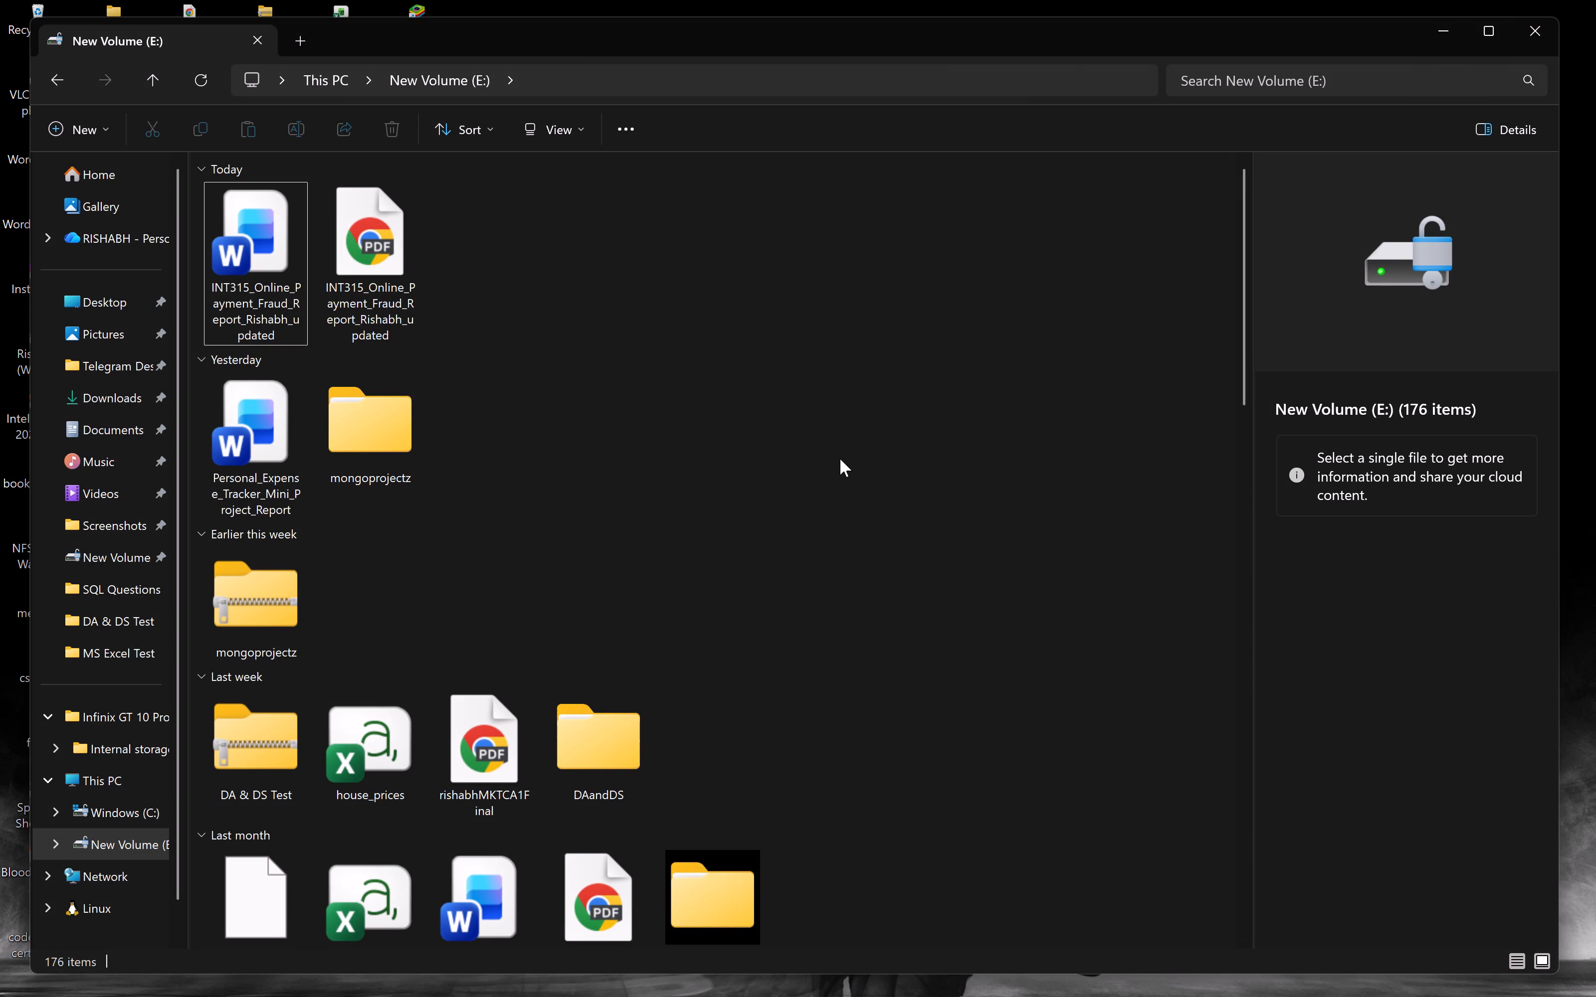
{"action": "left_click", "coordinate": [1532, 27]}
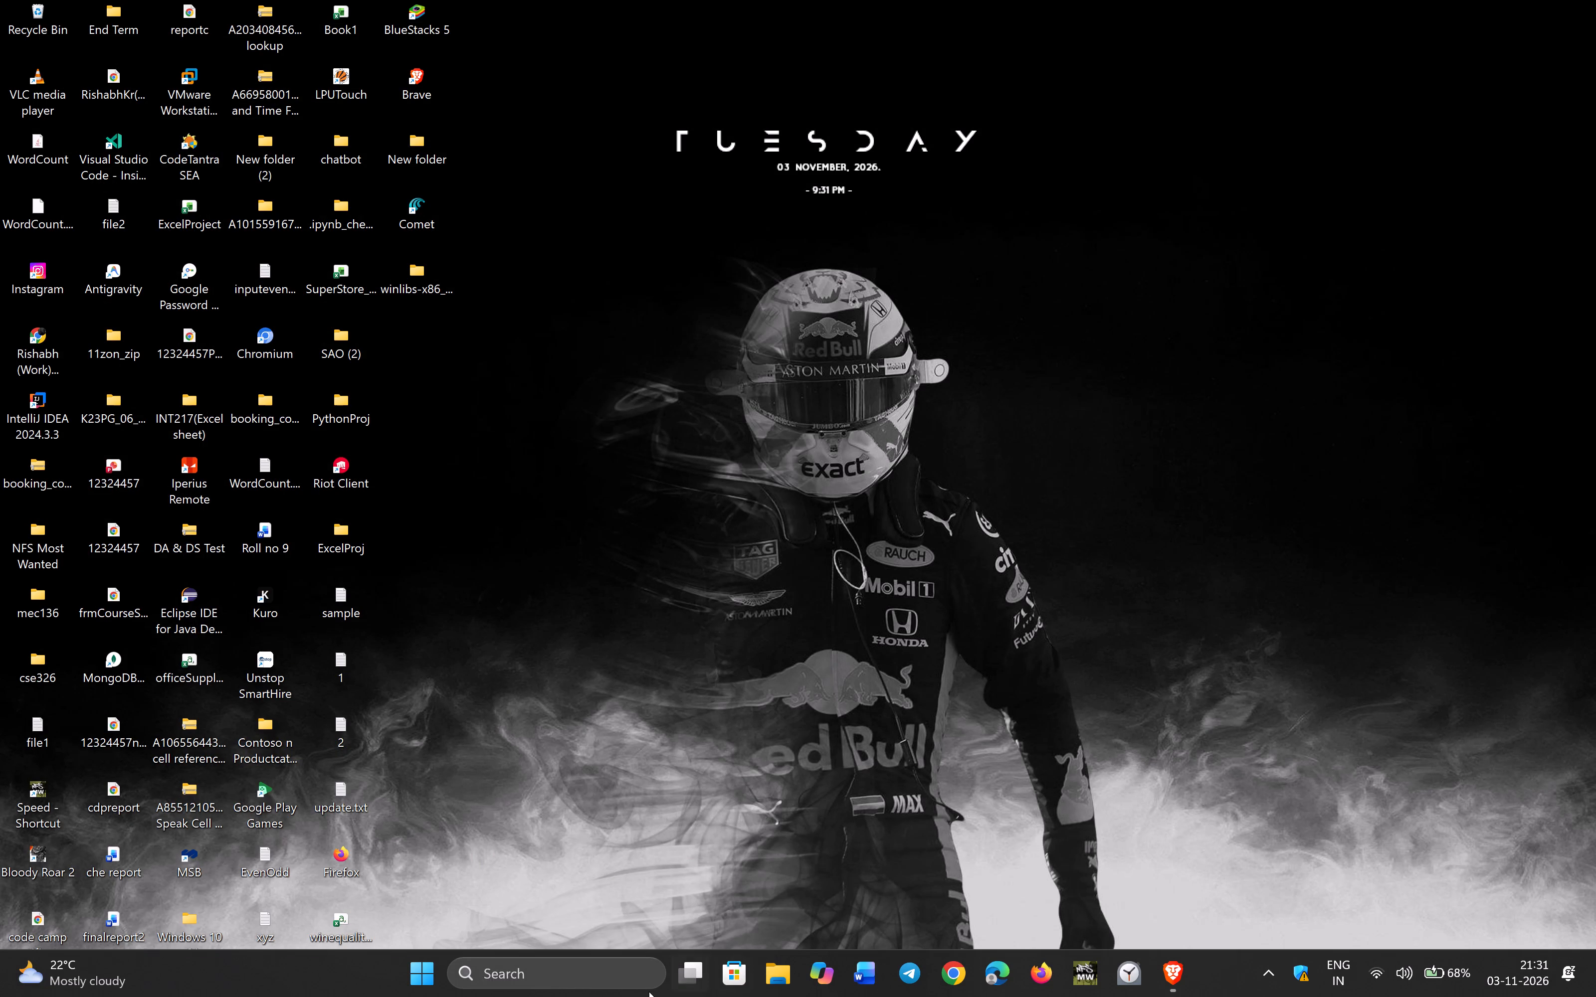
Switch to Google Chrome, choose a browser profile, and open the university portal at ums.lpu.in/lpuums/.
{"action": "left_click", "coordinate": [579, 962]}
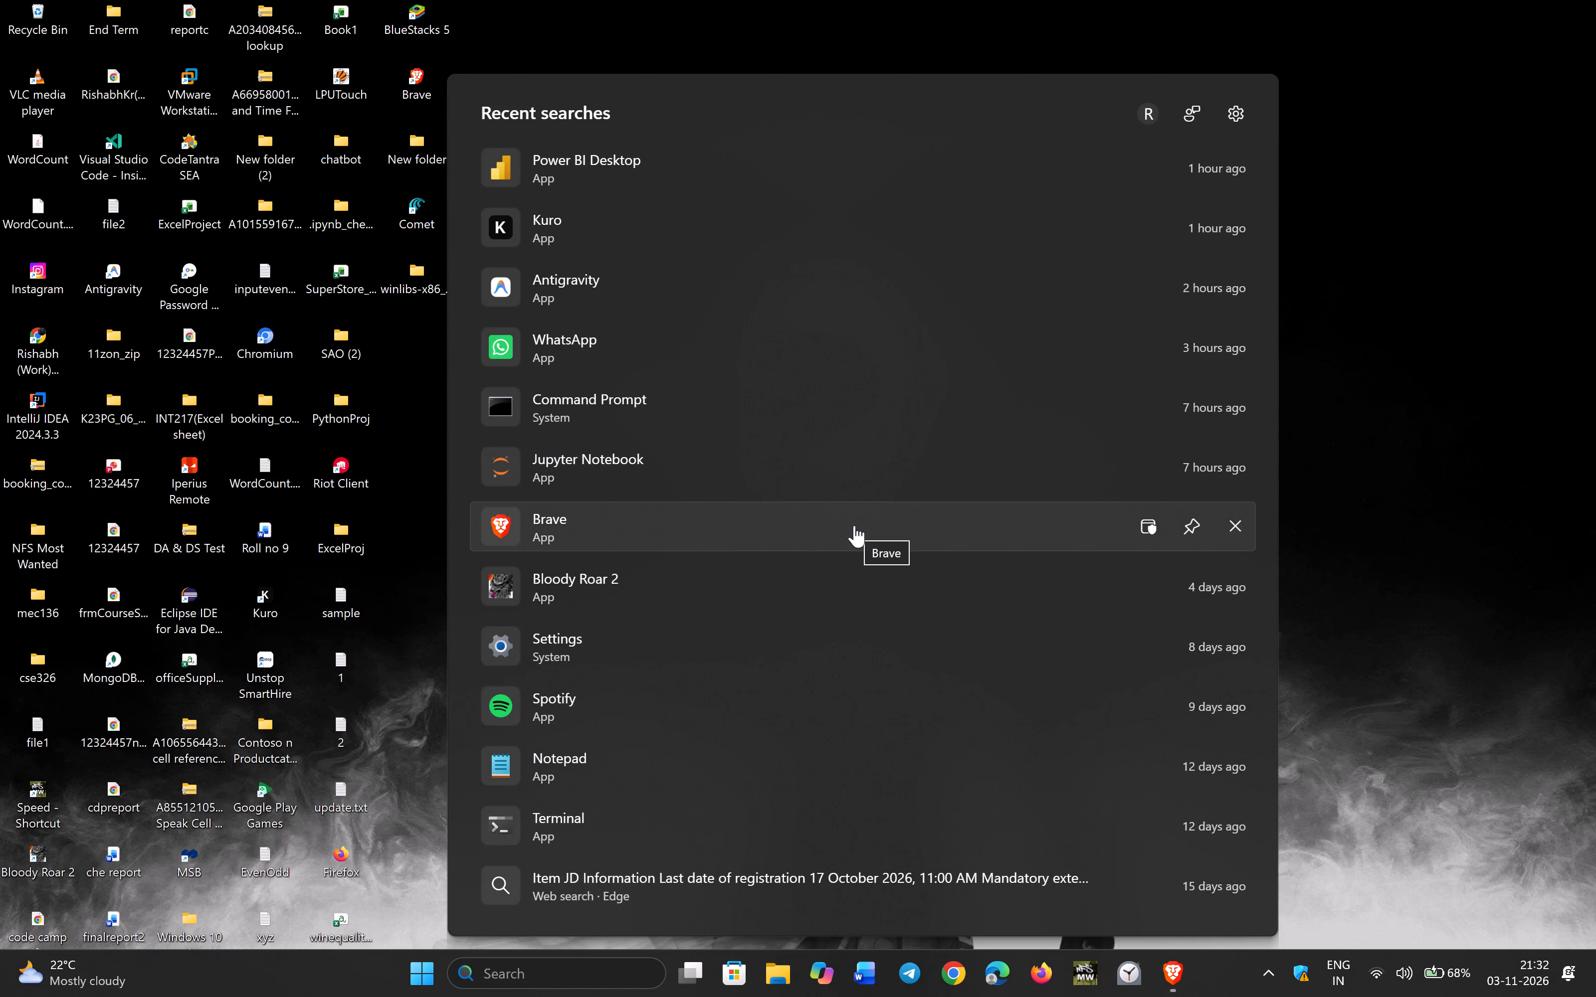
{"action": "left_click", "coordinate": [1377, 465]}
{"action": "left_click", "coordinate": [962, 974]}
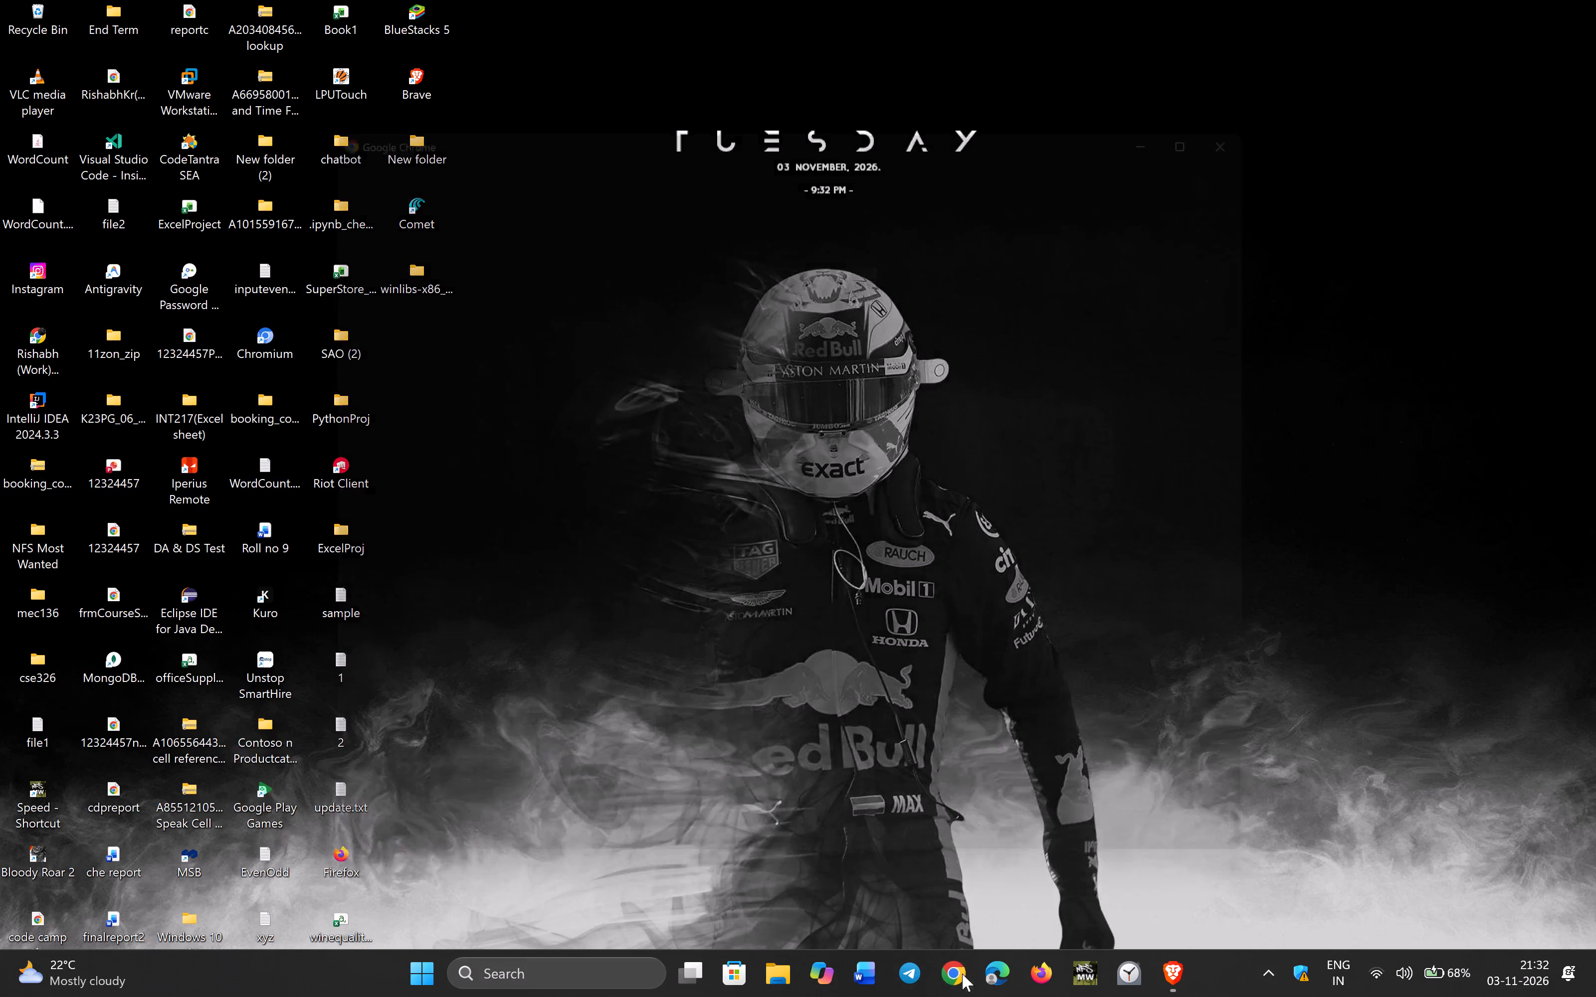
{"action": "left_click", "coordinate": [1070, 640]}
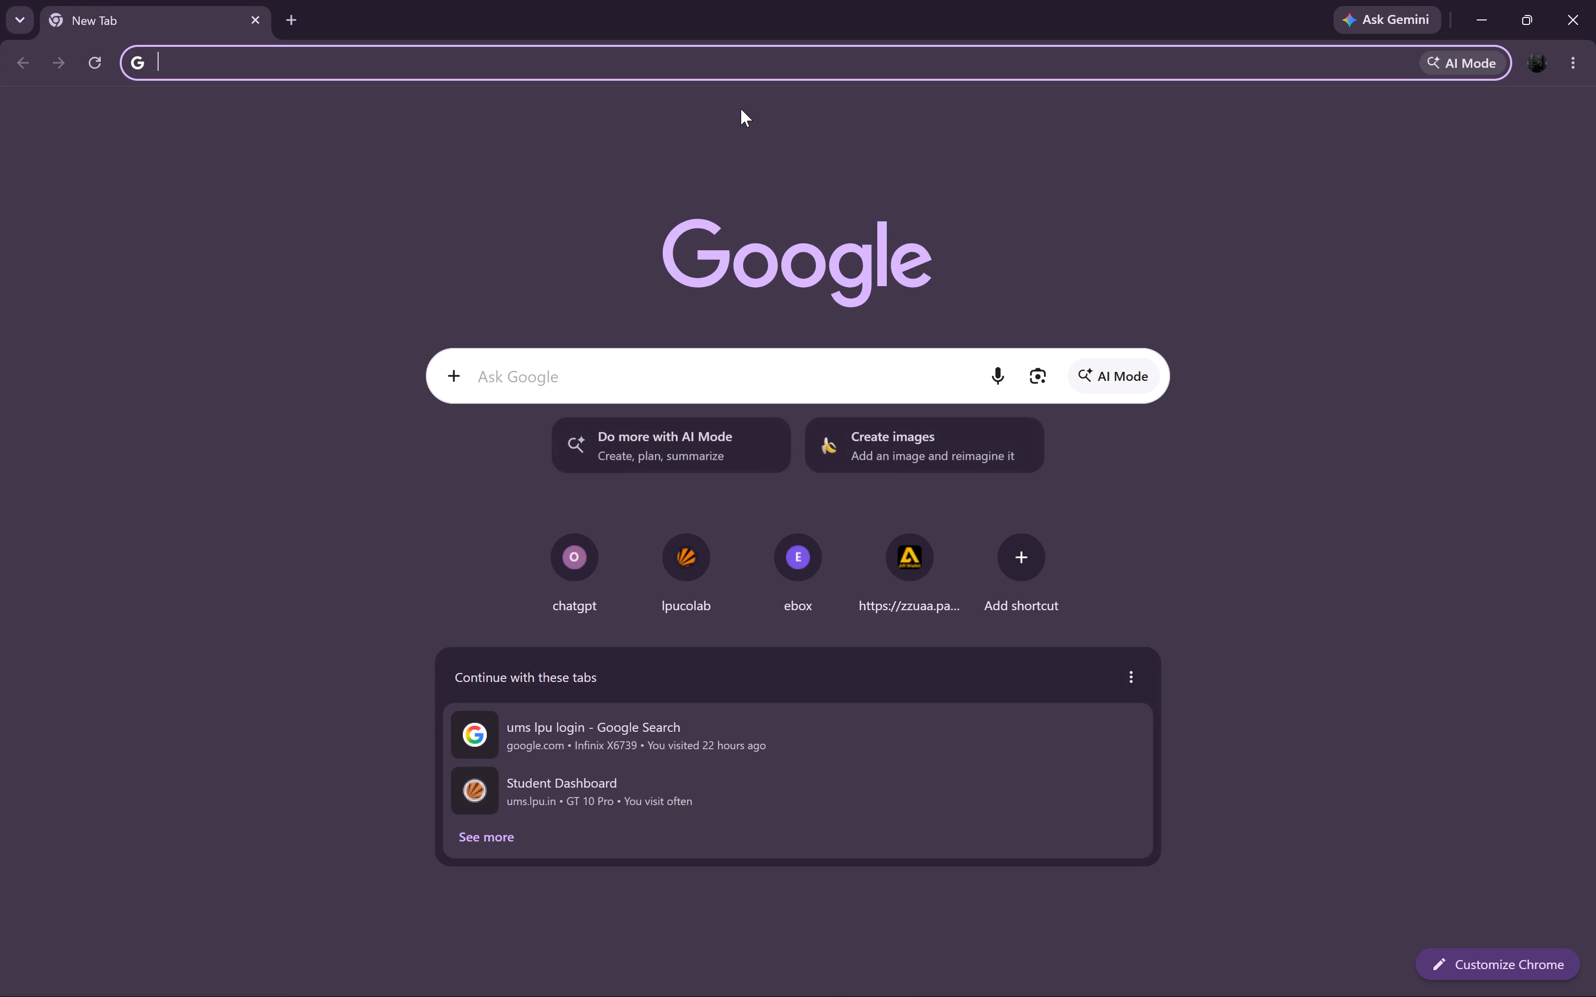
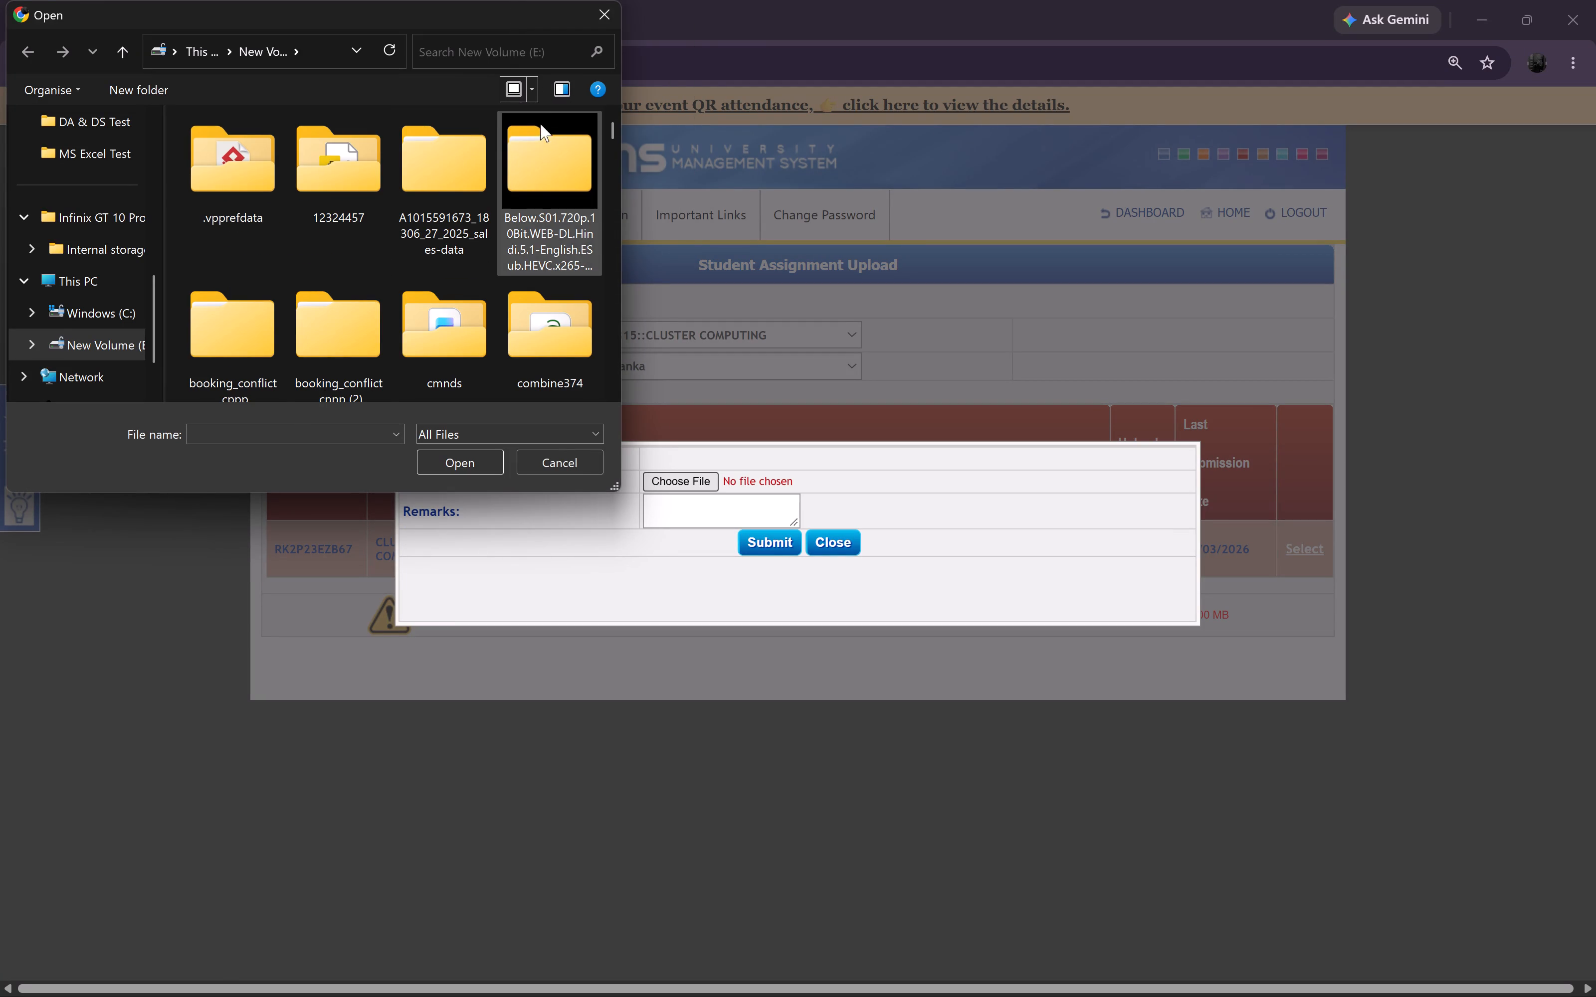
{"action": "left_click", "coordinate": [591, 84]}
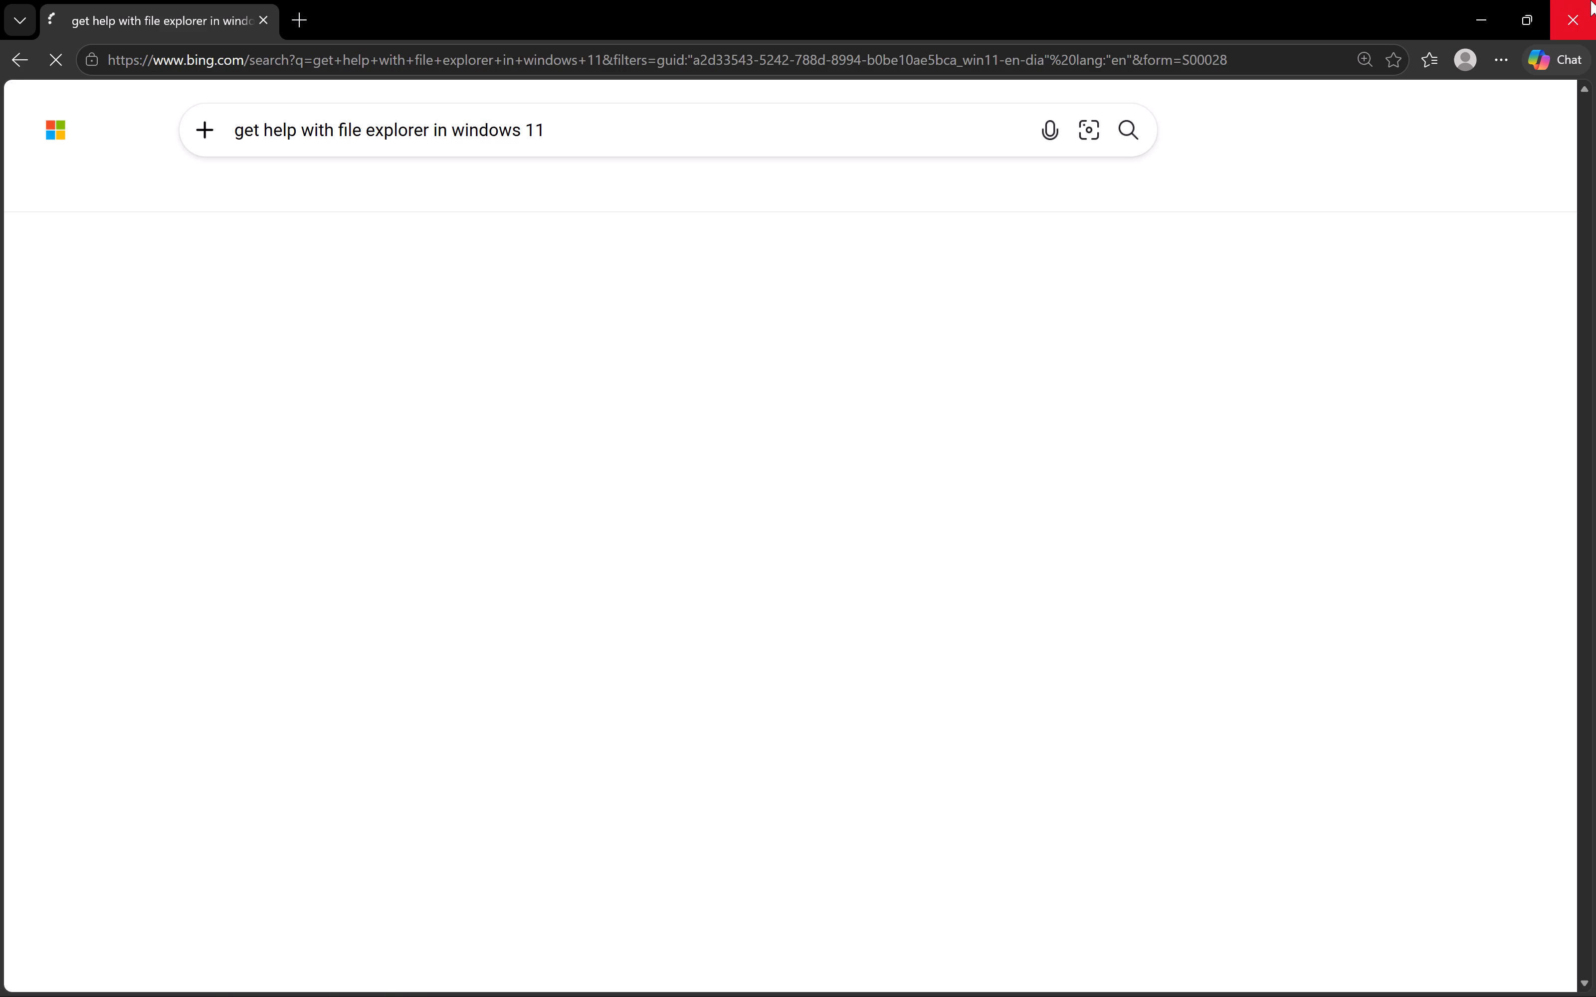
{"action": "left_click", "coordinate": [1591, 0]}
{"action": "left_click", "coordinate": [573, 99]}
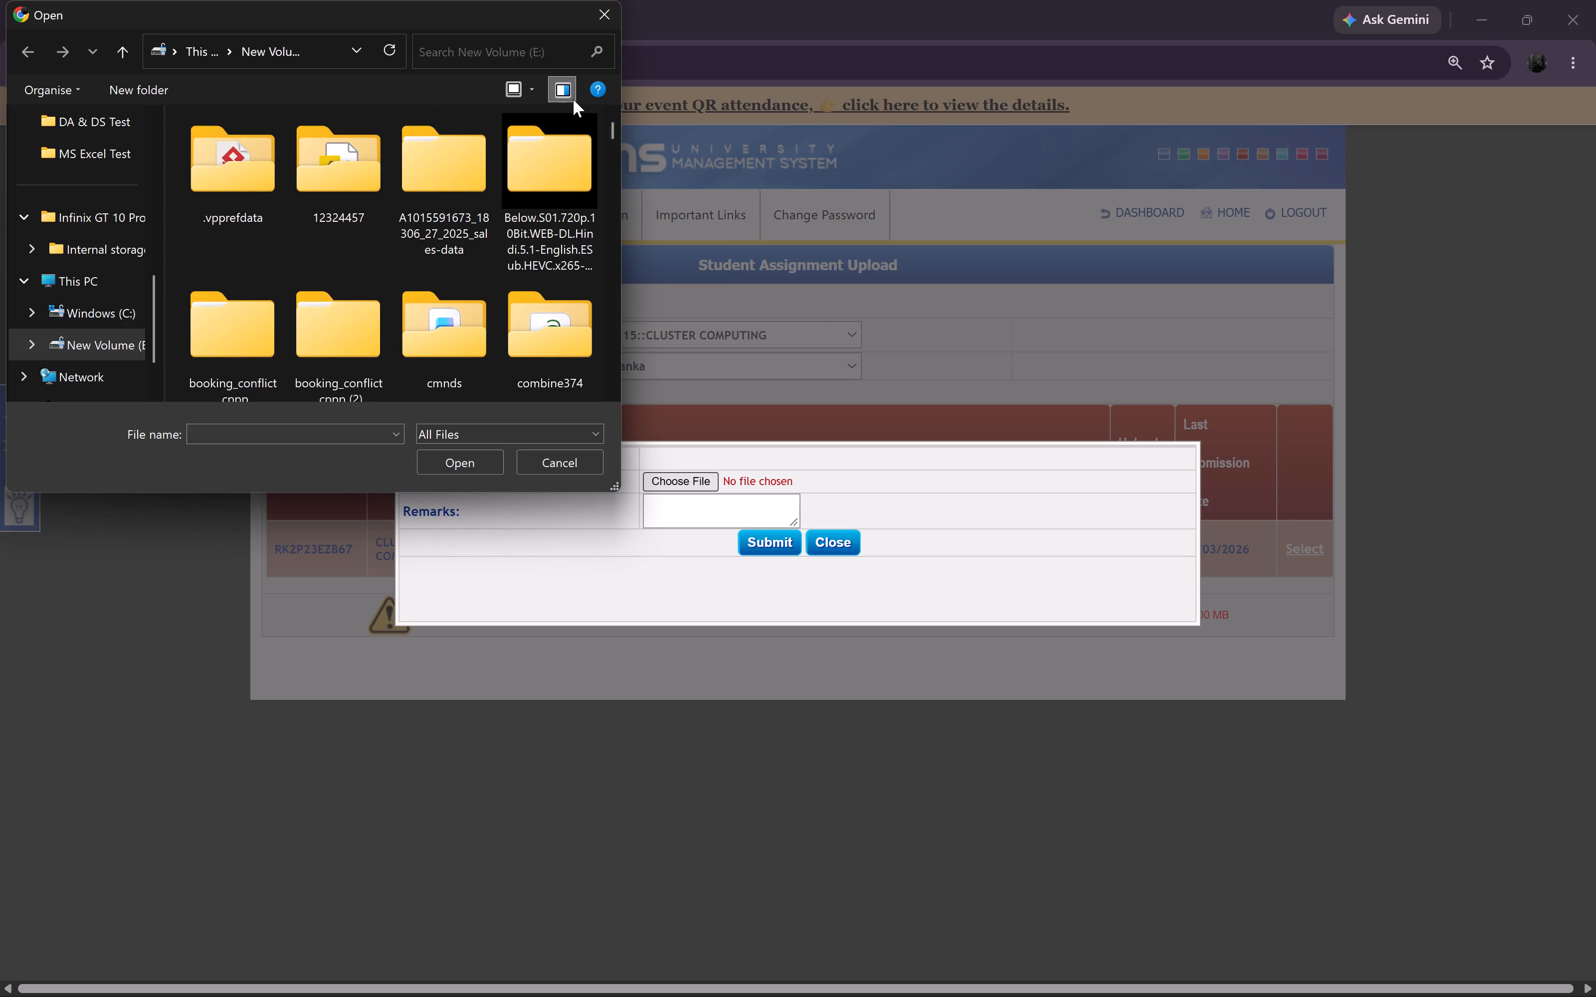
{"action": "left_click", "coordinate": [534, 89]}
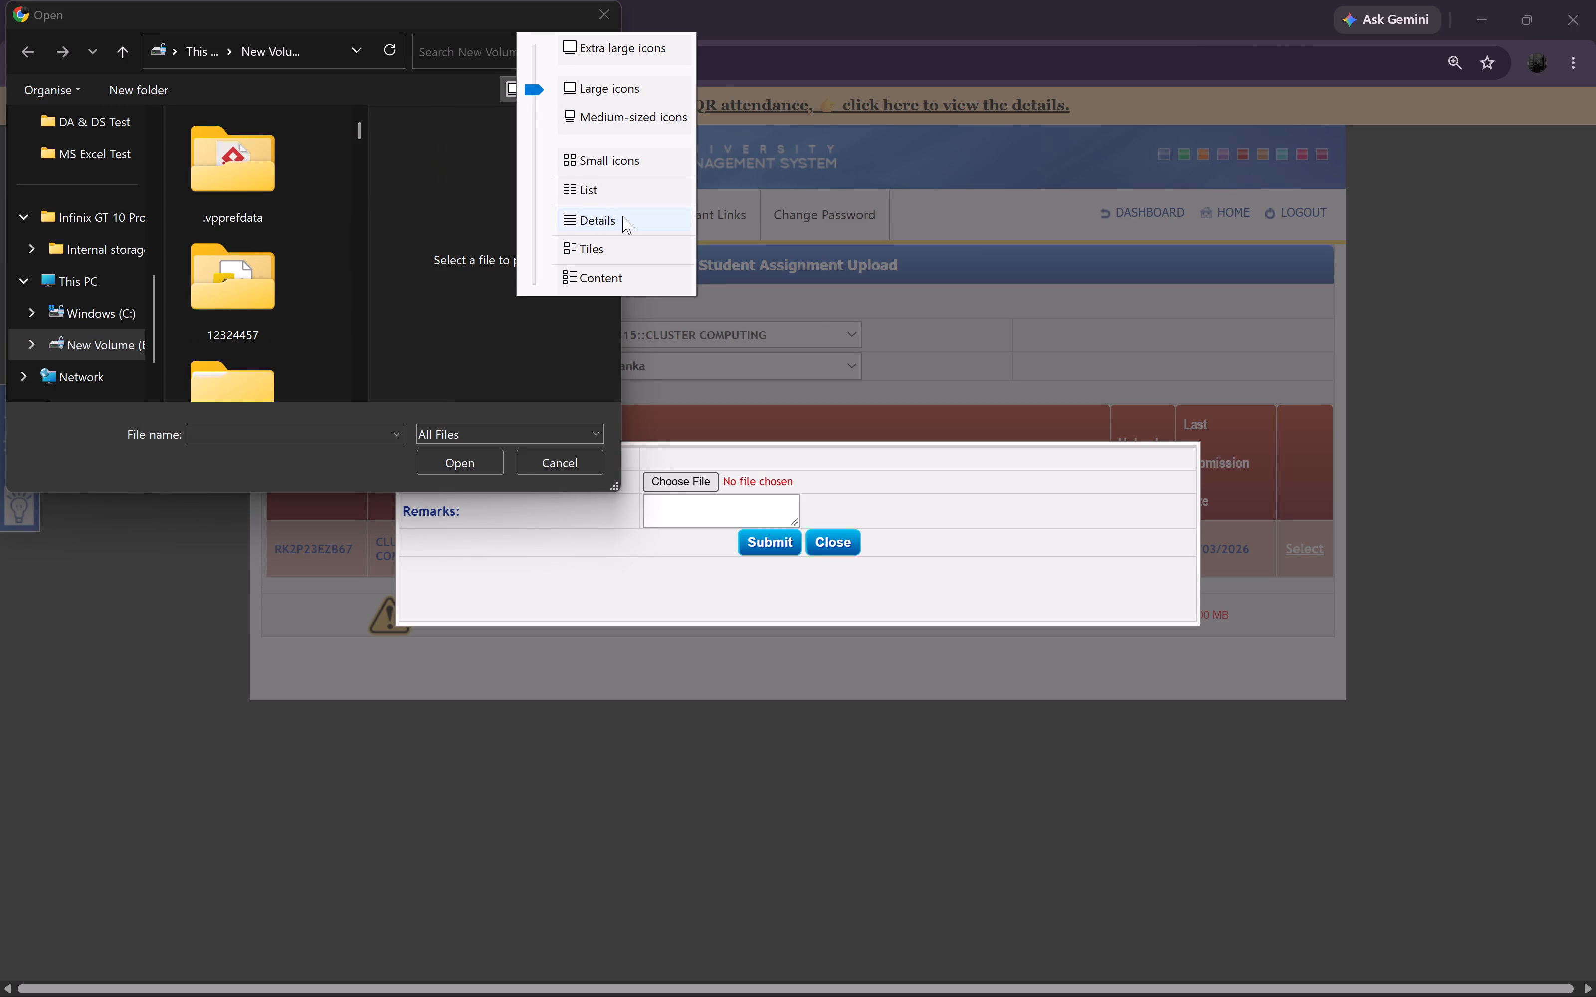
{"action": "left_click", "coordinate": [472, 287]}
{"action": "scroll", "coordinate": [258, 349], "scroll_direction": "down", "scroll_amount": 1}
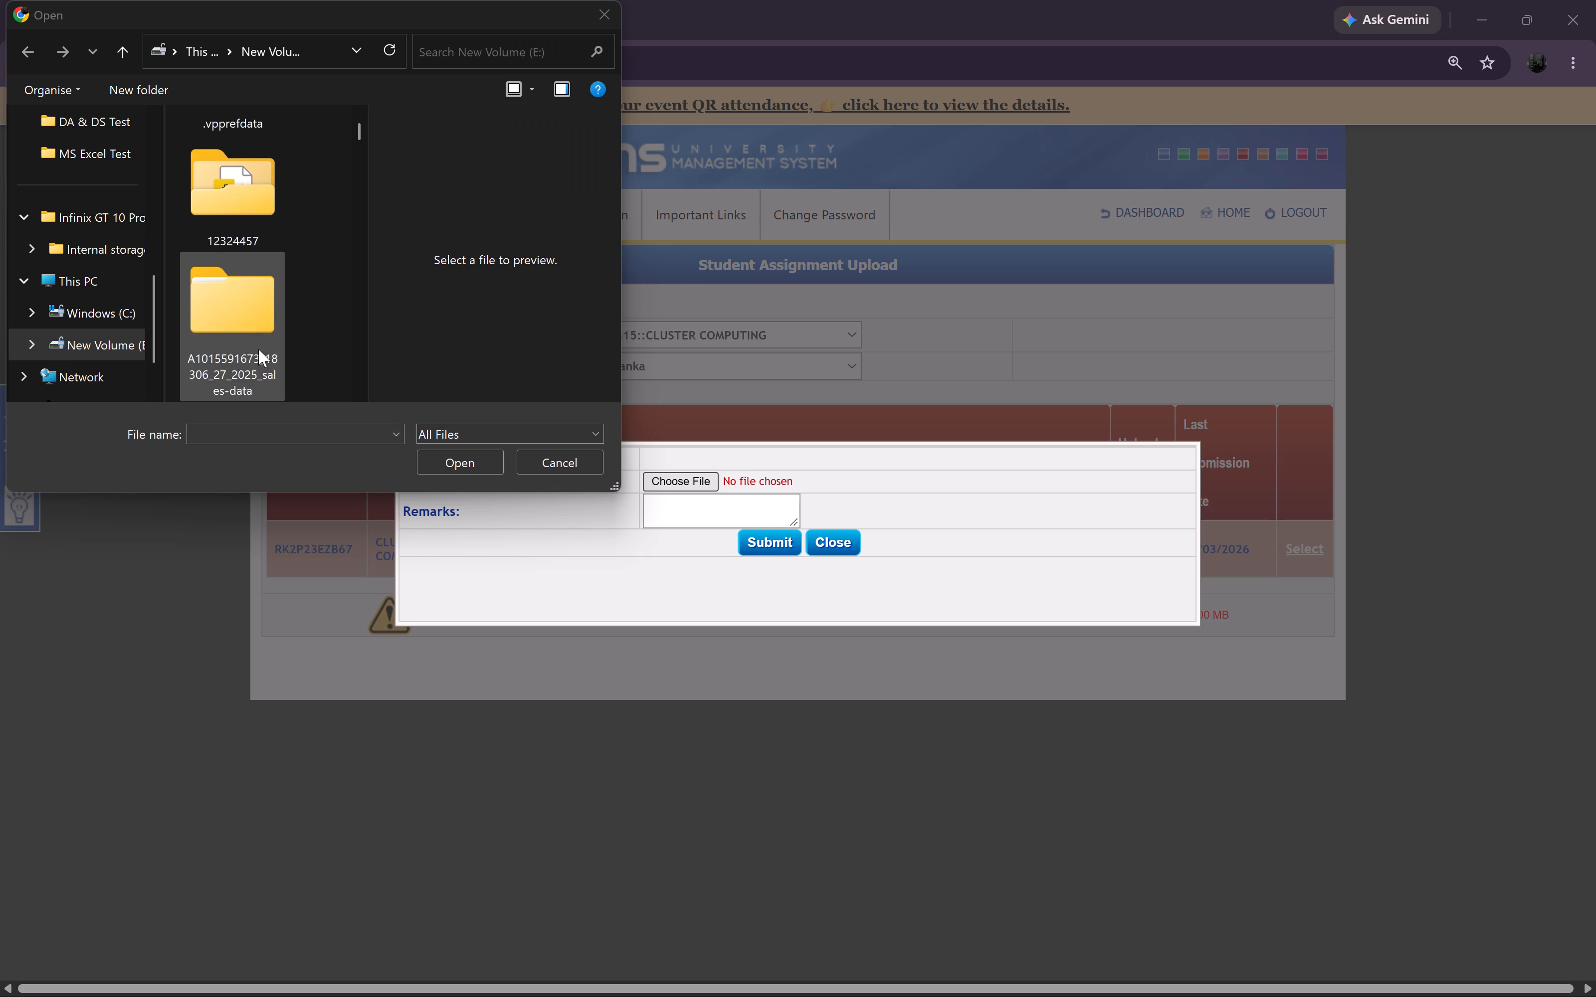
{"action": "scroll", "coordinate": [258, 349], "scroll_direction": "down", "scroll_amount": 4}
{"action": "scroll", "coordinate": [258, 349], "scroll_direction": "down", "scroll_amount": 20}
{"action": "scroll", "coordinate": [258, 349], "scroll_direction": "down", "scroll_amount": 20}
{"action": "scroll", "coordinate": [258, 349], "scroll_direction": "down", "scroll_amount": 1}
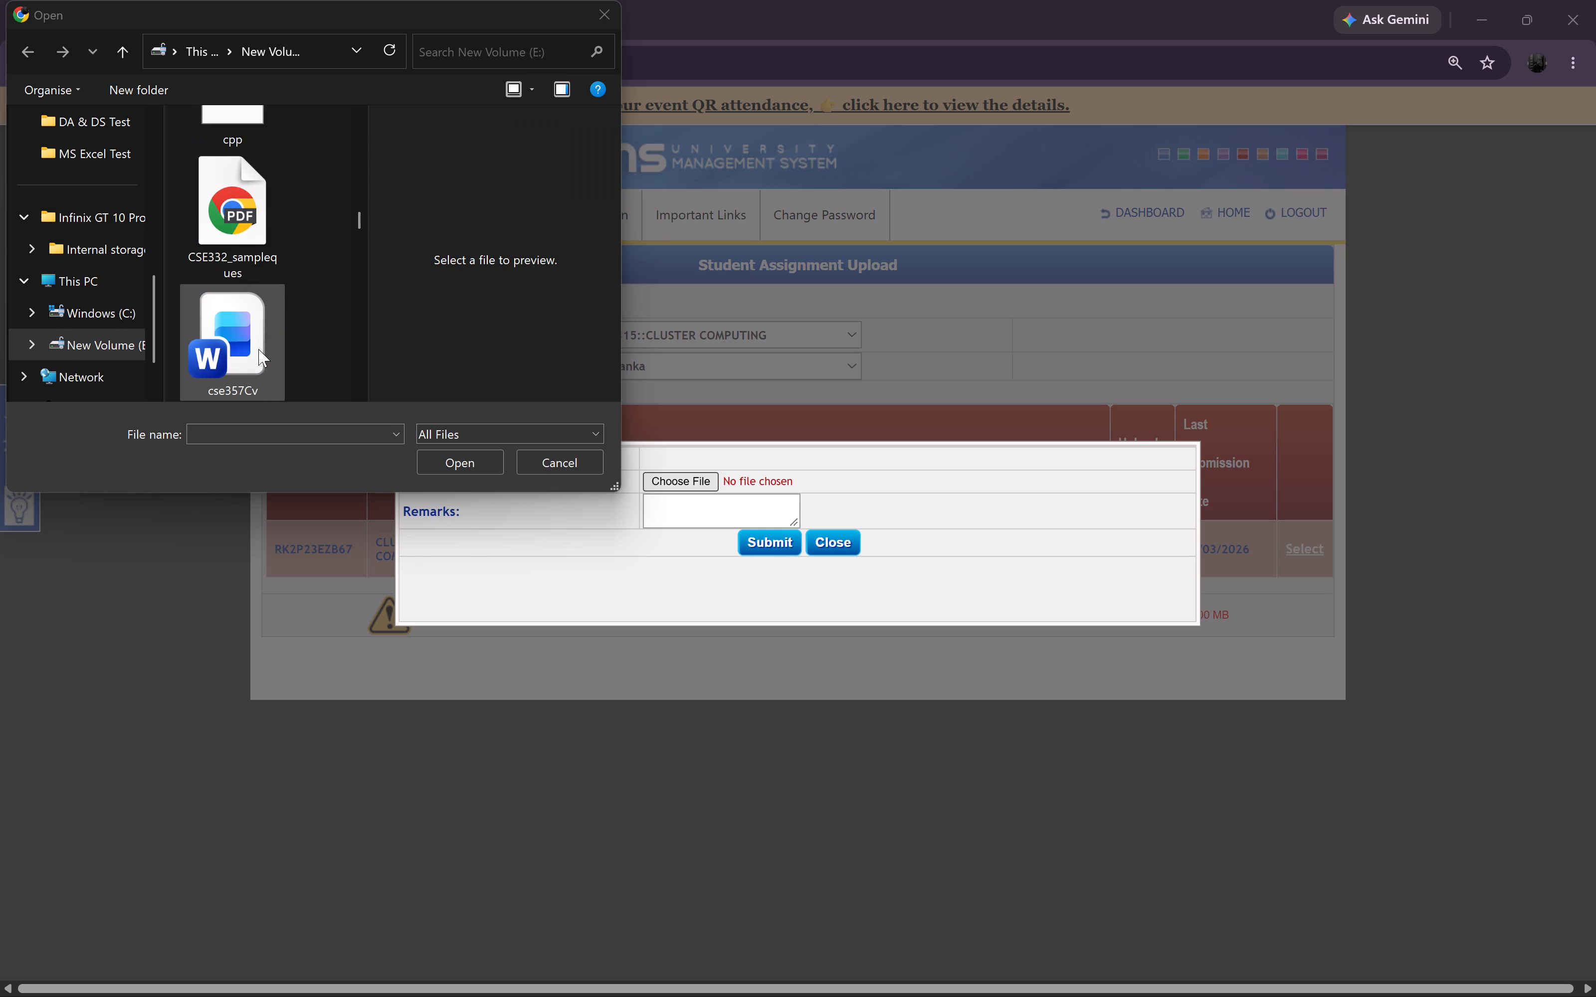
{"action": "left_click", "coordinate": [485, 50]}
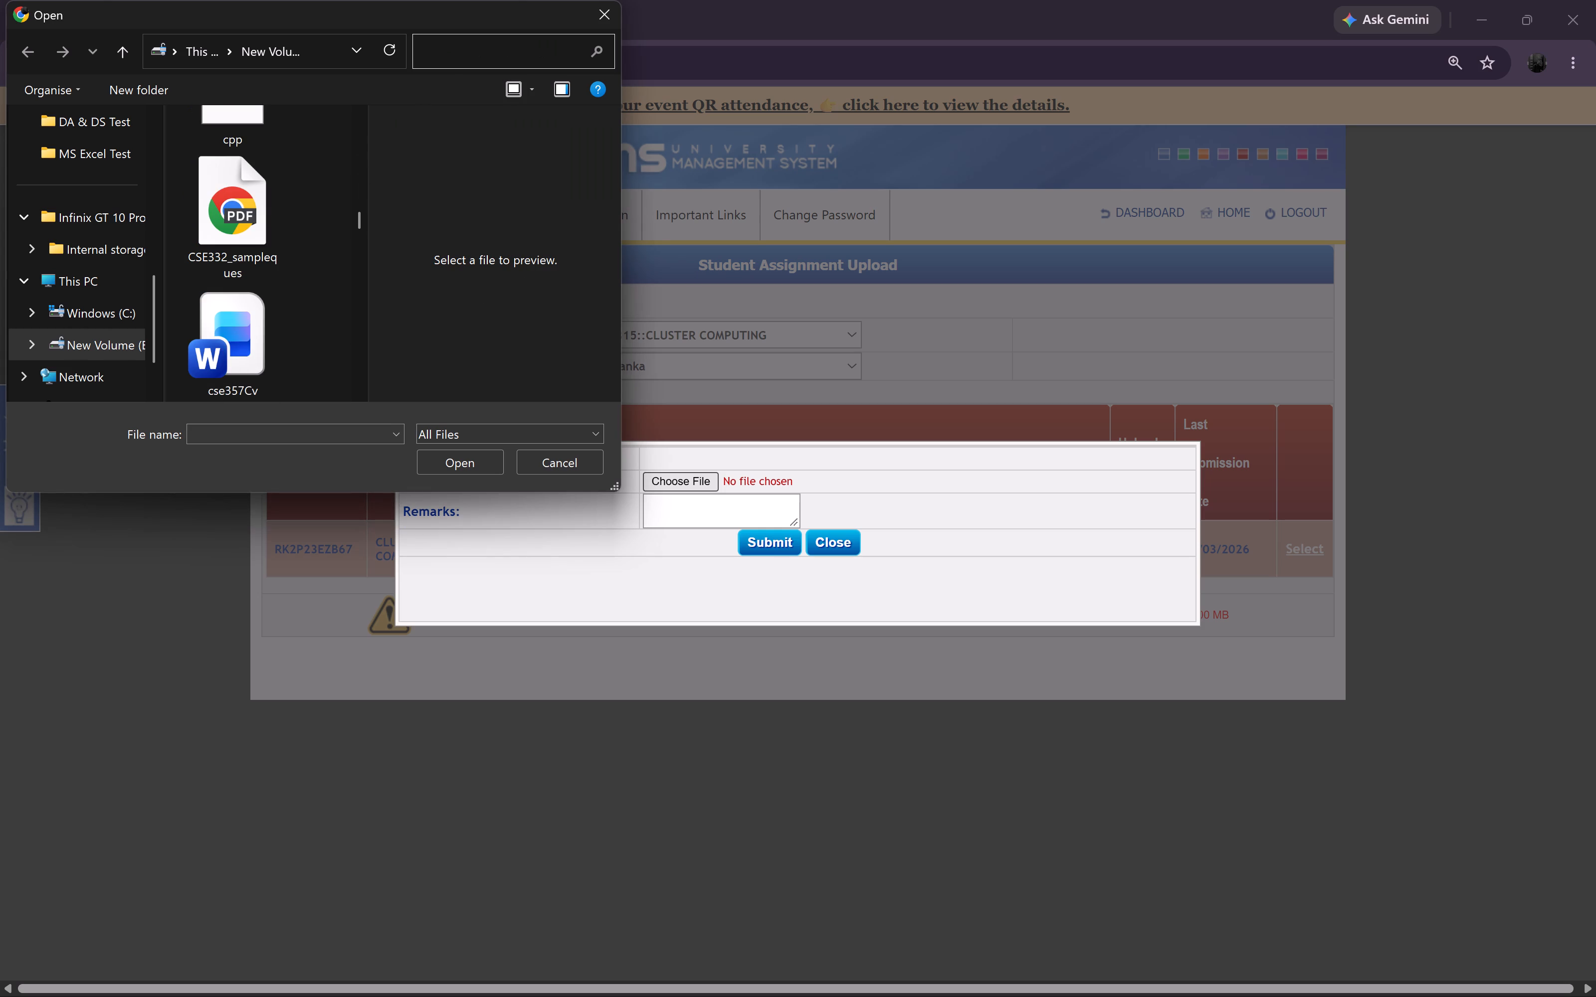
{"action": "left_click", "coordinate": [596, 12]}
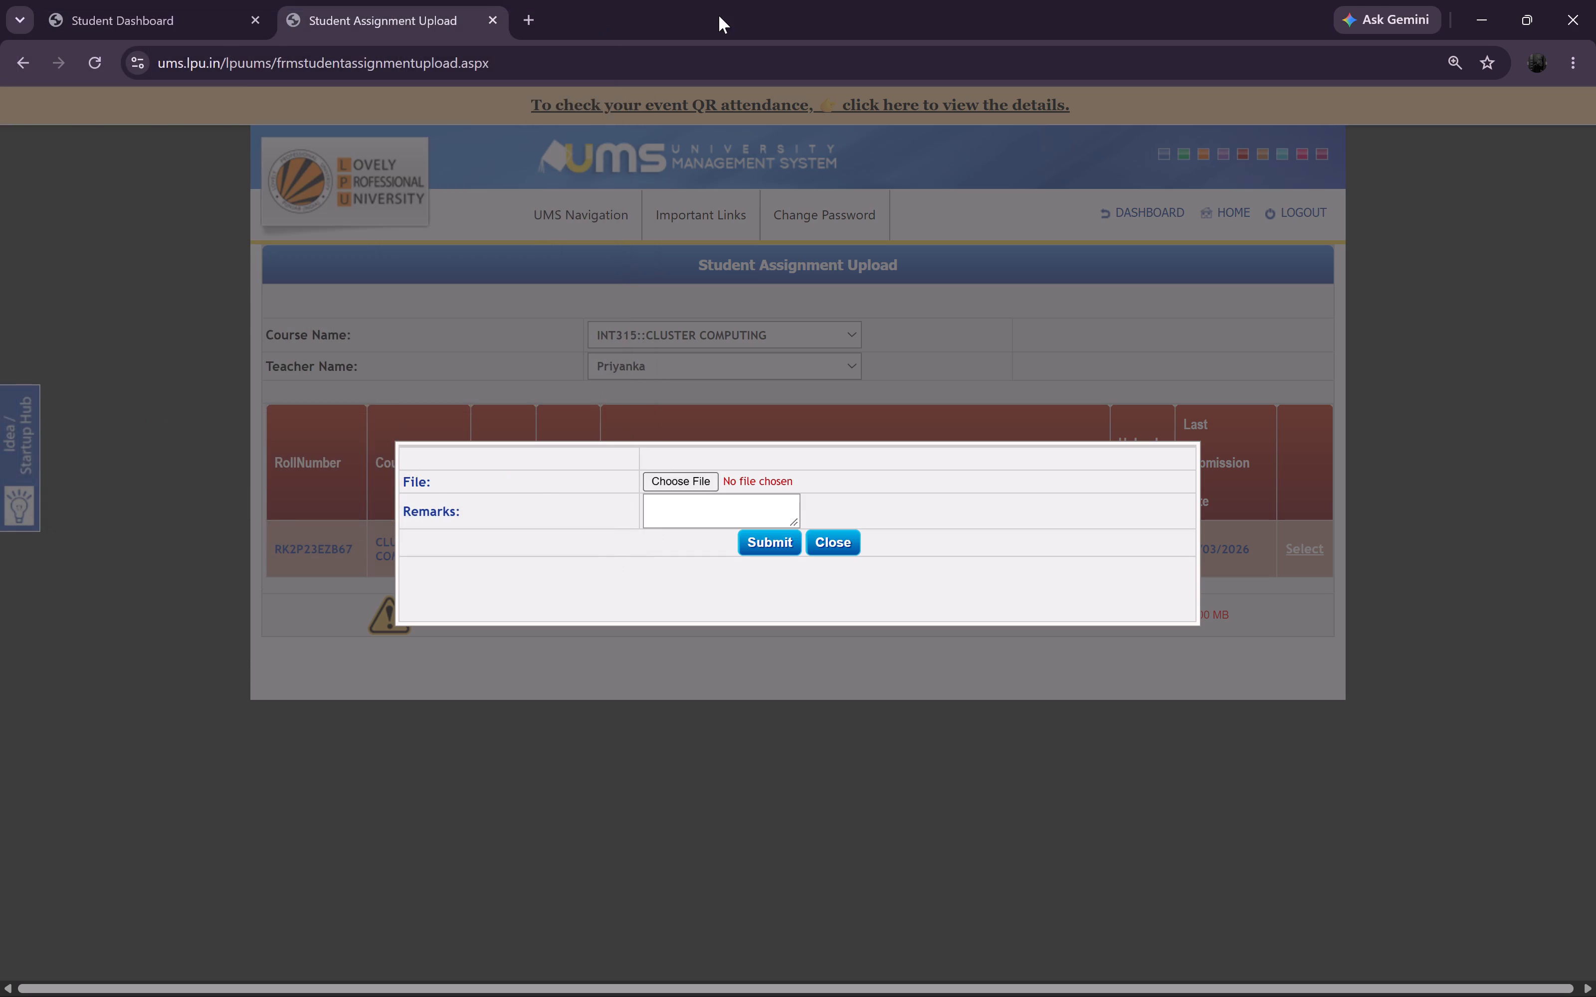
Switch to File Explorer, show New Volume (E:), and arrange it side by side with Chrome's Student Assignment Upload page.
{"action": "left_click_drag", "start_coordinate": [719, 15], "coordinate": [585, 72]}
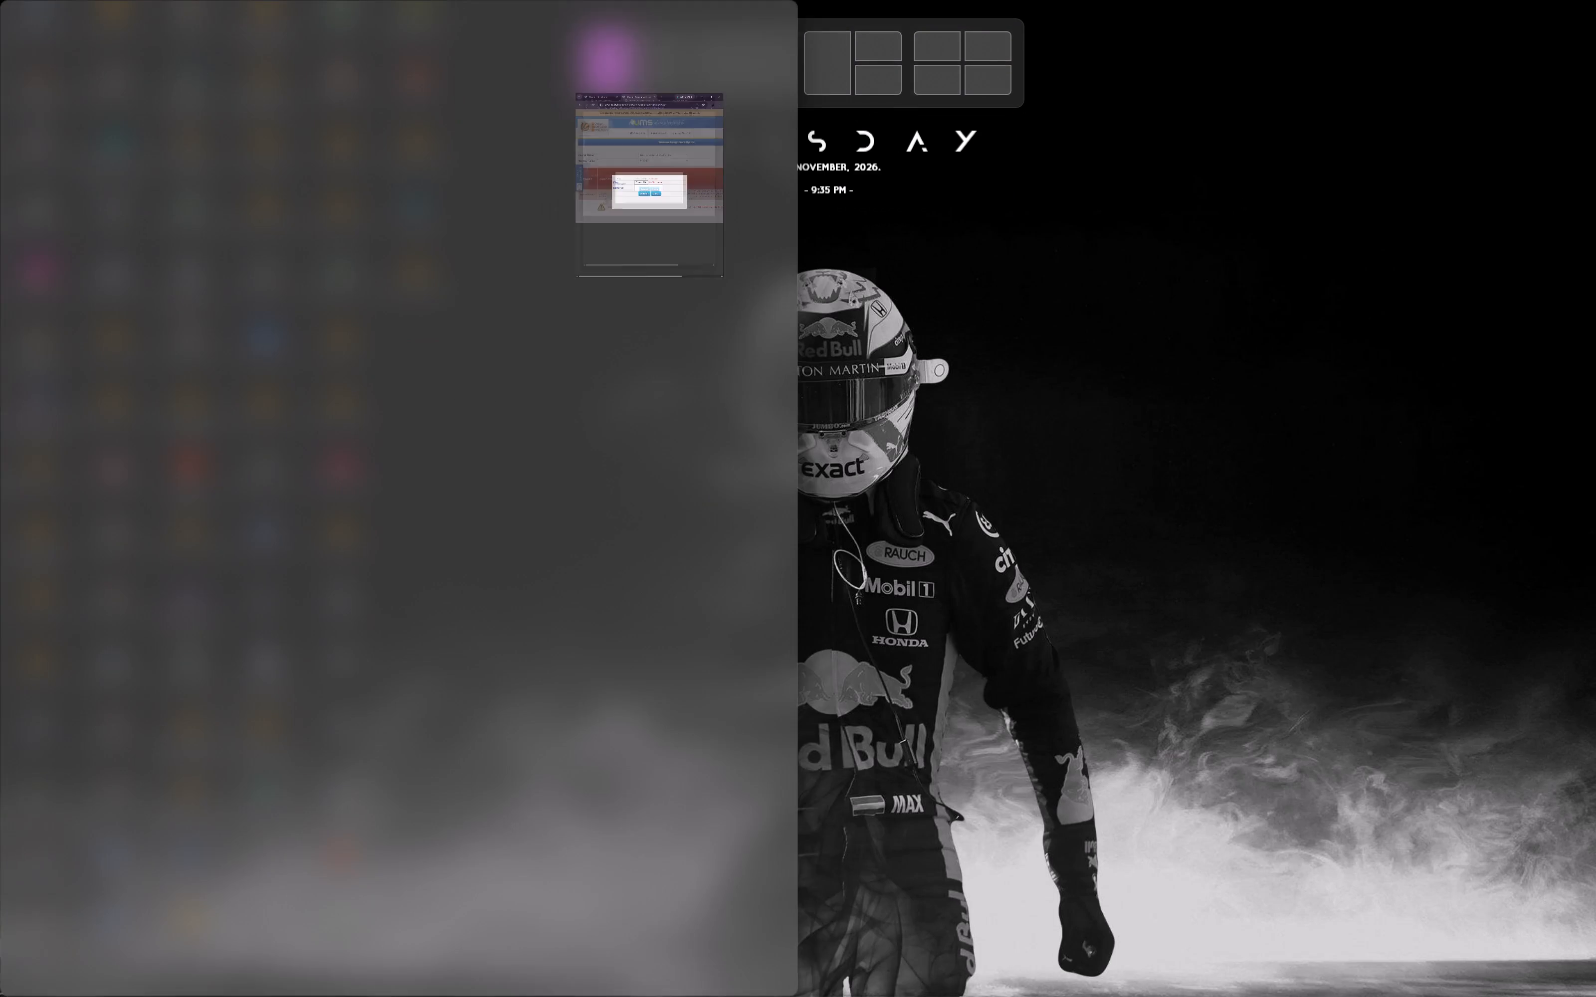
{"action": "left_click", "coordinate": [757, 964]}
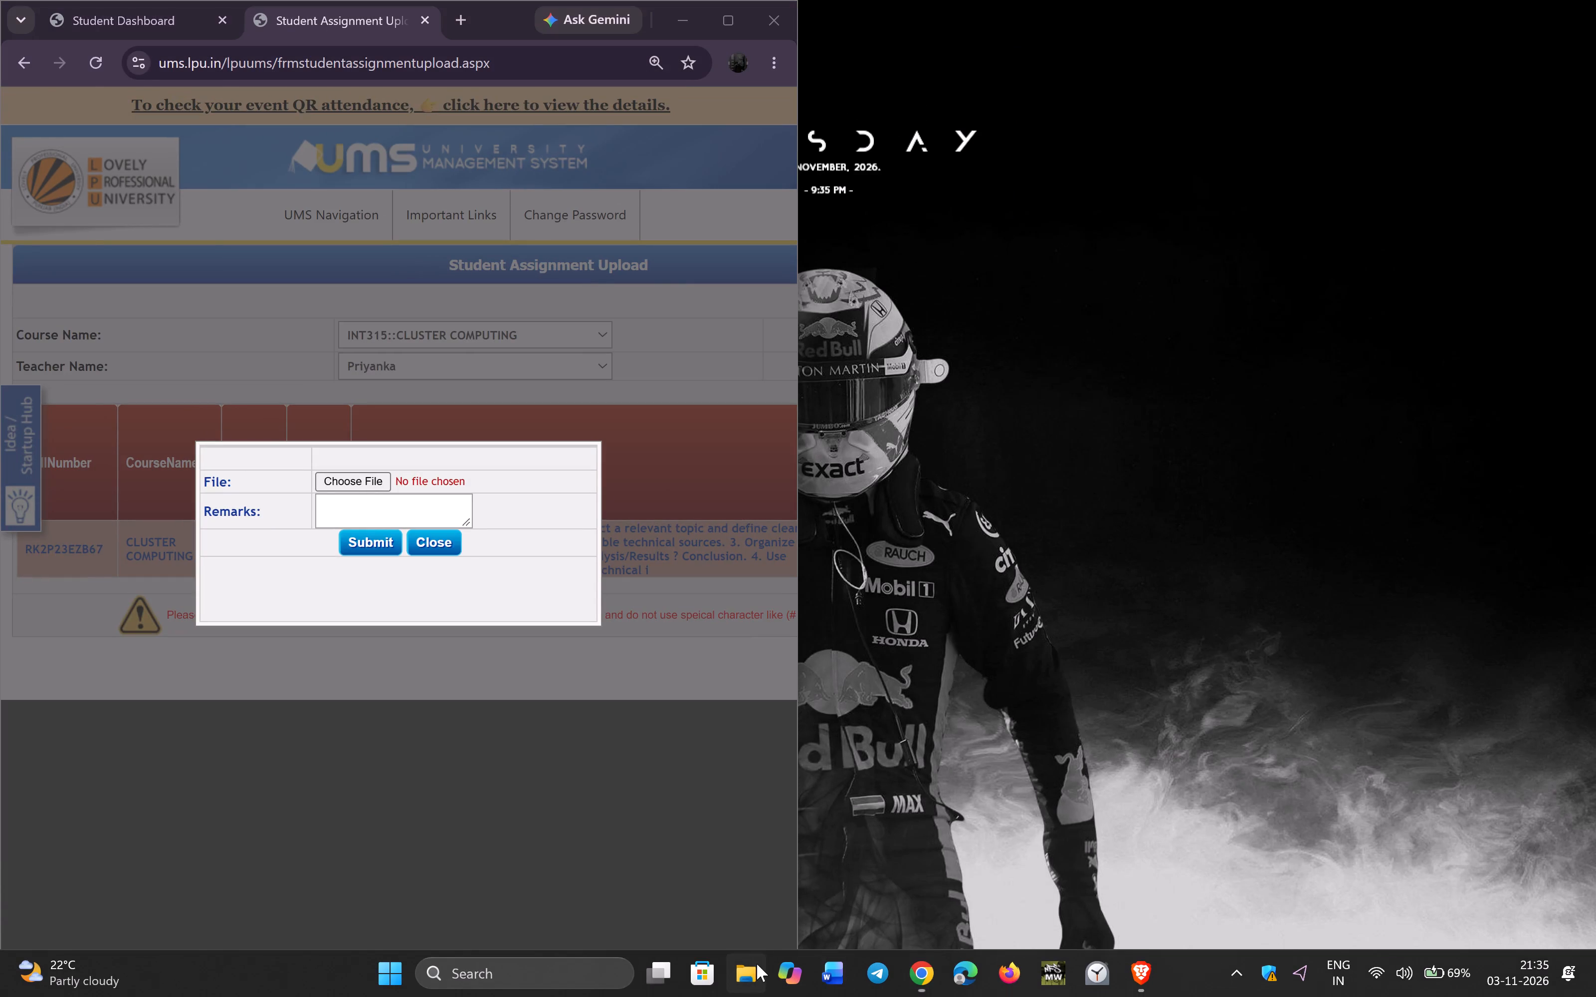
{"action": "left_click", "coordinate": [122, 851]}
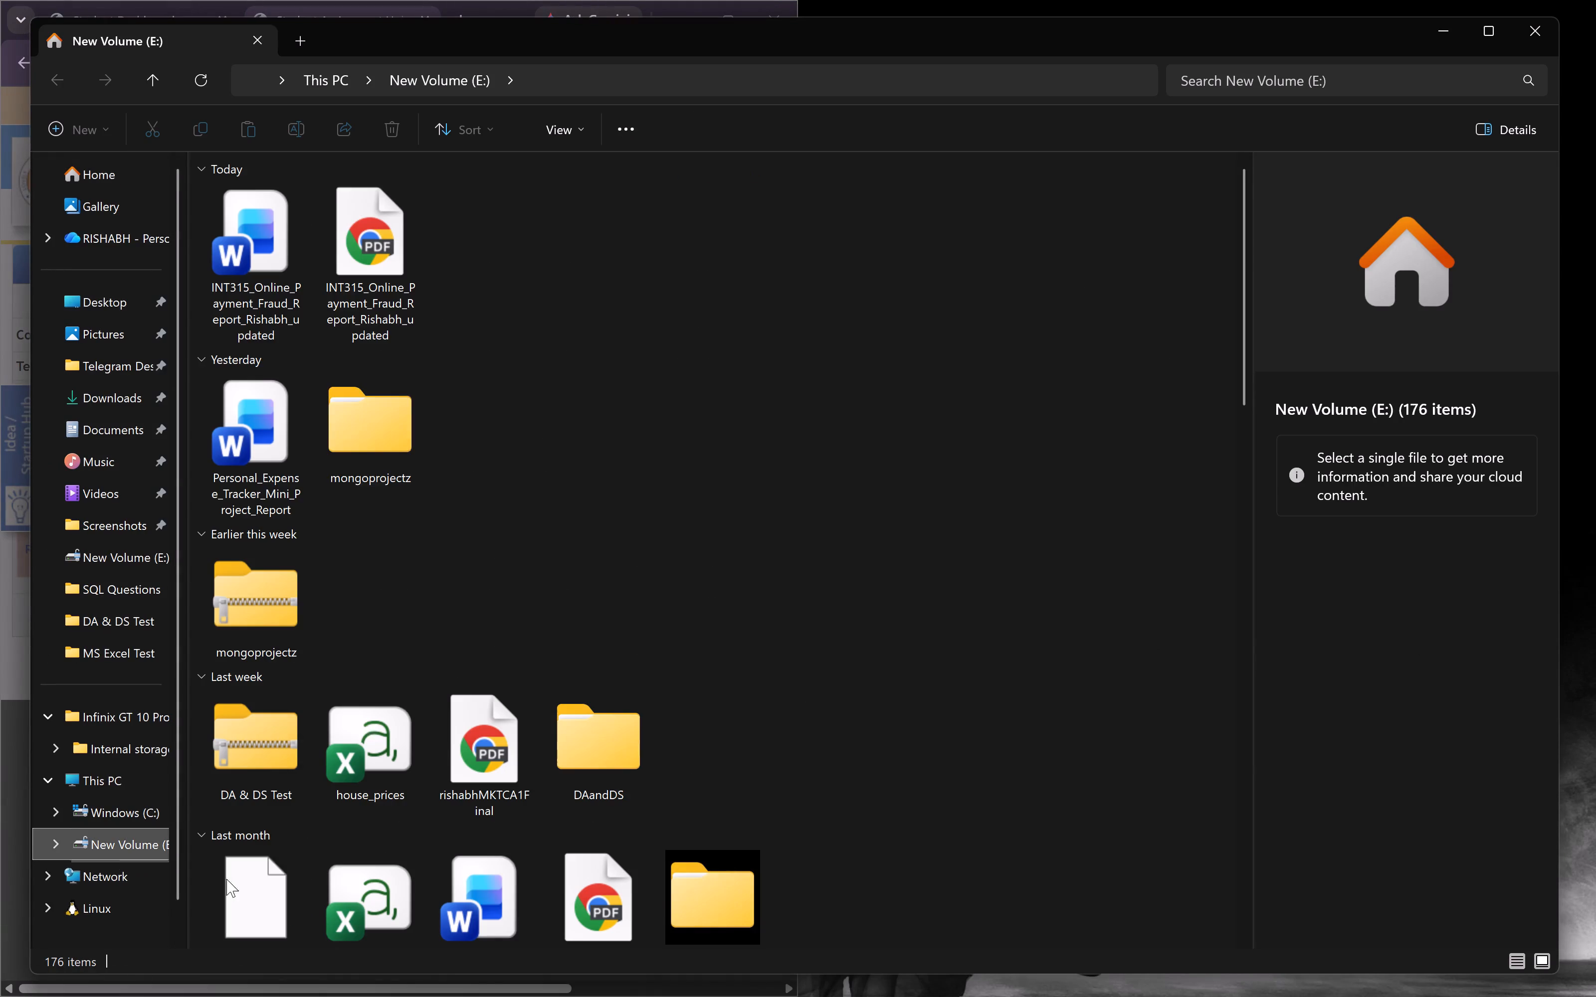
{"action": "left_click_drag", "start_coordinate": [663, 33], "coordinate": [568, 52]}
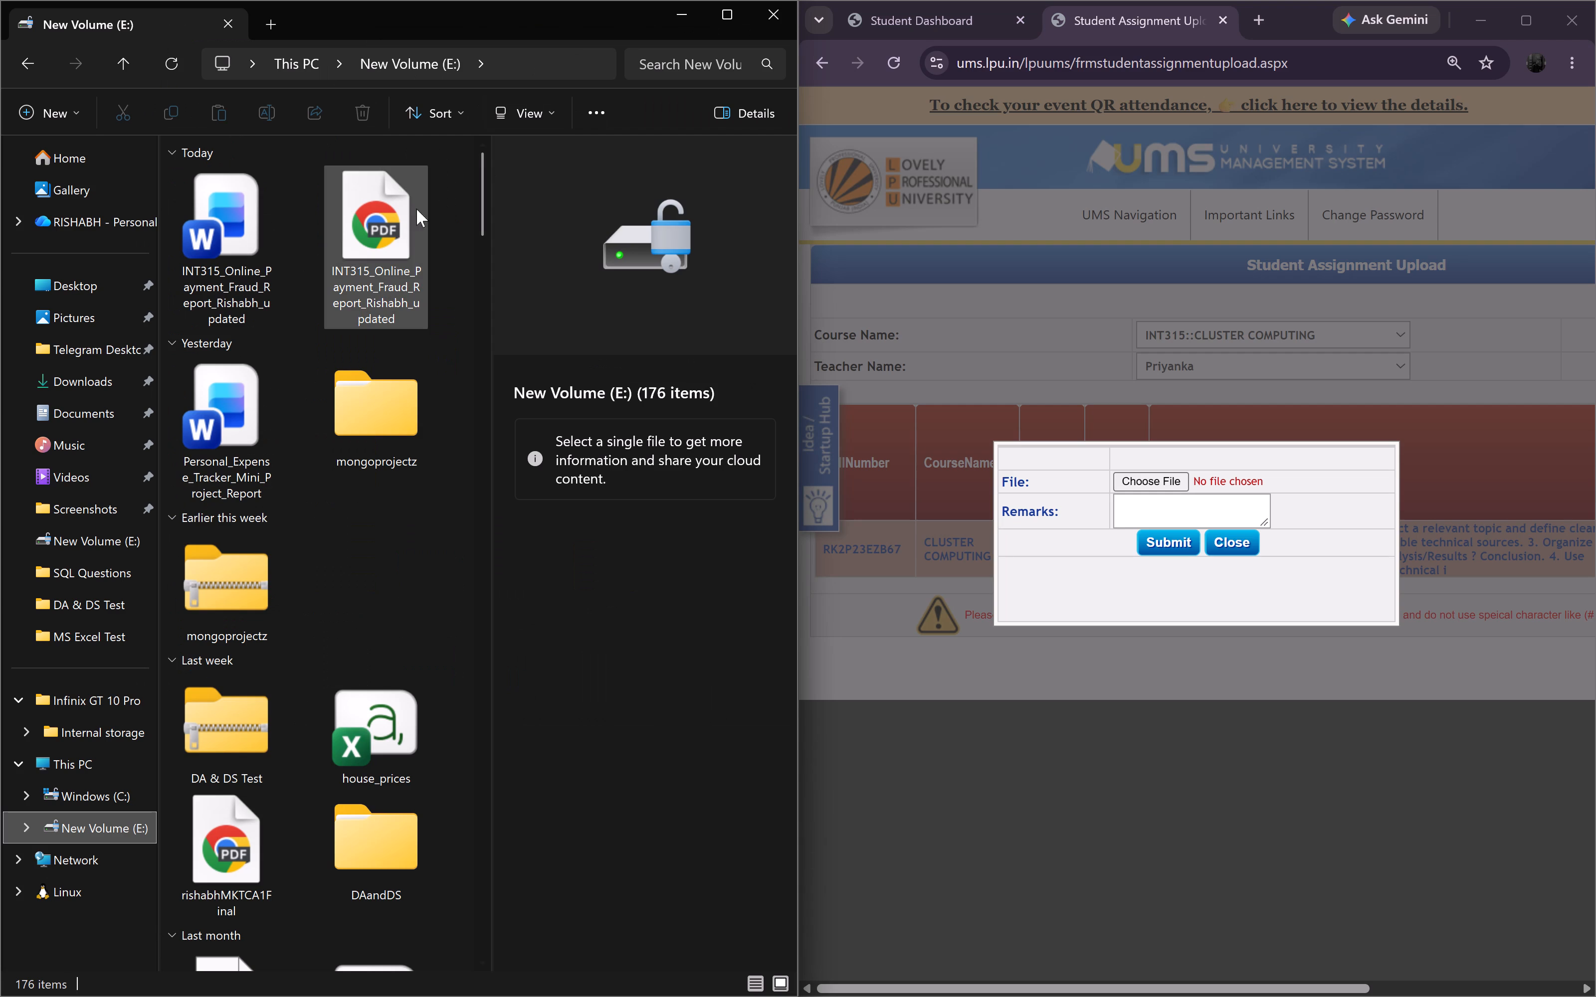
Open today's updated INT315 Online Payment Fraud Report PDF from New Volume (E:).
{"action": "double_click", "coordinate": [381, 214]}
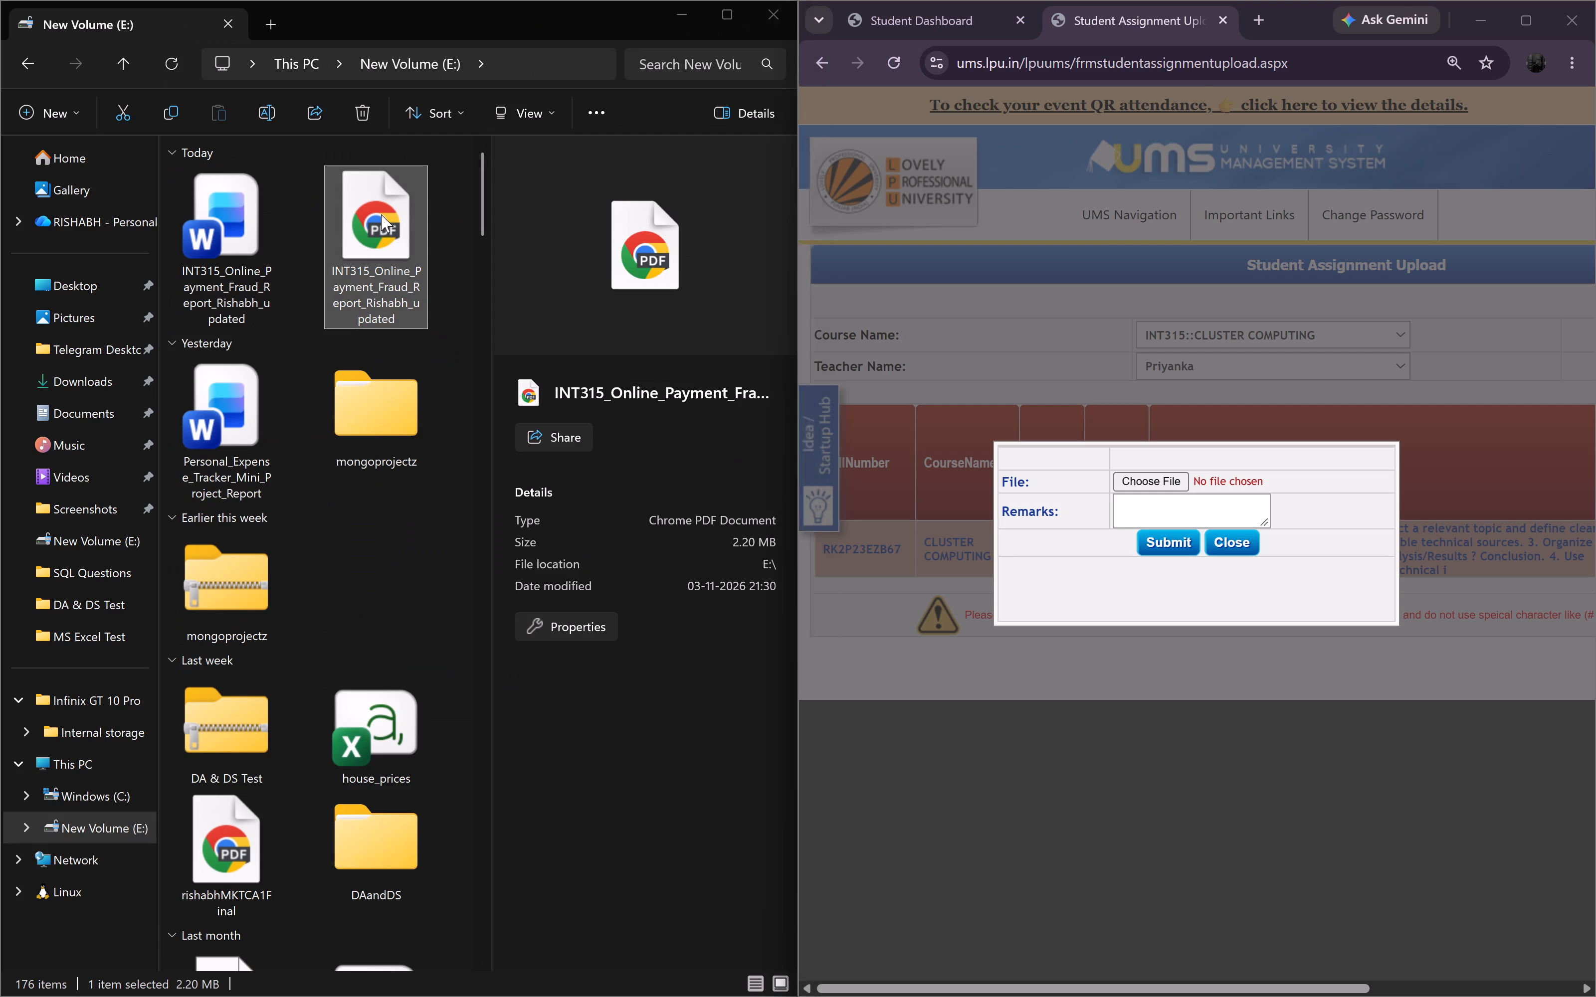
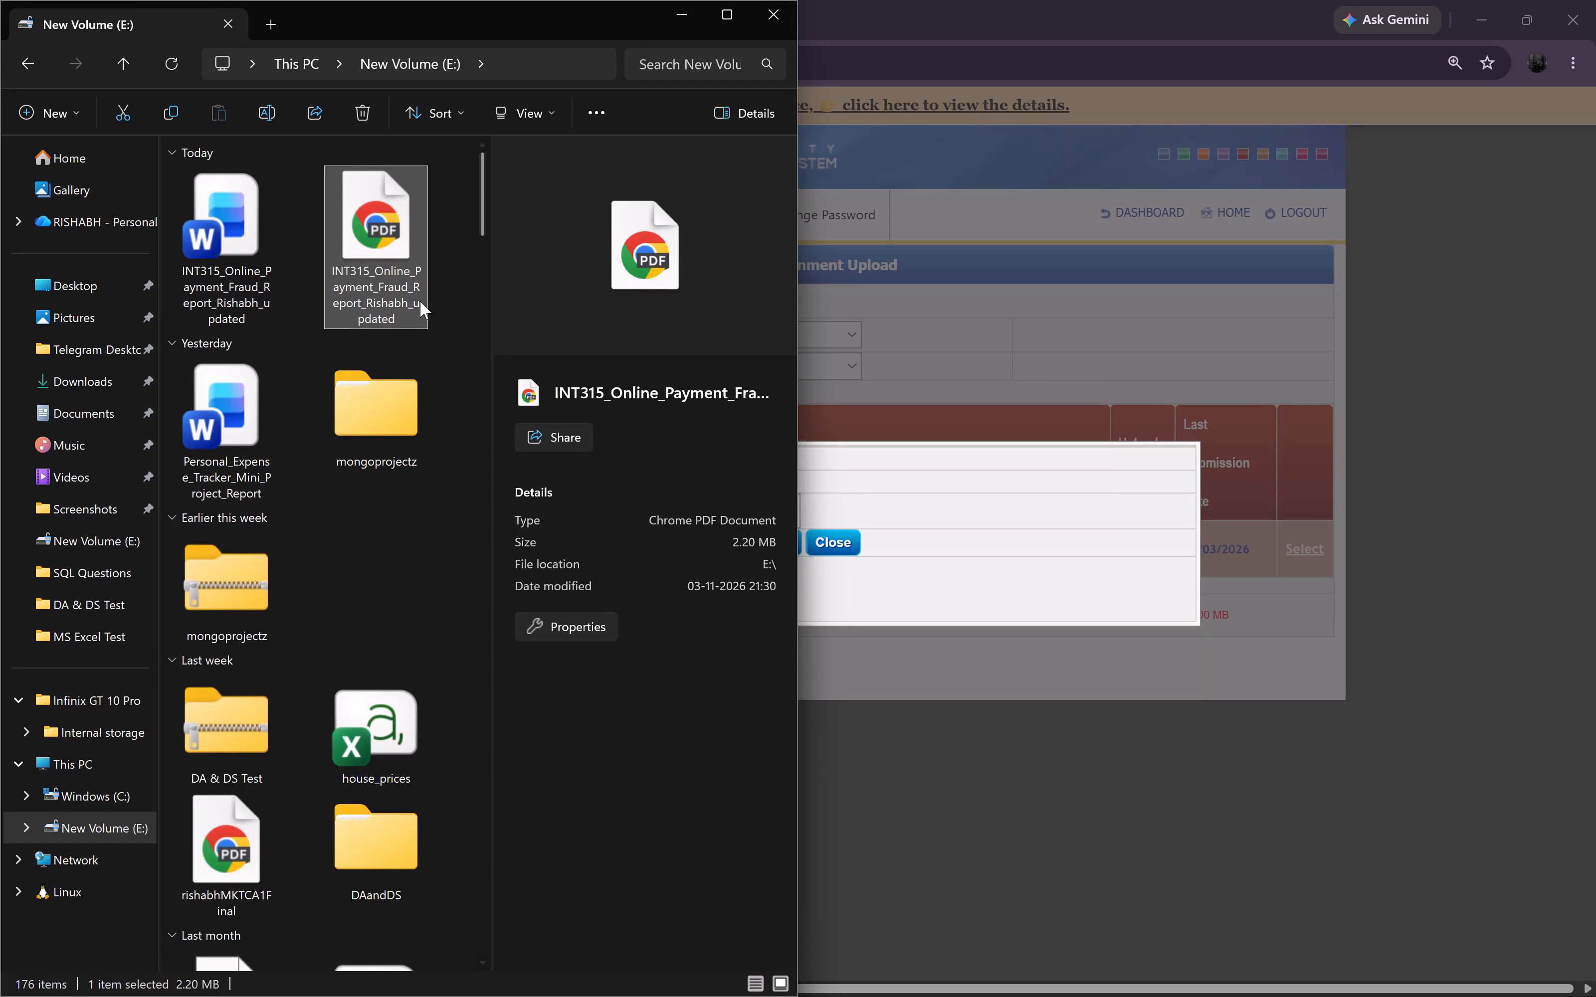
Add today's updated INT315 Online Payment Fraud Report PDF from New Volume (E:) to the assignment upload dialog in Chrome.
{"action": "left_click_drag", "start_coordinate": [405, 282], "coordinate": [858, 455]}
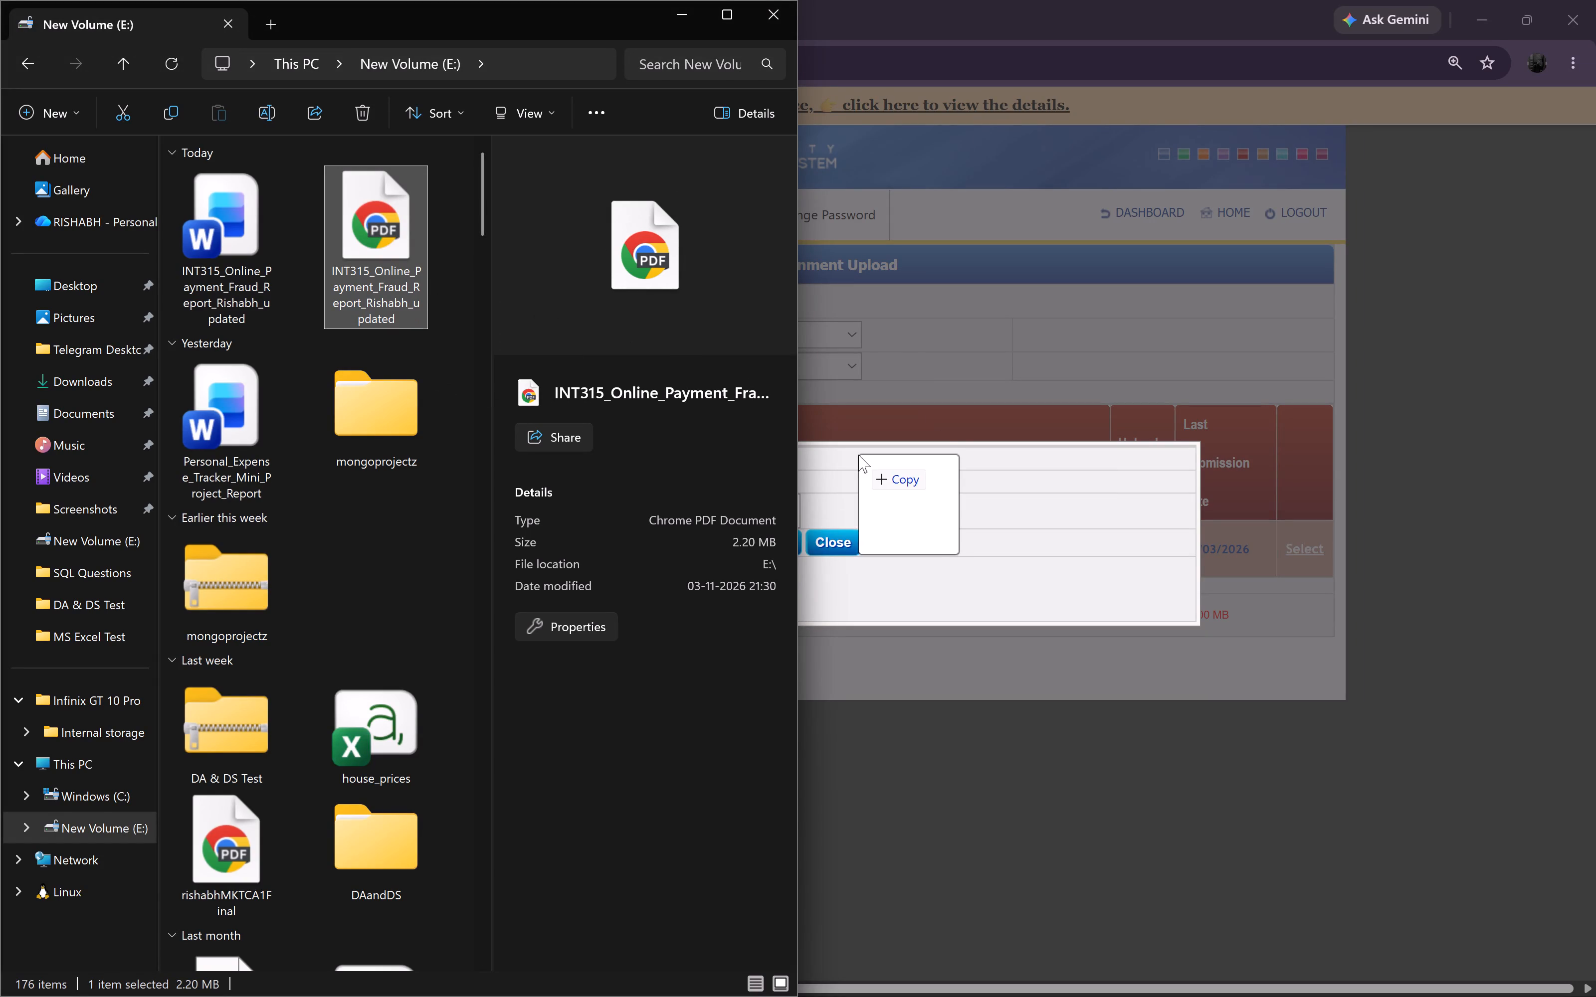
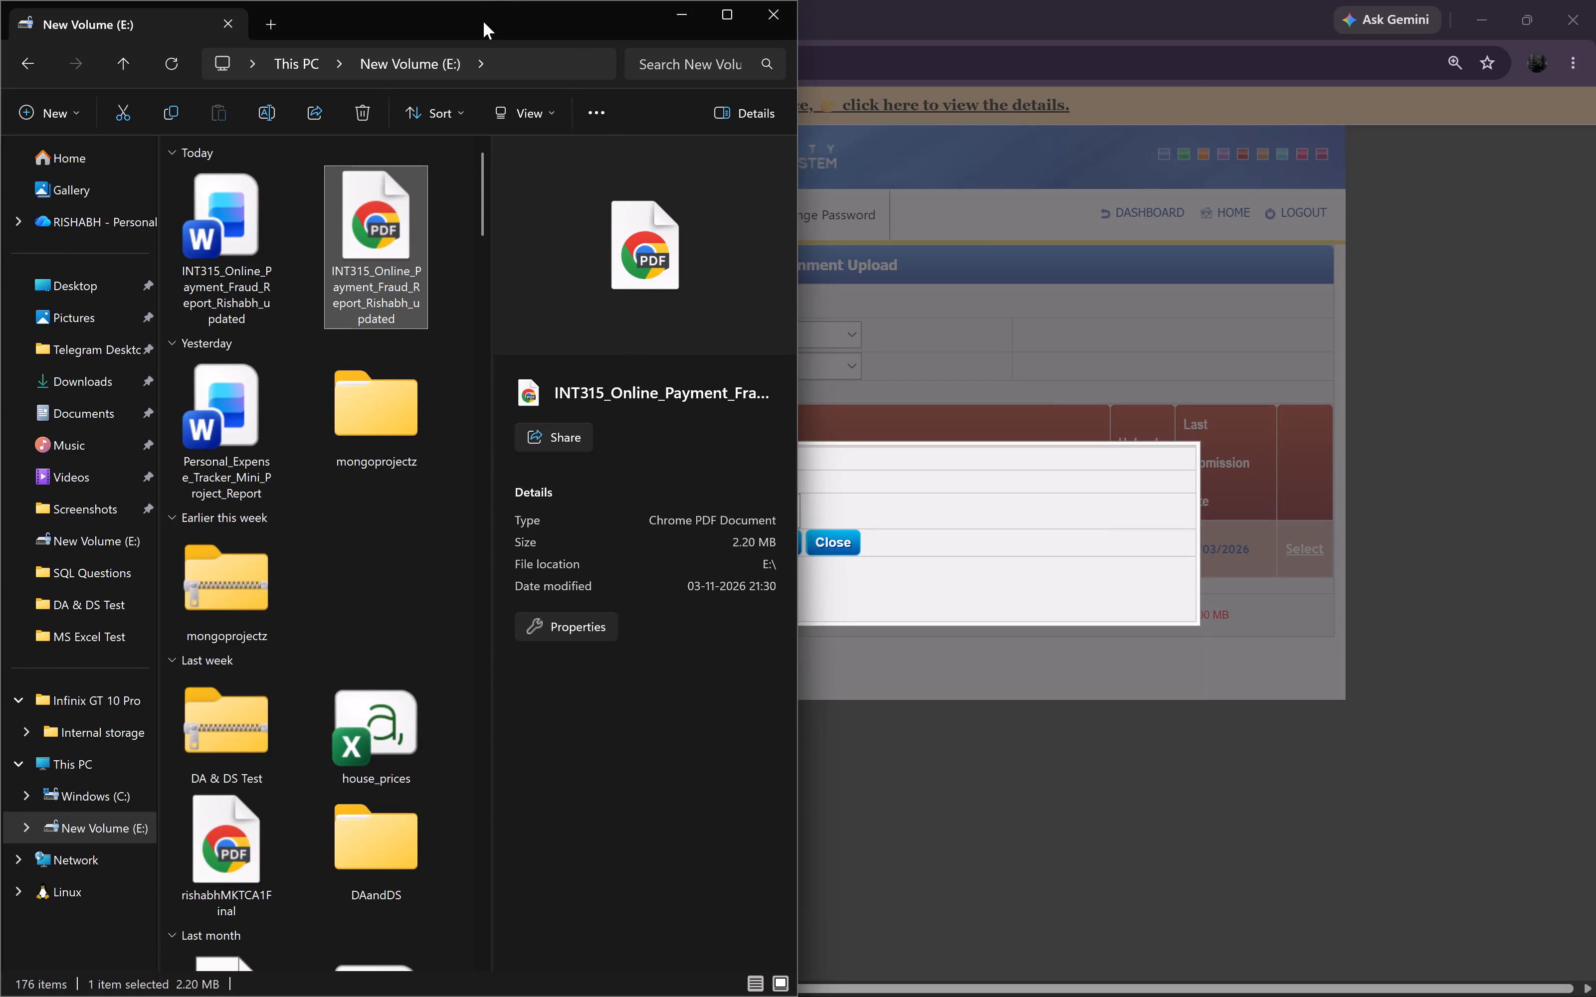
Place File Explorer and Chrome side by side and attach the updated INT315 Online Payment Fraud Report PDF to the assignment's File field.
{"action": "left_click_drag", "start_coordinate": [483, 21], "coordinate": [548, 46]}
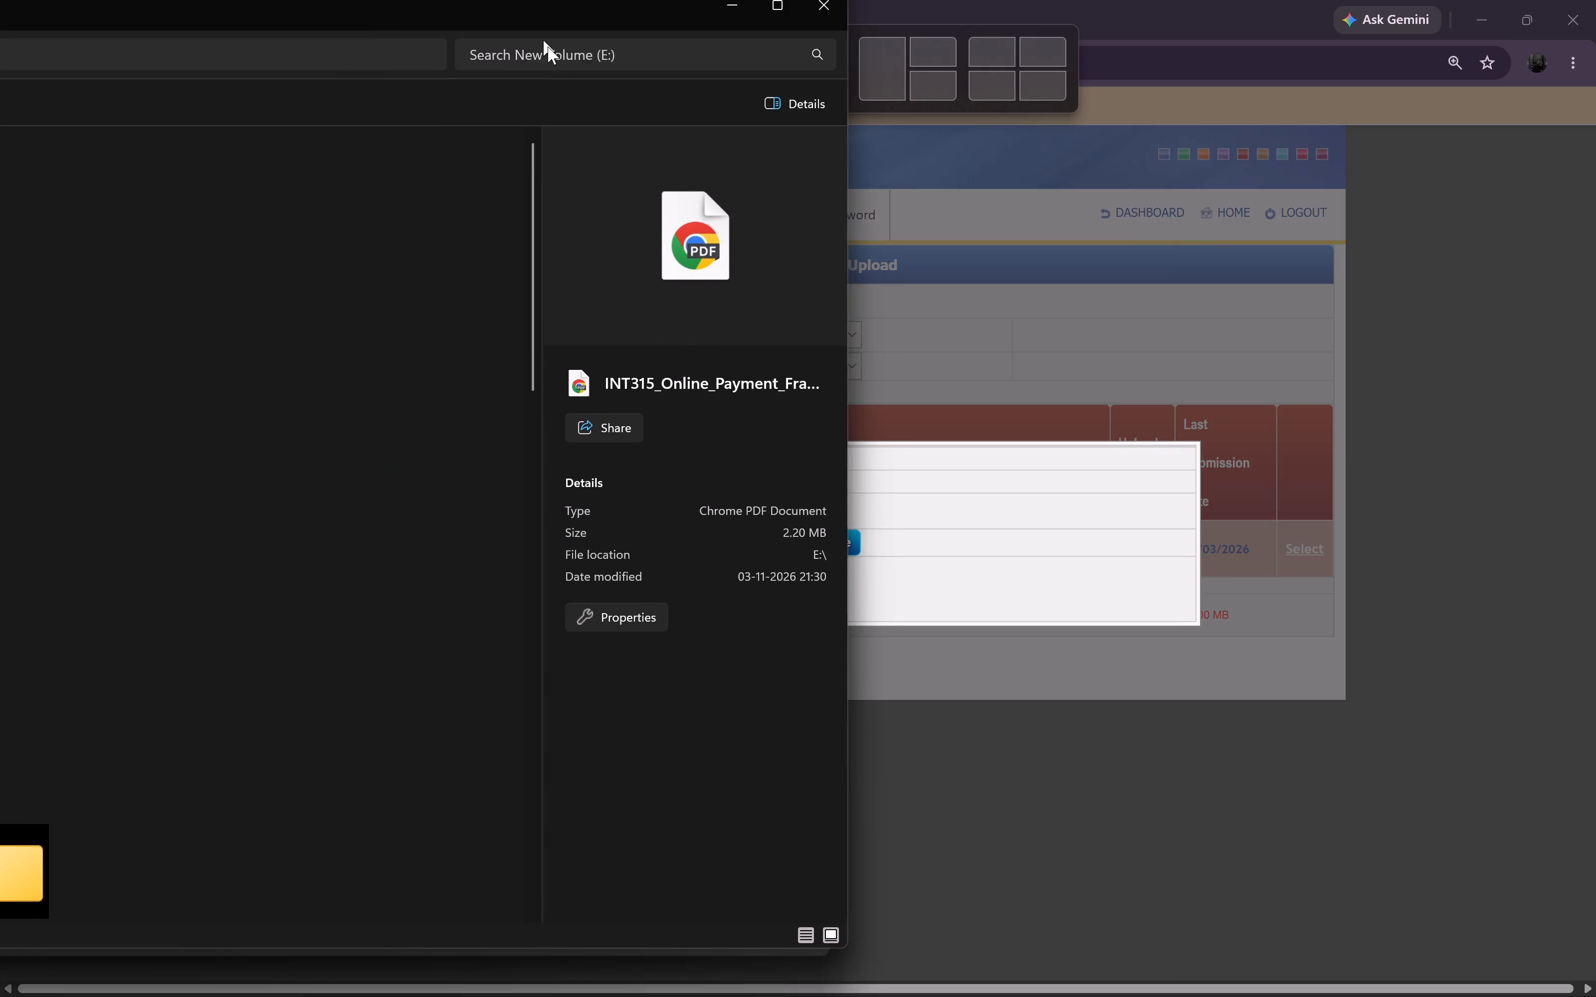
{"action": "left_click_drag", "start_coordinate": [548, 46], "coordinate": [549, 49]}
{"action": "left_click_drag", "start_coordinate": [403, 255], "coordinate": [903, 413]}
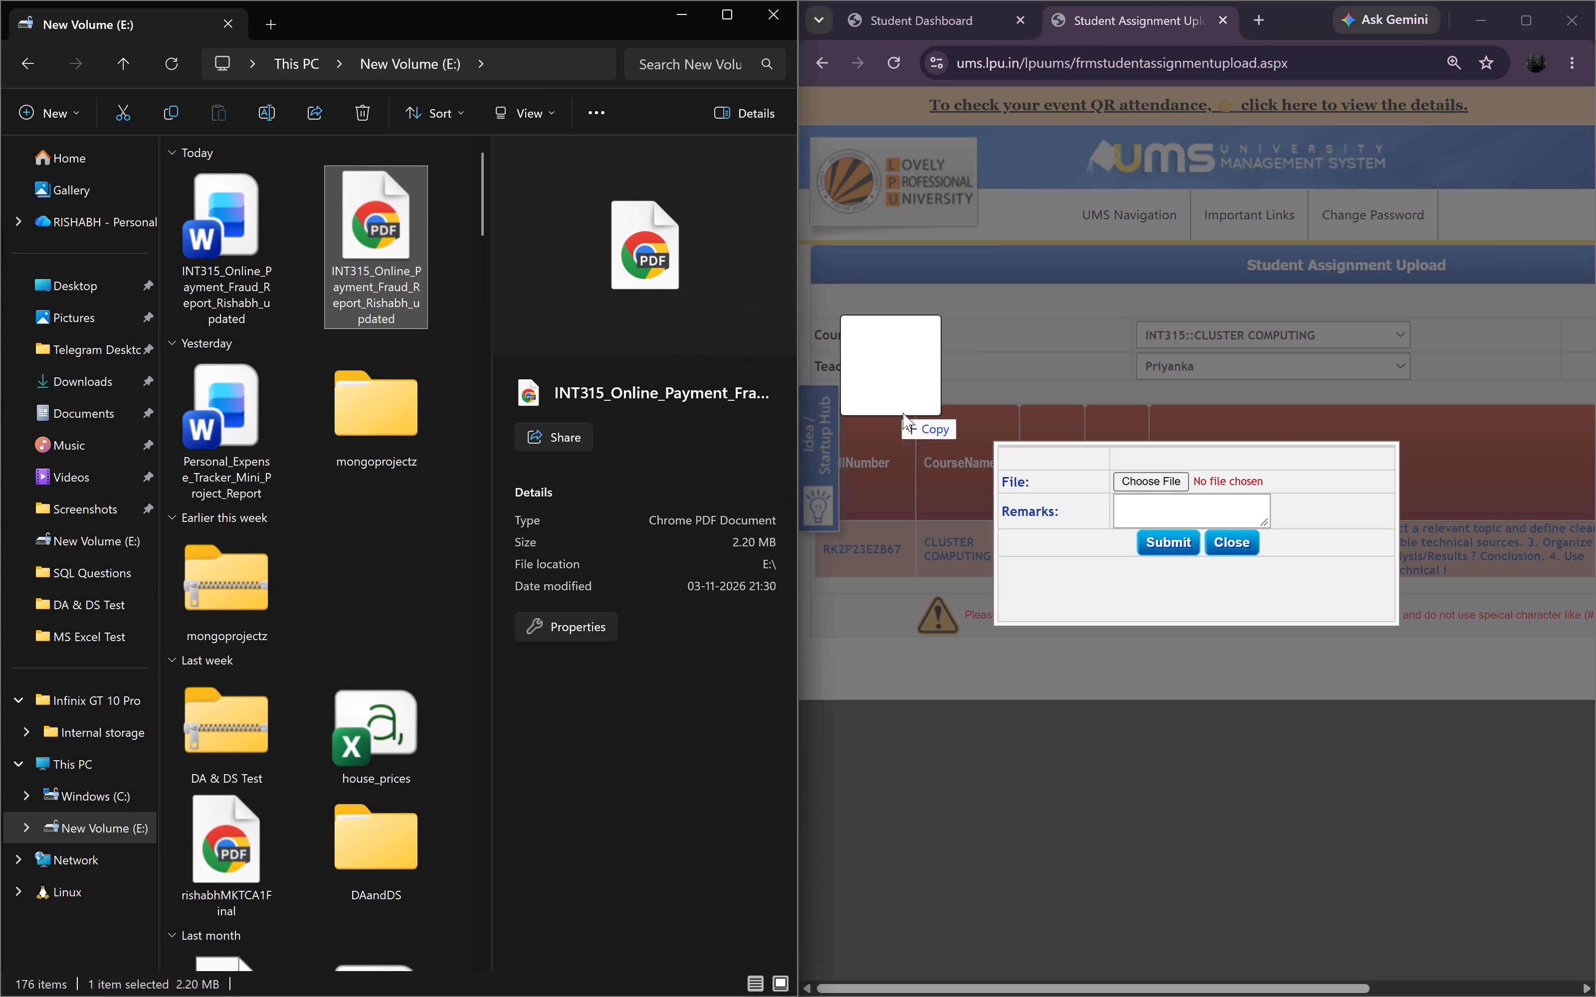
{"action": "left_click_drag", "start_coordinate": [903, 413], "coordinate": [1152, 489]}
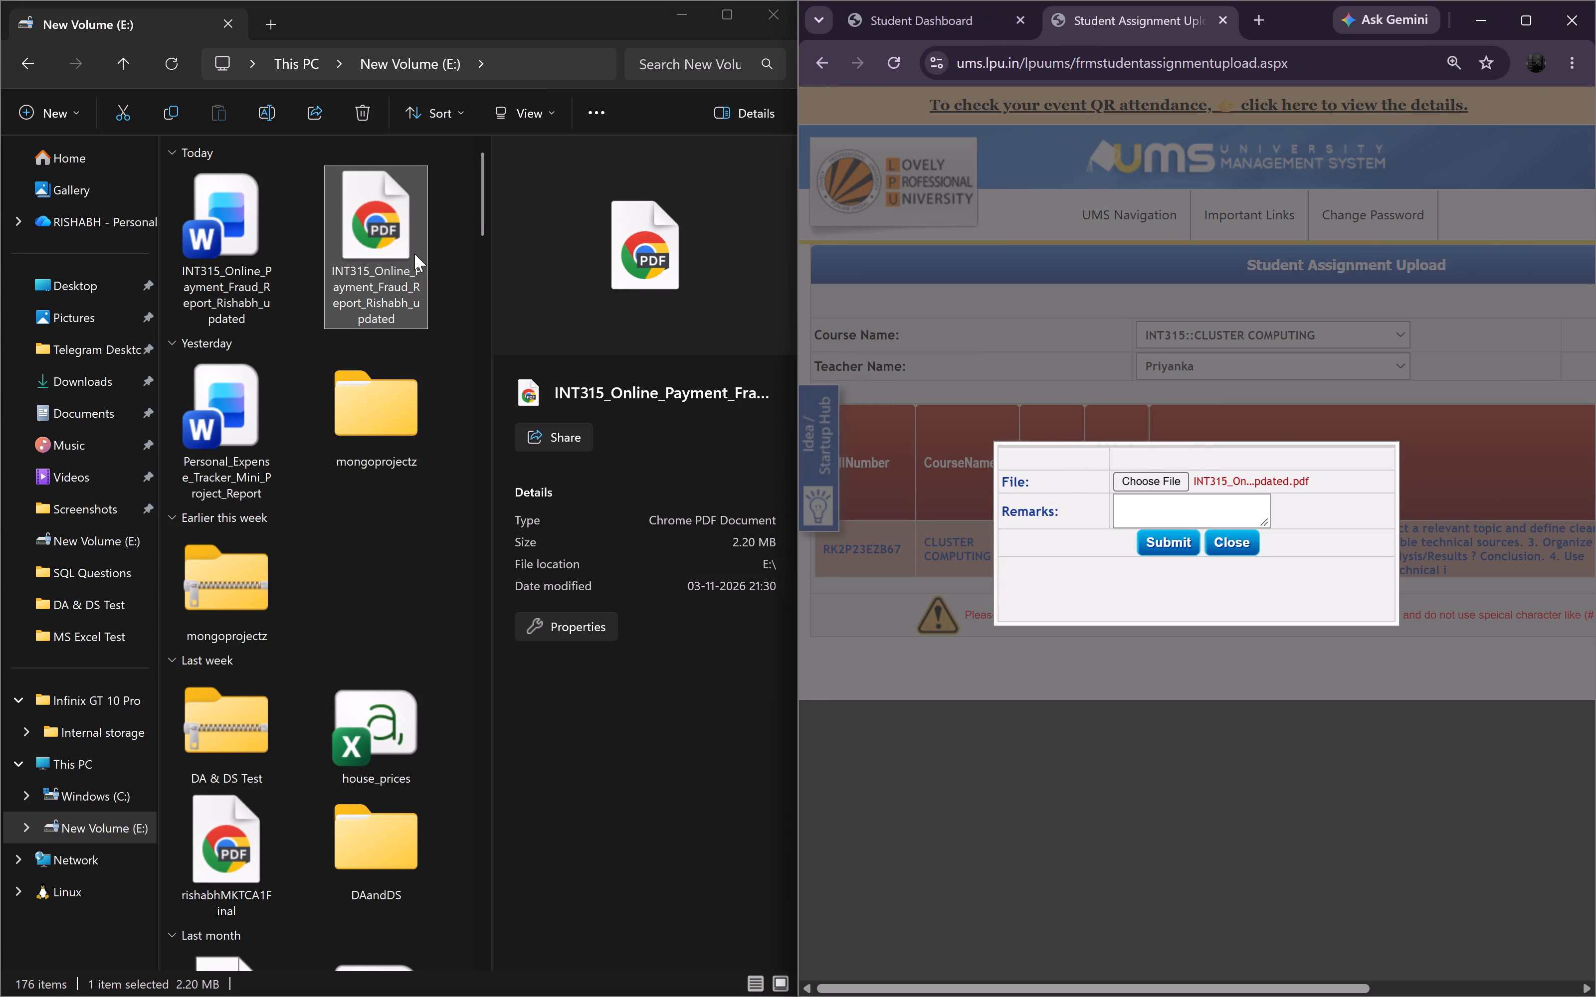
Open the updated INT315 Online Payment Fraud Report PDF from New Volume (E:) to check its contents.
{"action": "double_click", "coordinate": [383, 262]}
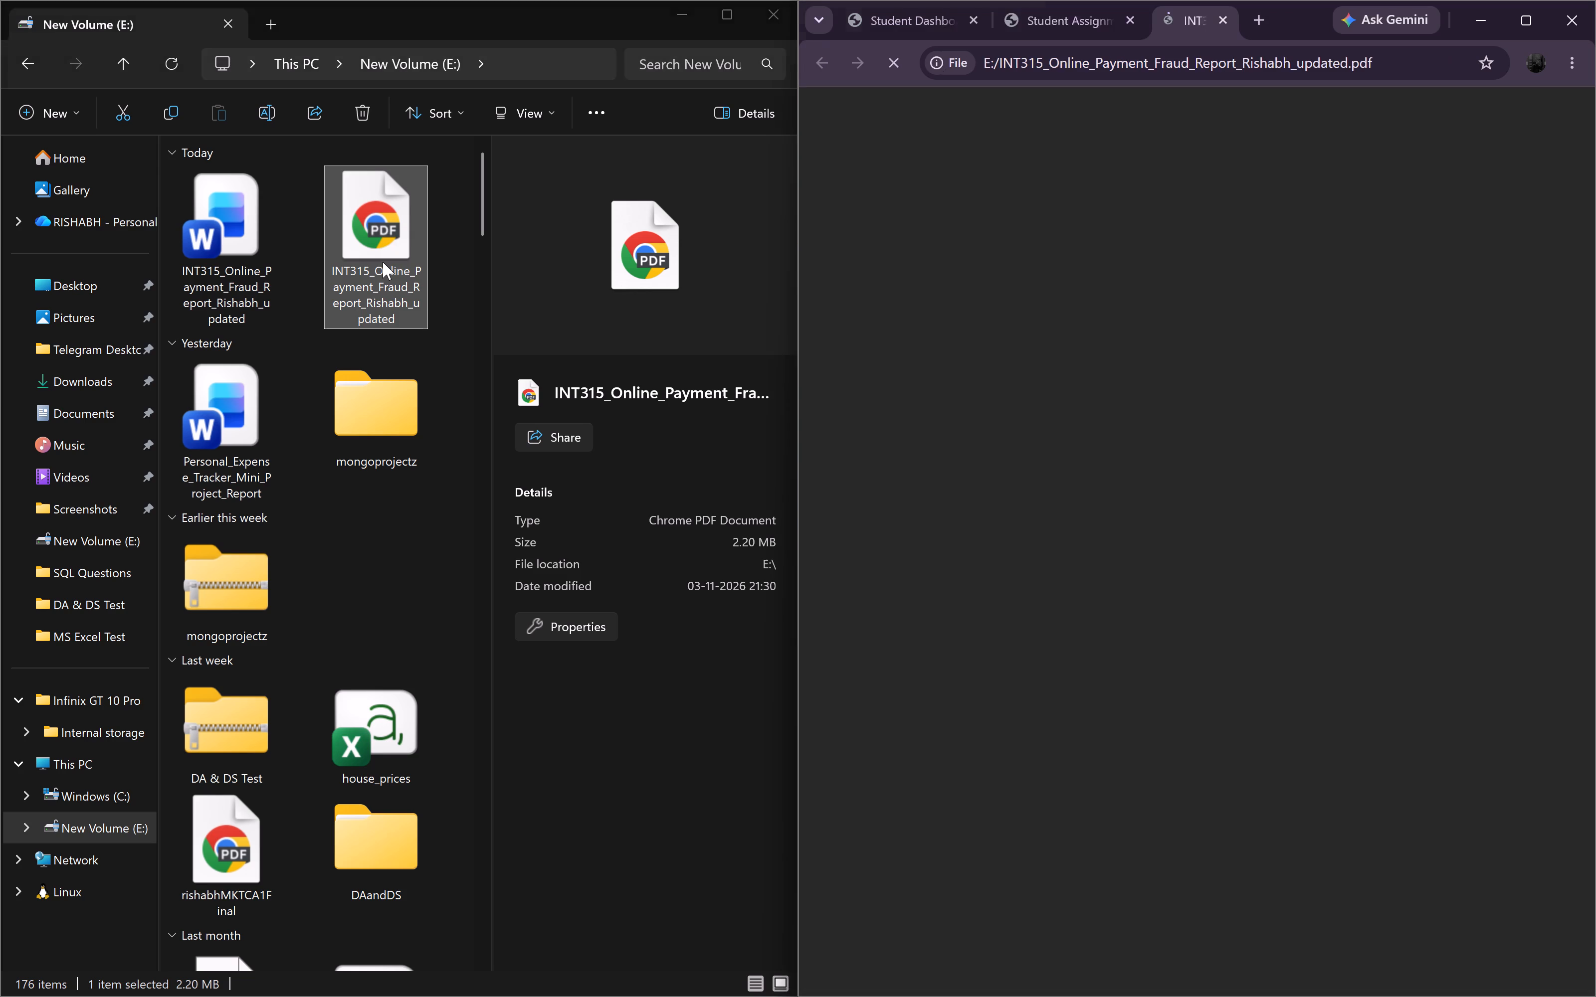
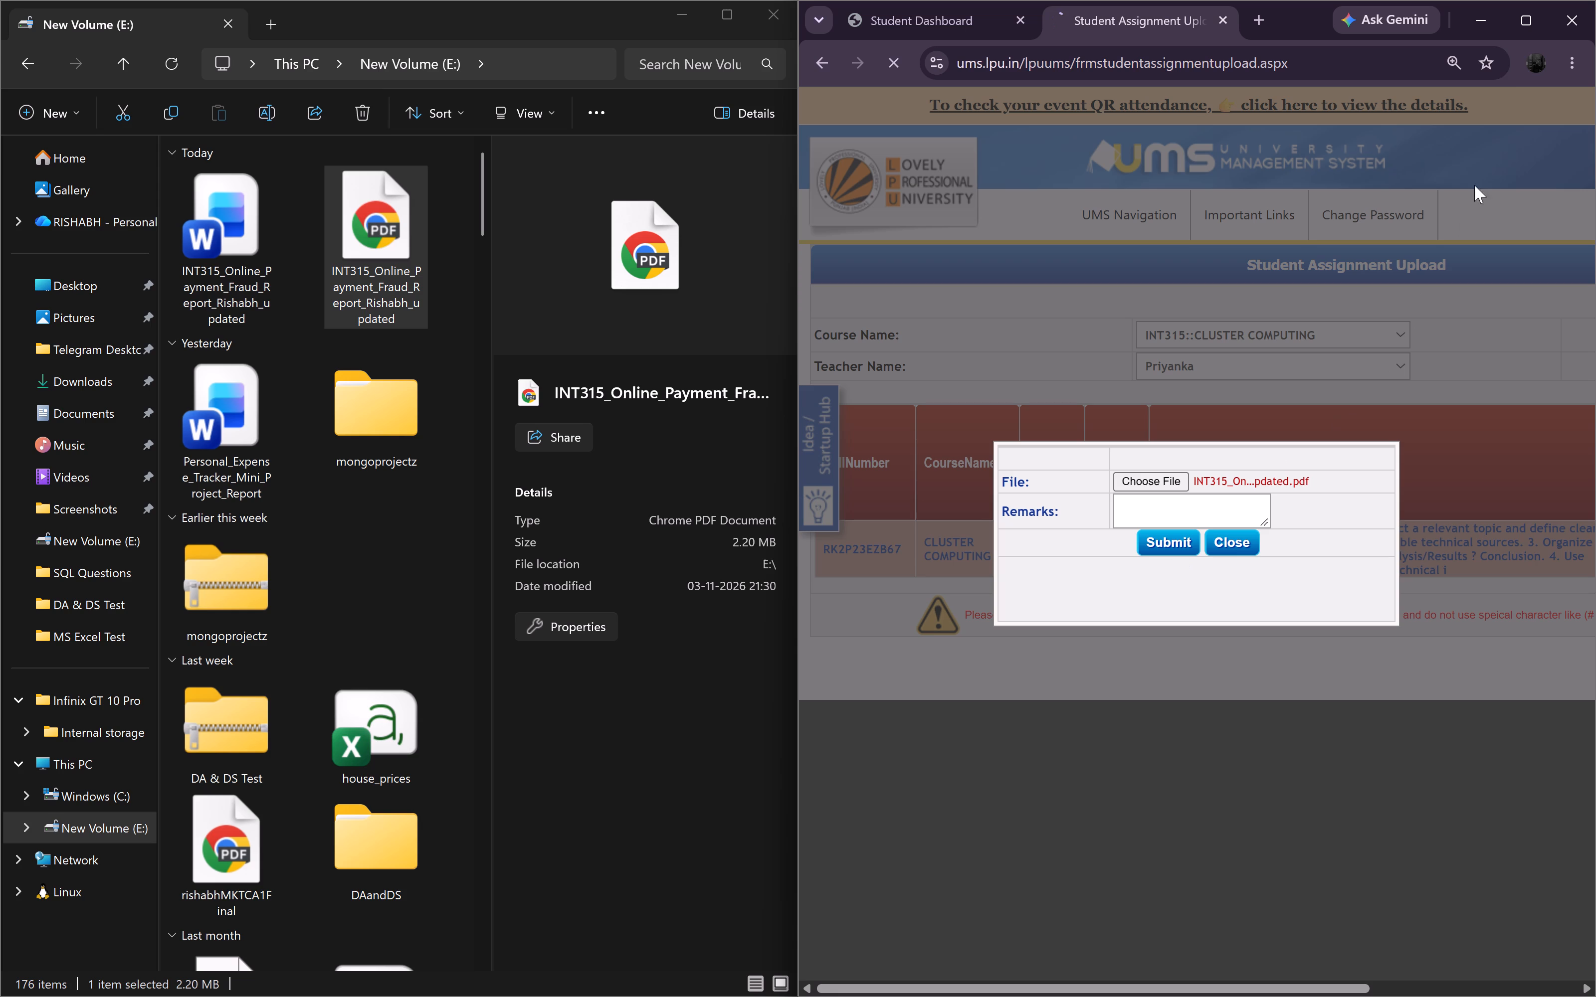
Maximize the Chrome window with the Student Assignment Upload page and dismiss the portal's file name alert.
{"action": "left_click", "coordinate": [1525, 11]}
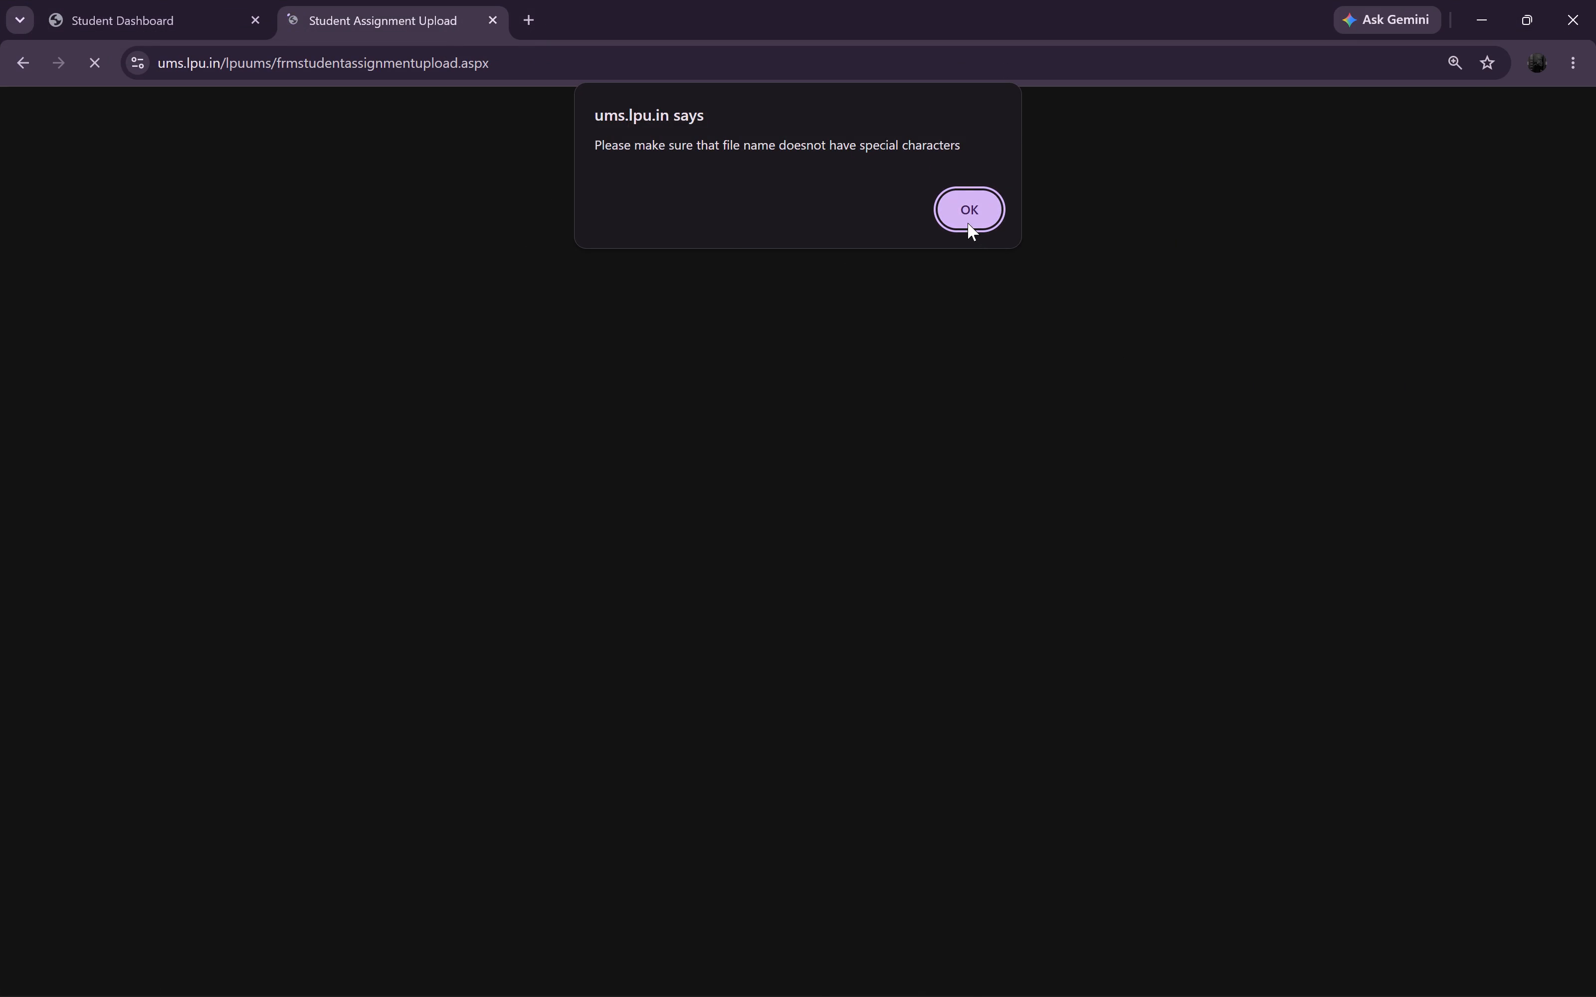
{"action": "left_click", "coordinate": [948, 216]}
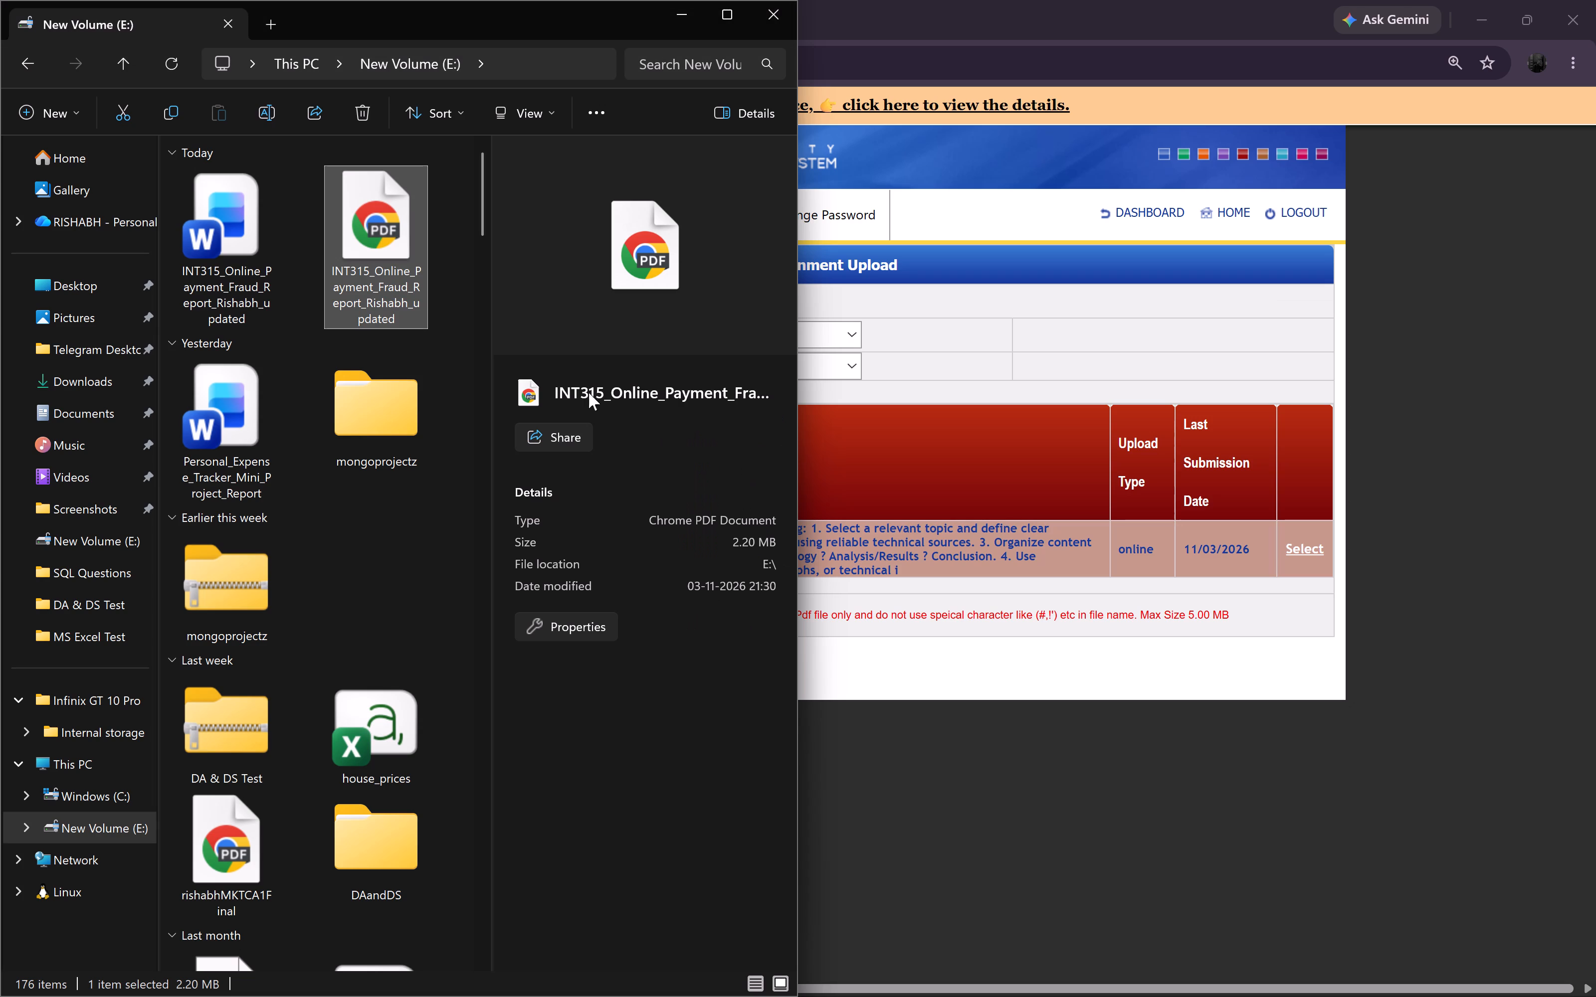
In File Explorer, rename the updated INT315 report PDF in New Volume (E:) as OnlinePaymentFraud.
{"action": "right_click", "coordinate": [387, 270]}
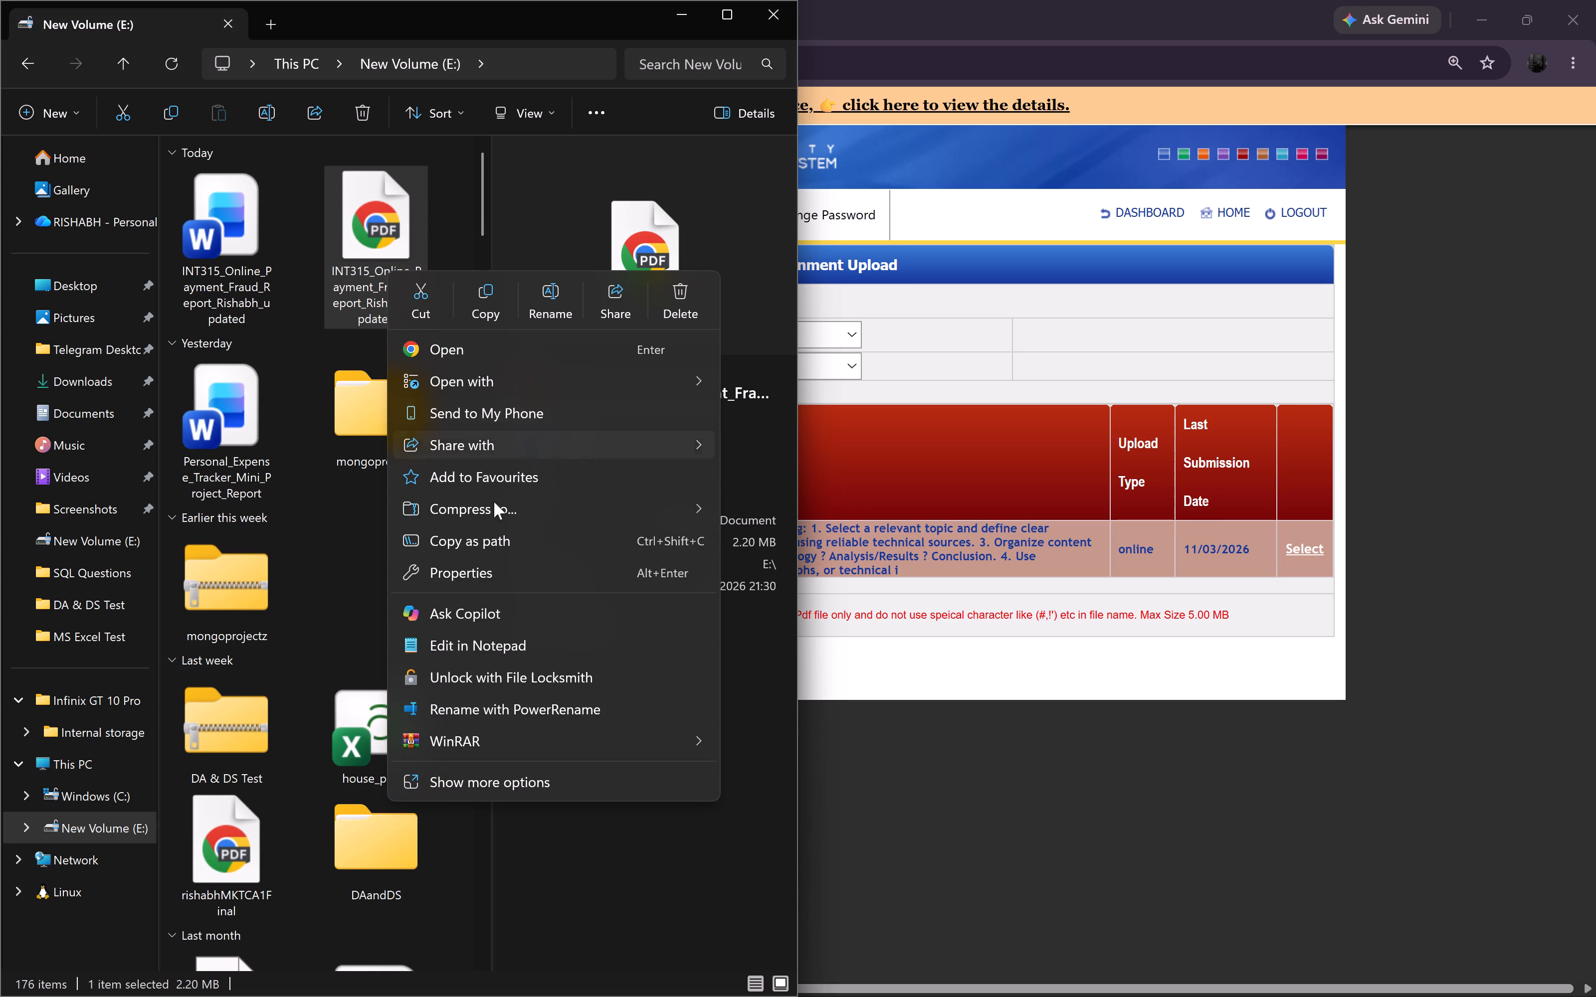
{"action": "left_click", "coordinate": [513, 781]}
{"action": "left_click", "coordinate": [463, 836]}
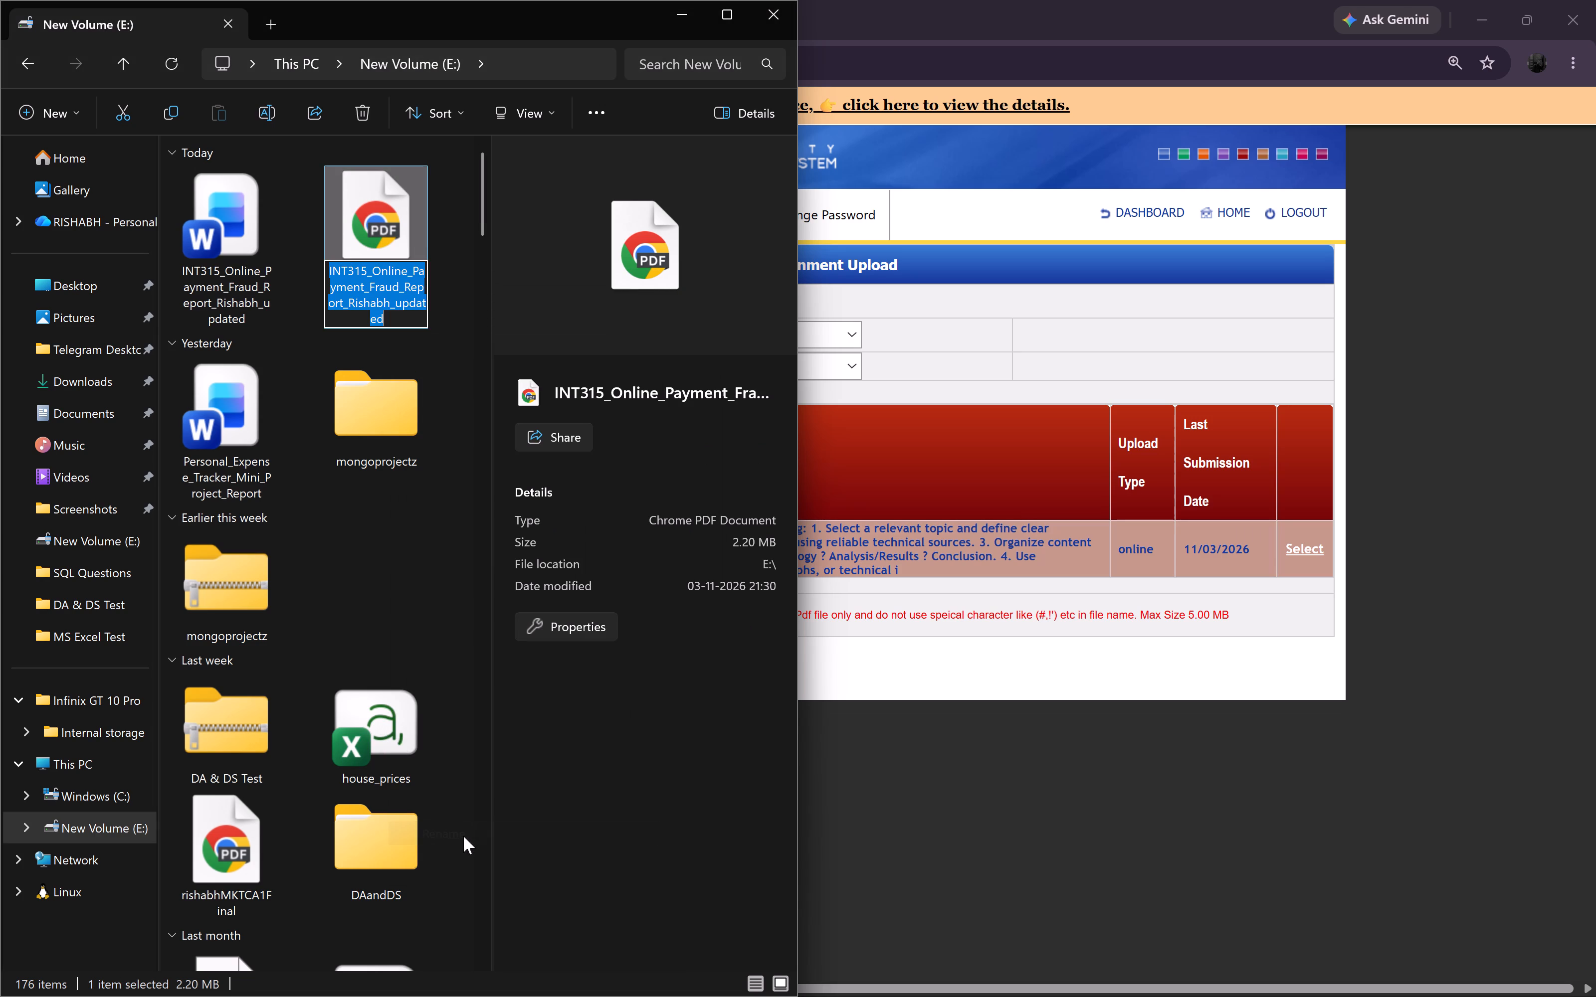
{"action": "key", "text": "BackSpace"}
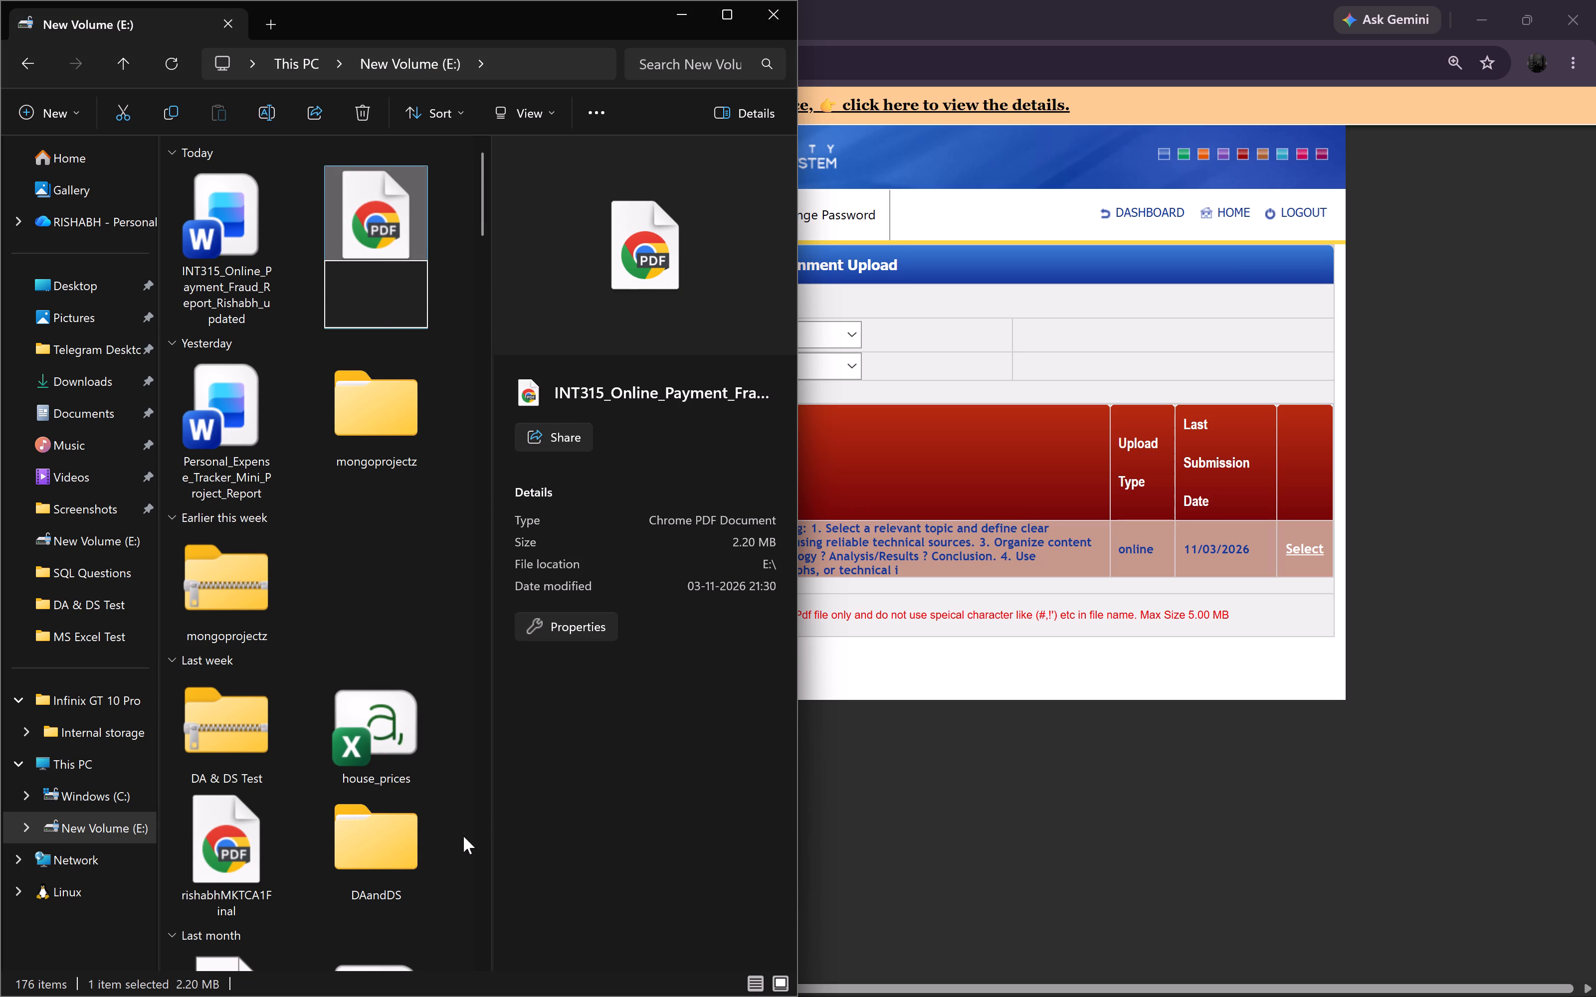
{"action": "type", "text": "Online"}
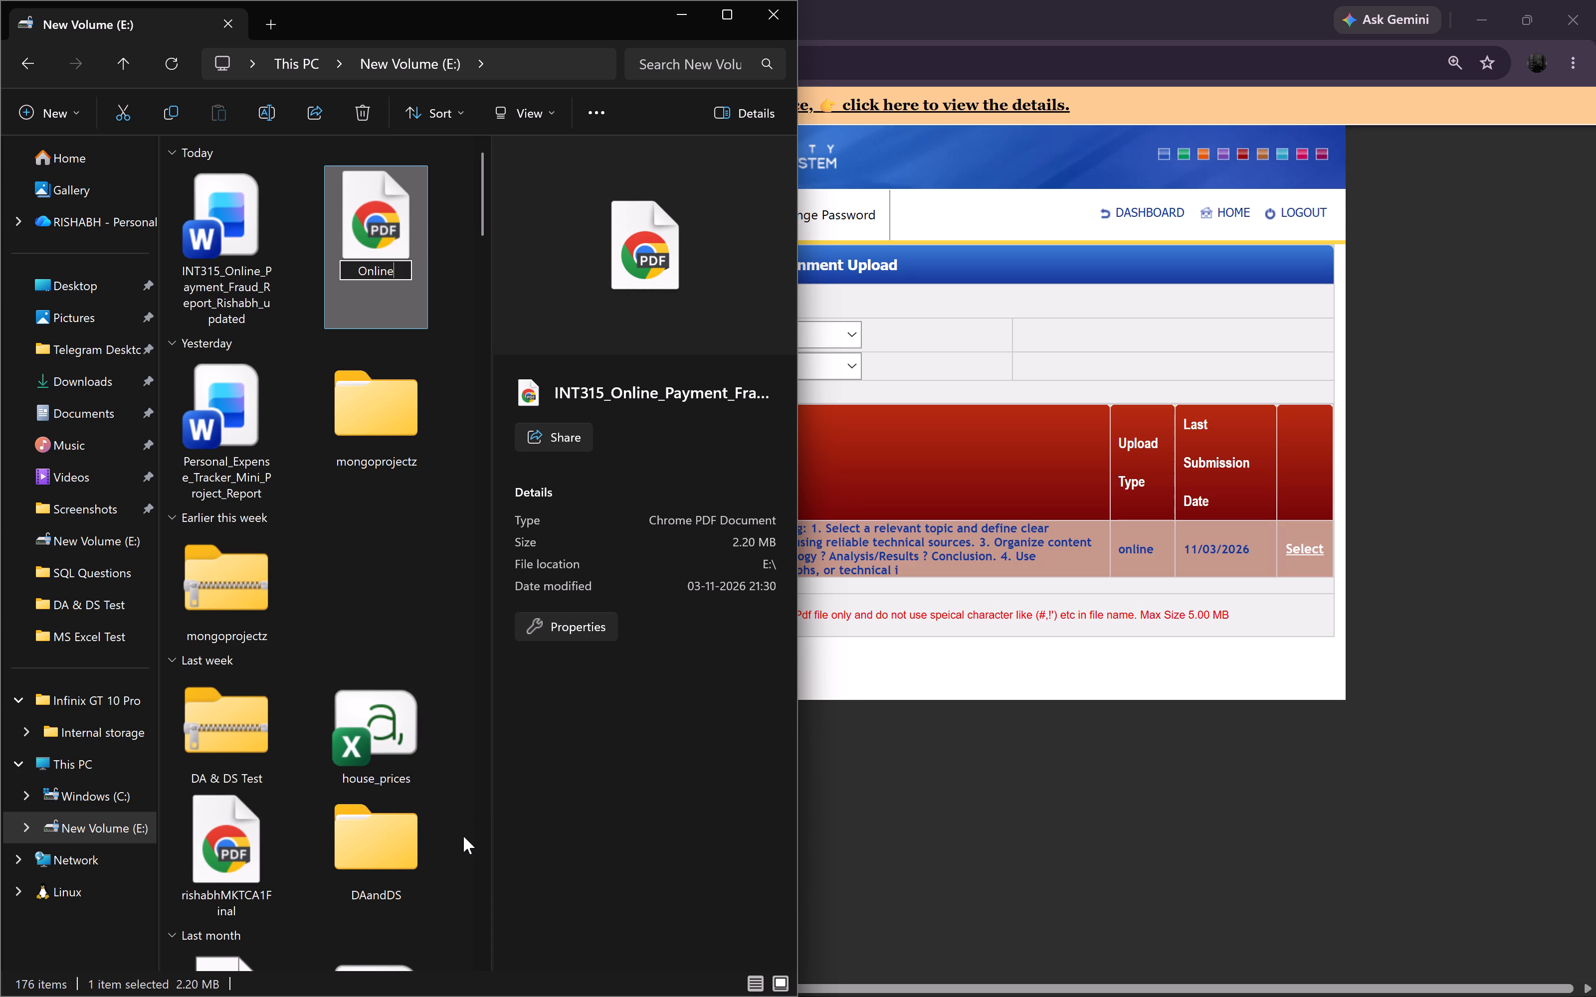
{"action": "type", "text": "Payment"}
{"action": "type", "text": "Fraud"}
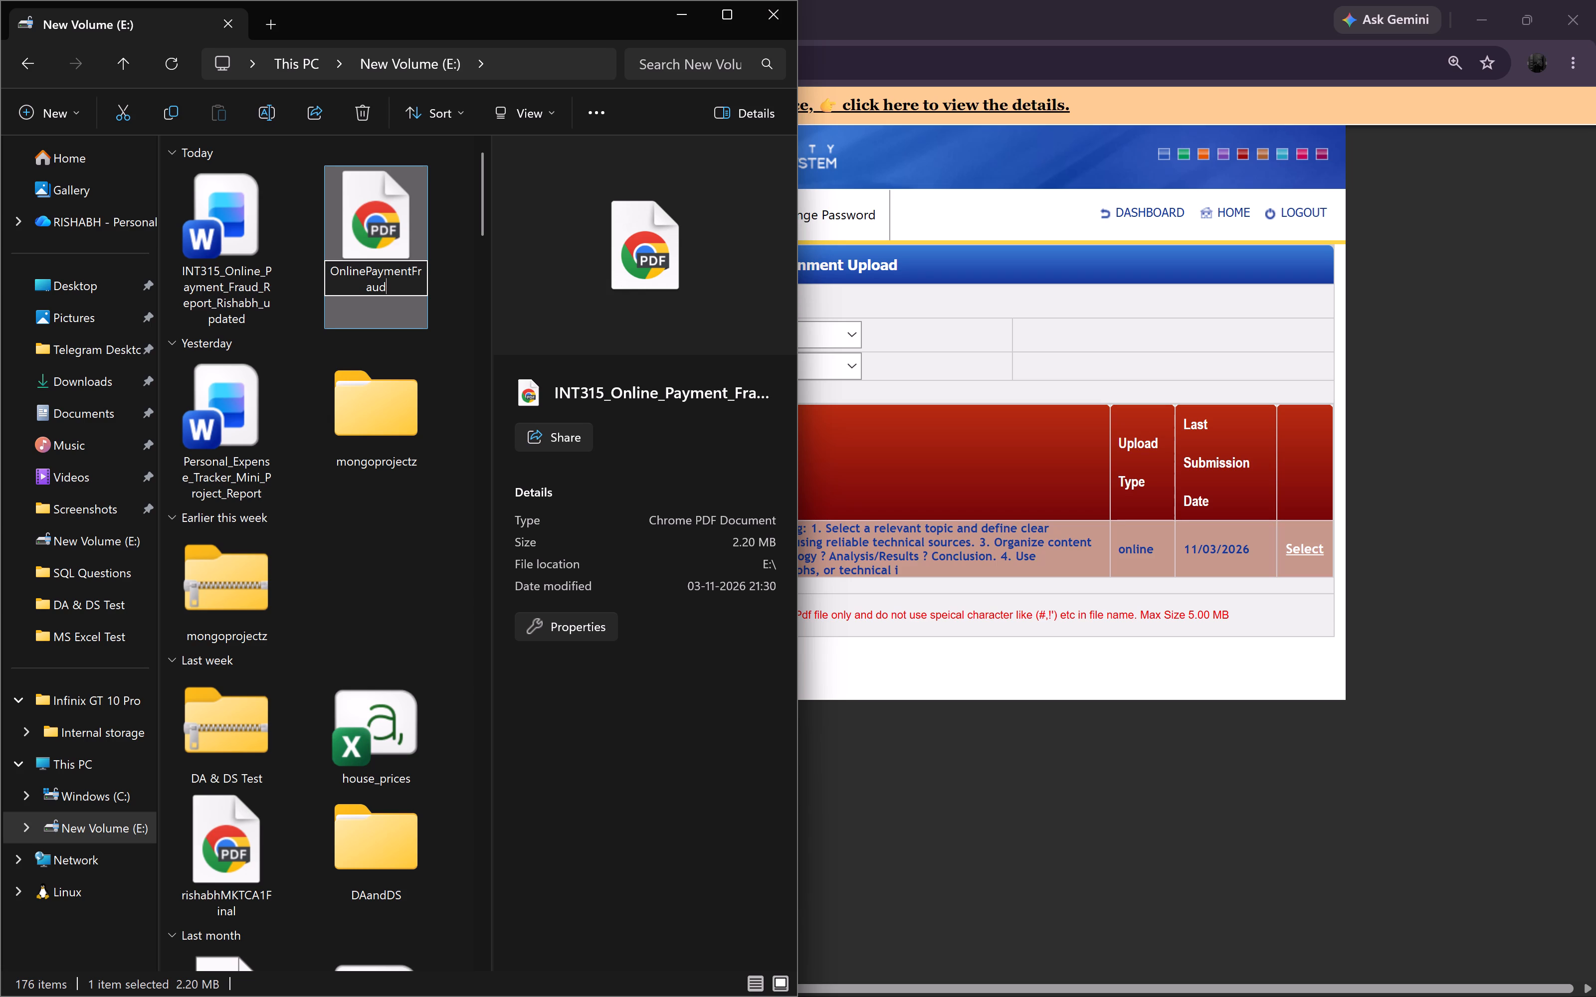
{"action": "key", "text": "Return"}
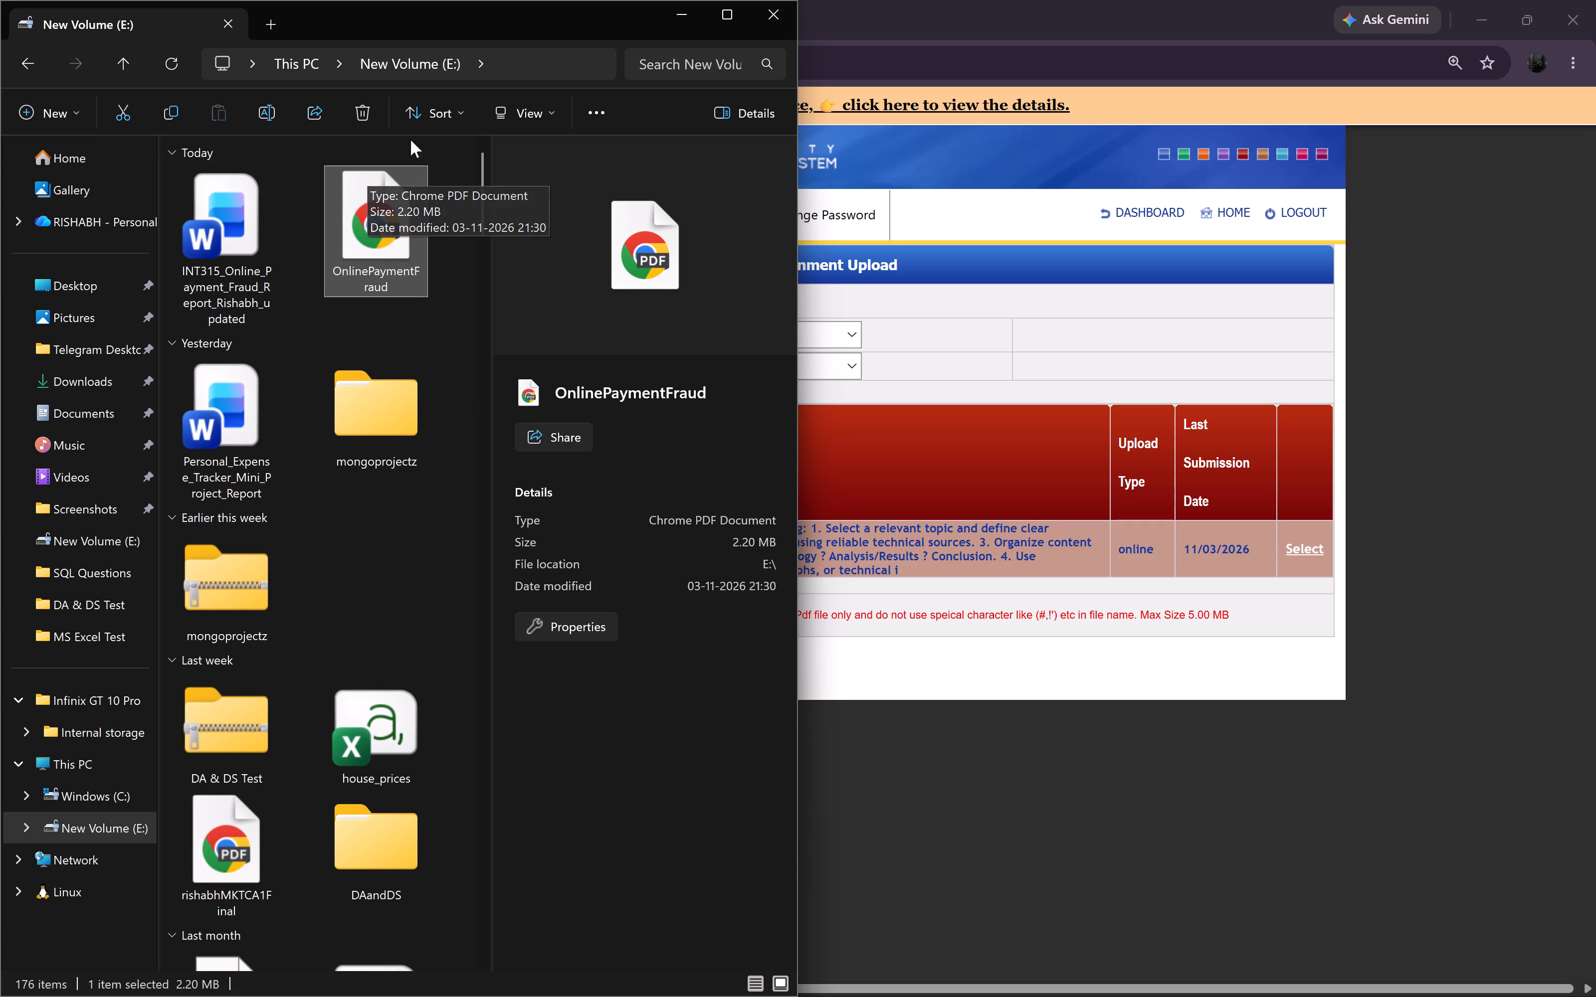
Open the OnlinePaymentFraud PDF from New Volume (E:) to view it in Chrome.
{"action": "double_click", "coordinate": [374, 251]}
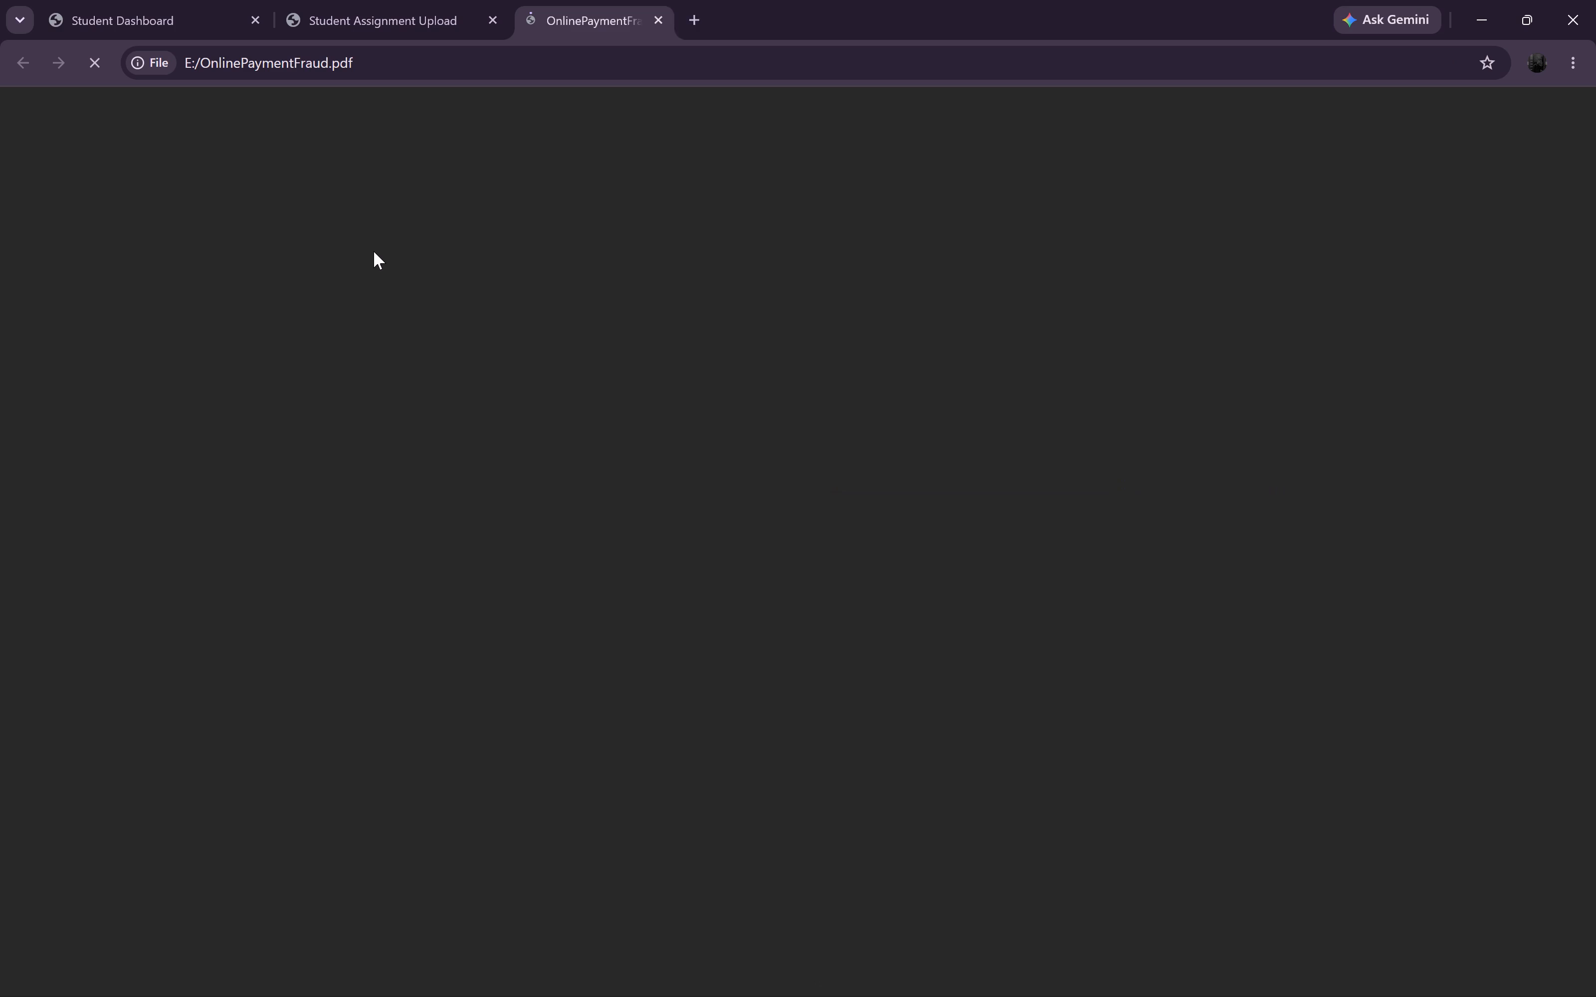
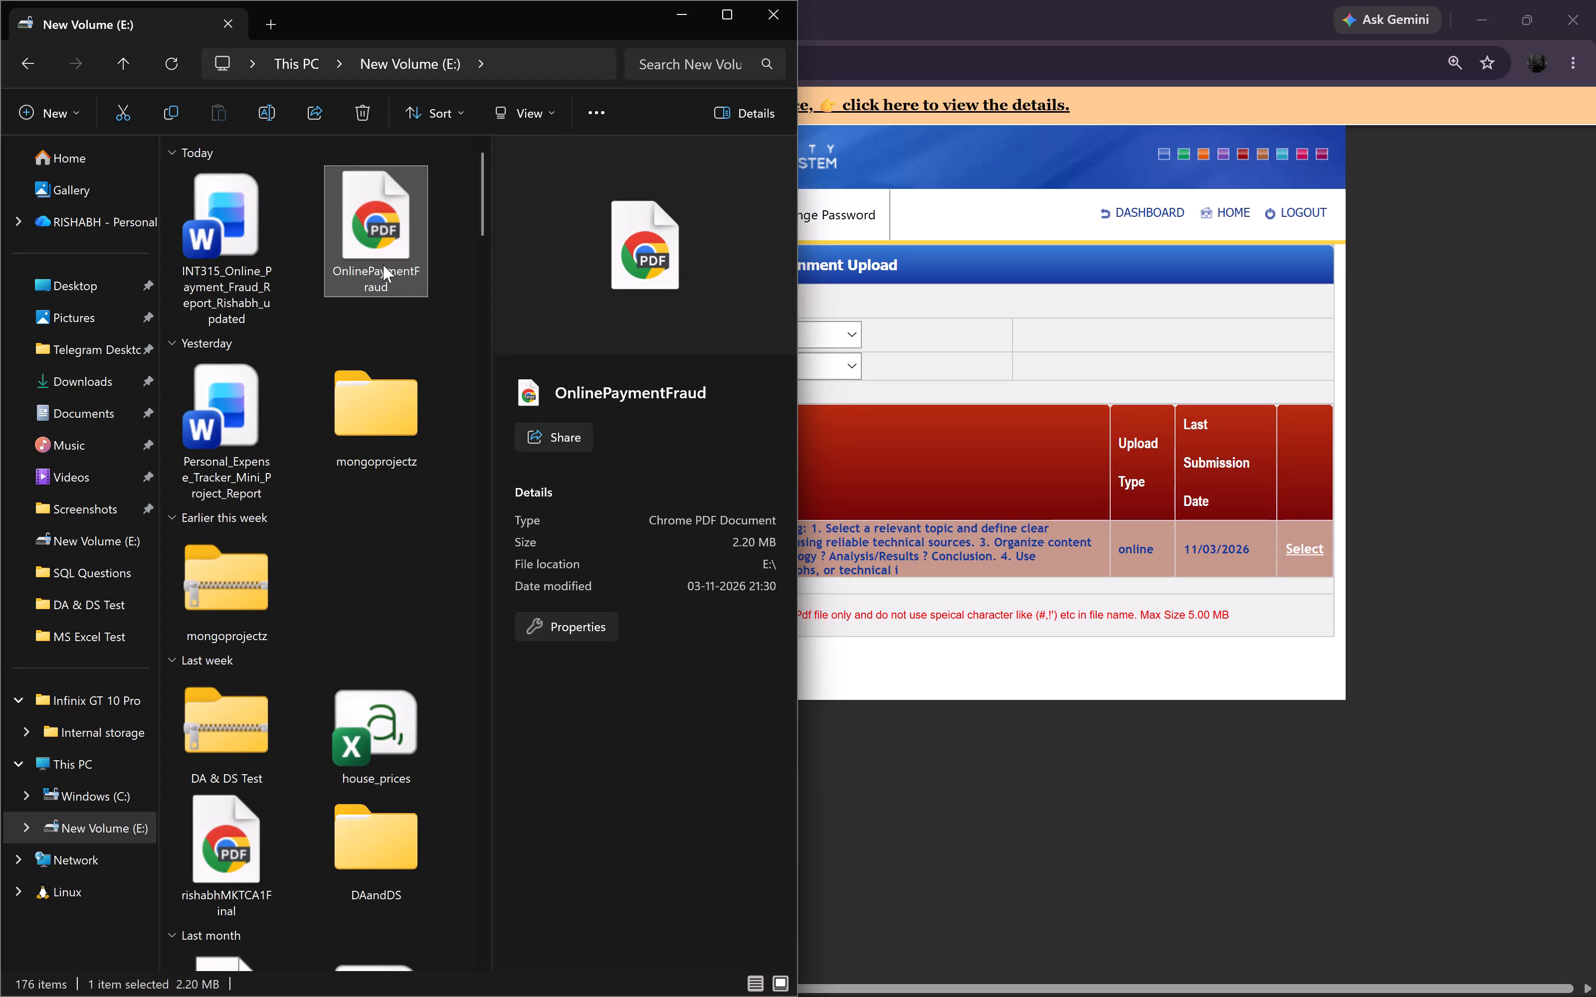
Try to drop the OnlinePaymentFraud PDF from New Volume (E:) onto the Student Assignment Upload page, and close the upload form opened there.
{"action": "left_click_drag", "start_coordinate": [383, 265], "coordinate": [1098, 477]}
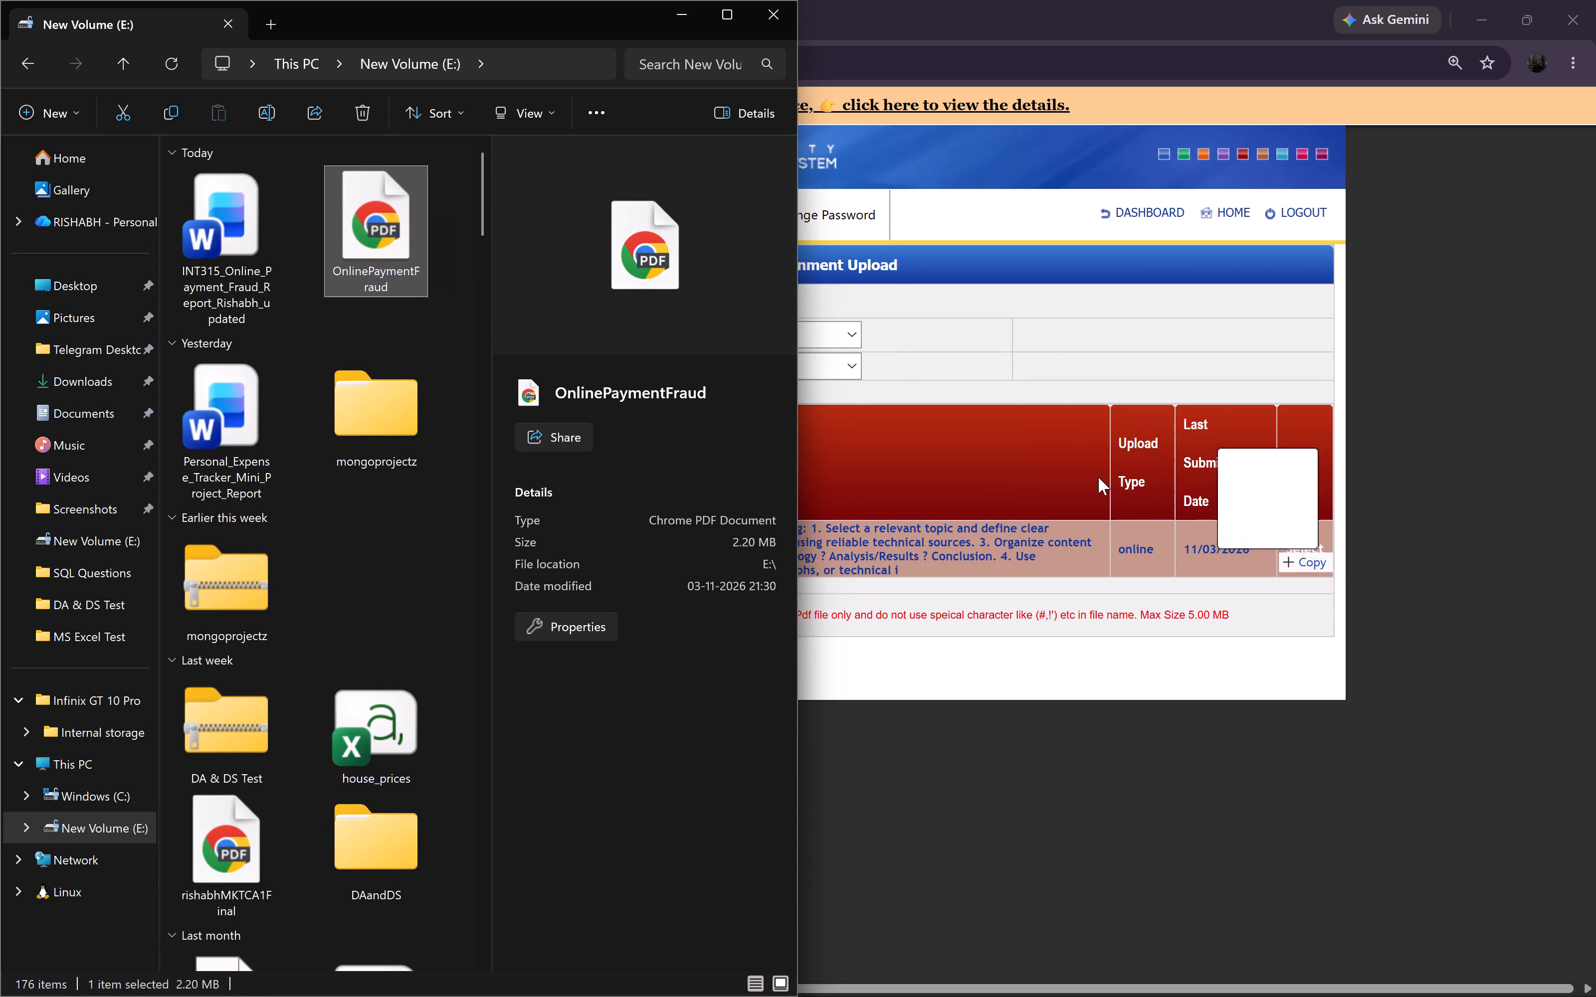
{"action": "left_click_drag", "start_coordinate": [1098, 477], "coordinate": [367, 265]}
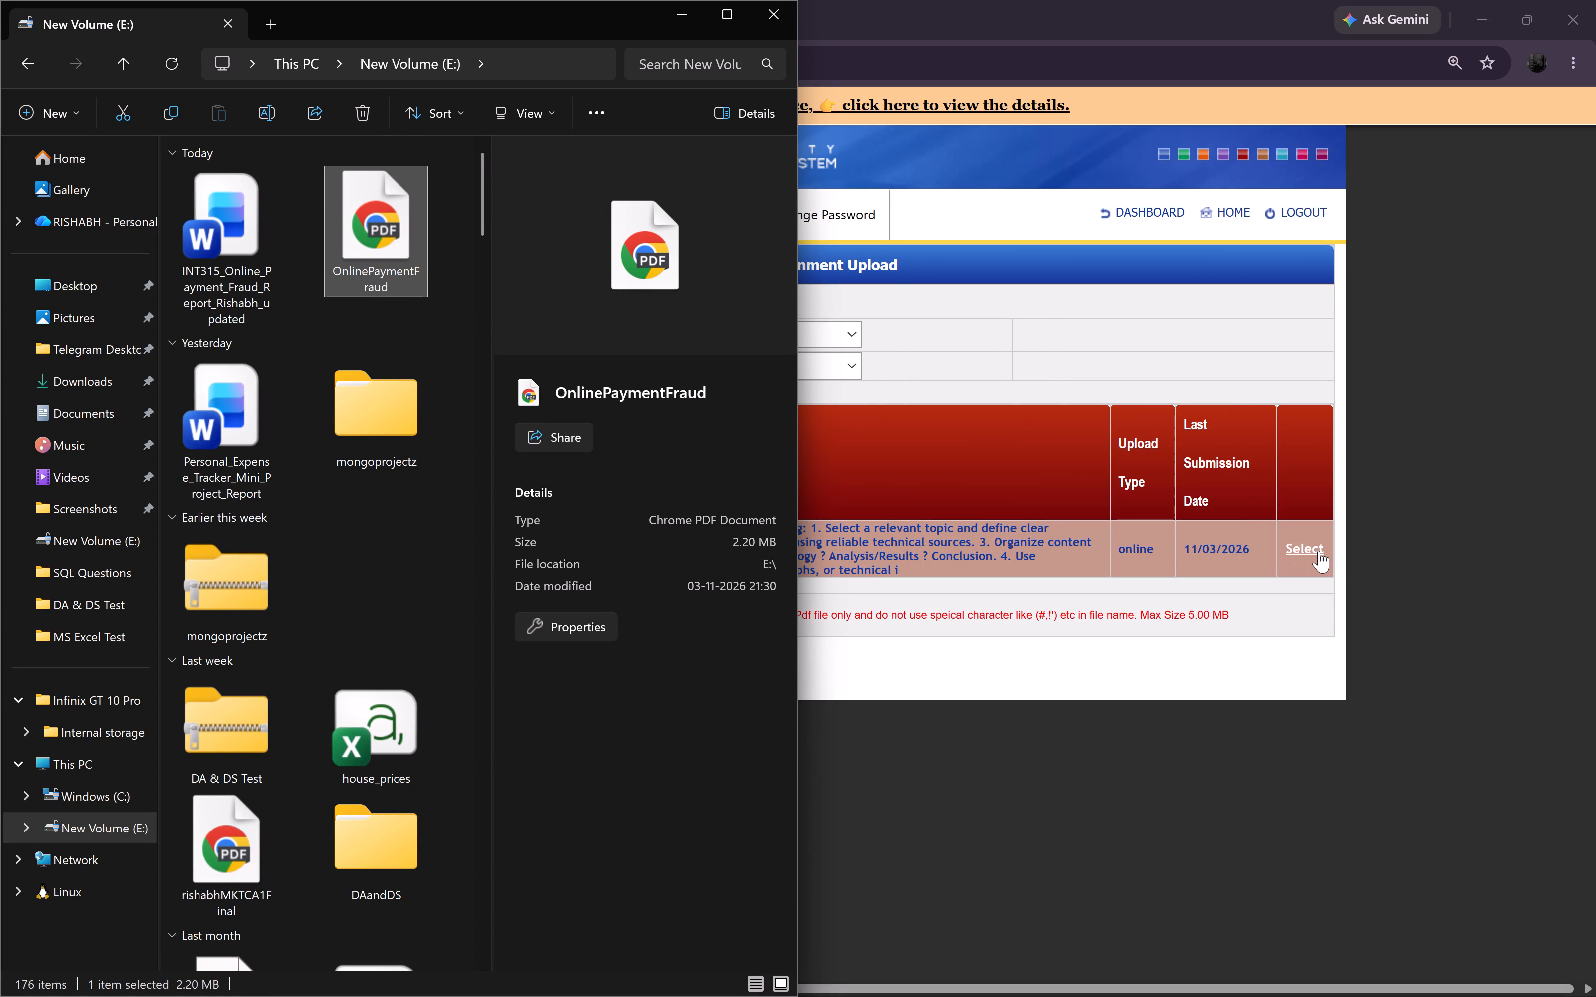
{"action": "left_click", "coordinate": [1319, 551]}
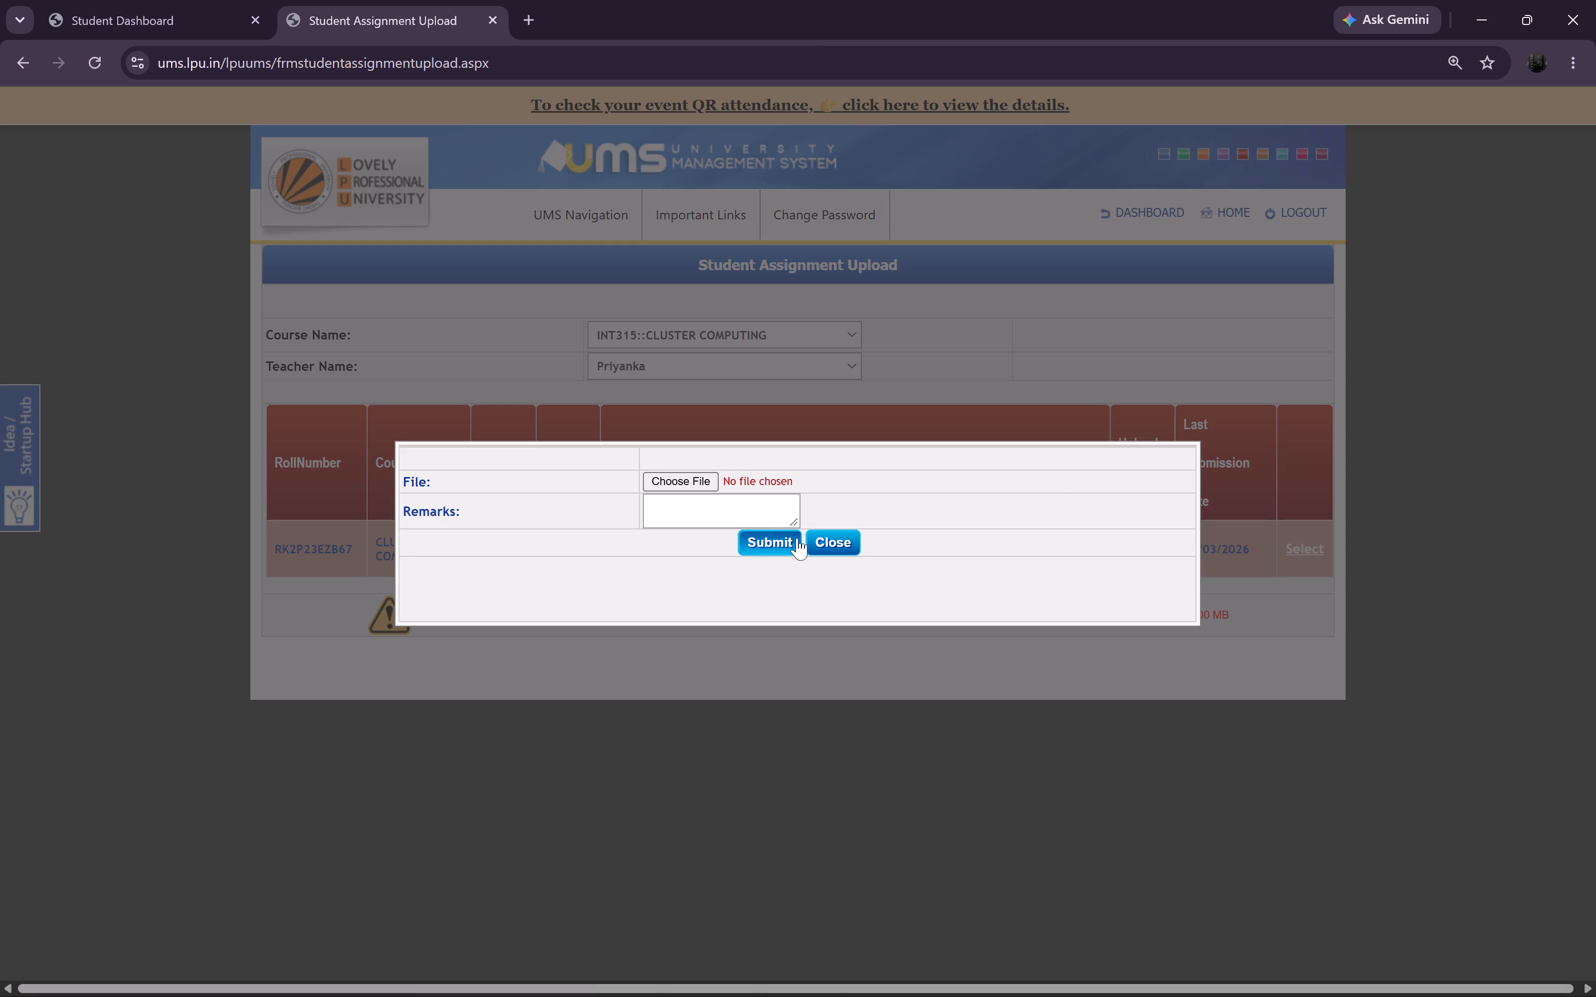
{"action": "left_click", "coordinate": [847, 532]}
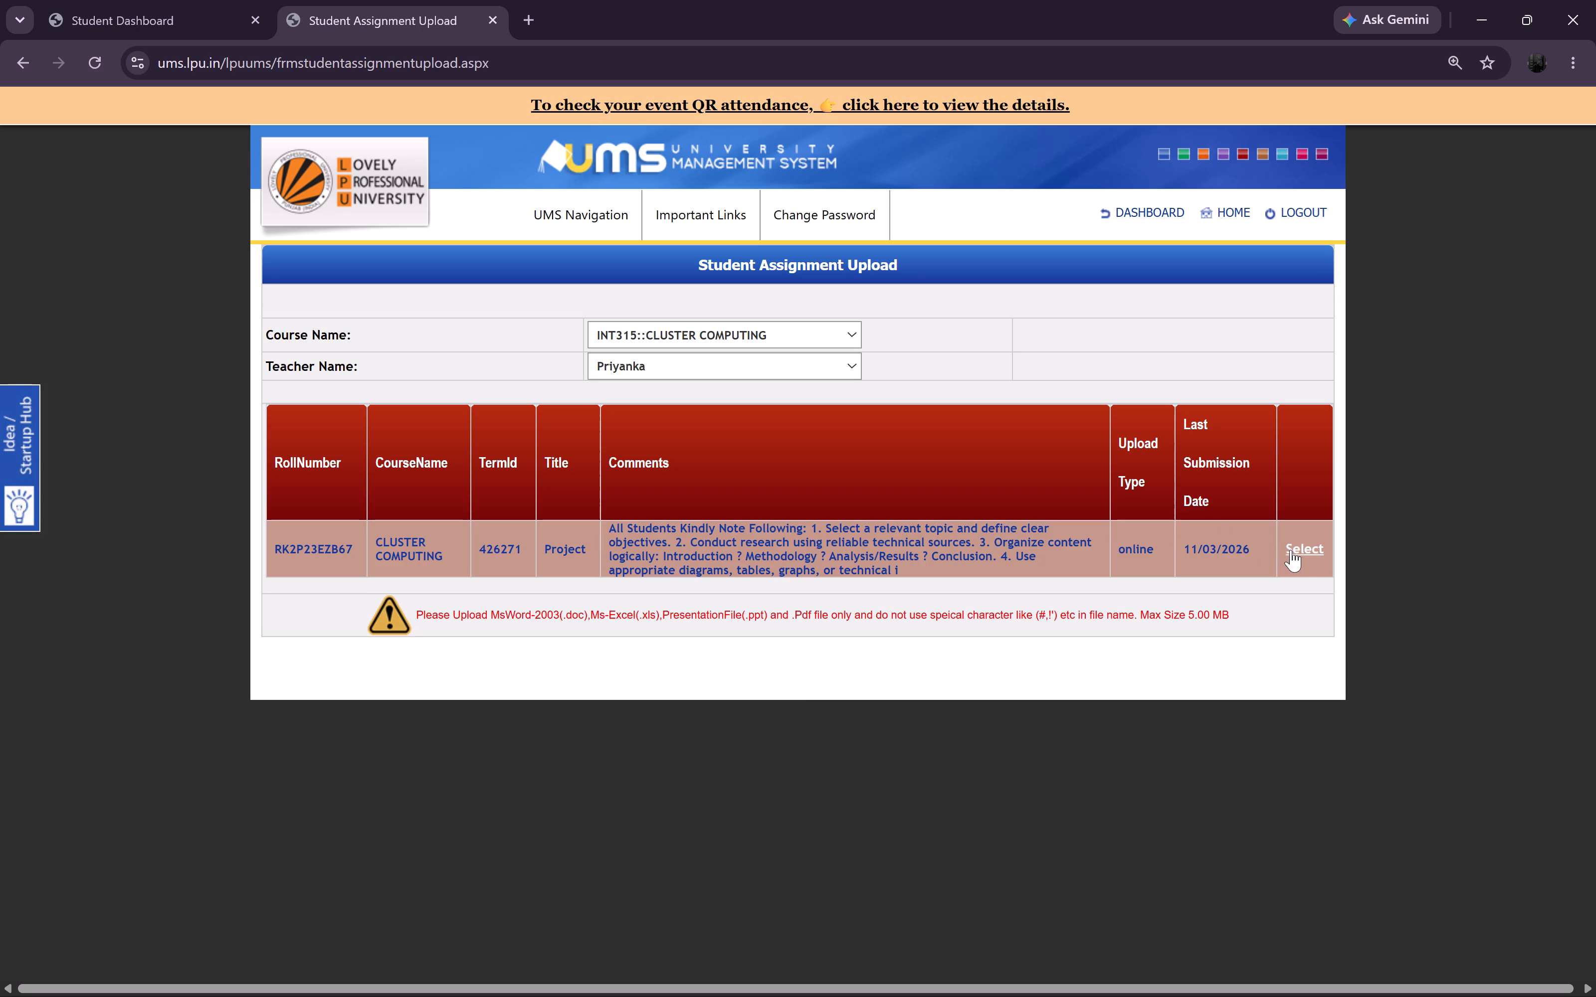
Open the upload form for the CLUSTER COMPUTING Project assignment.
{"action": "left_click", "coordinate": [1318, 546]}
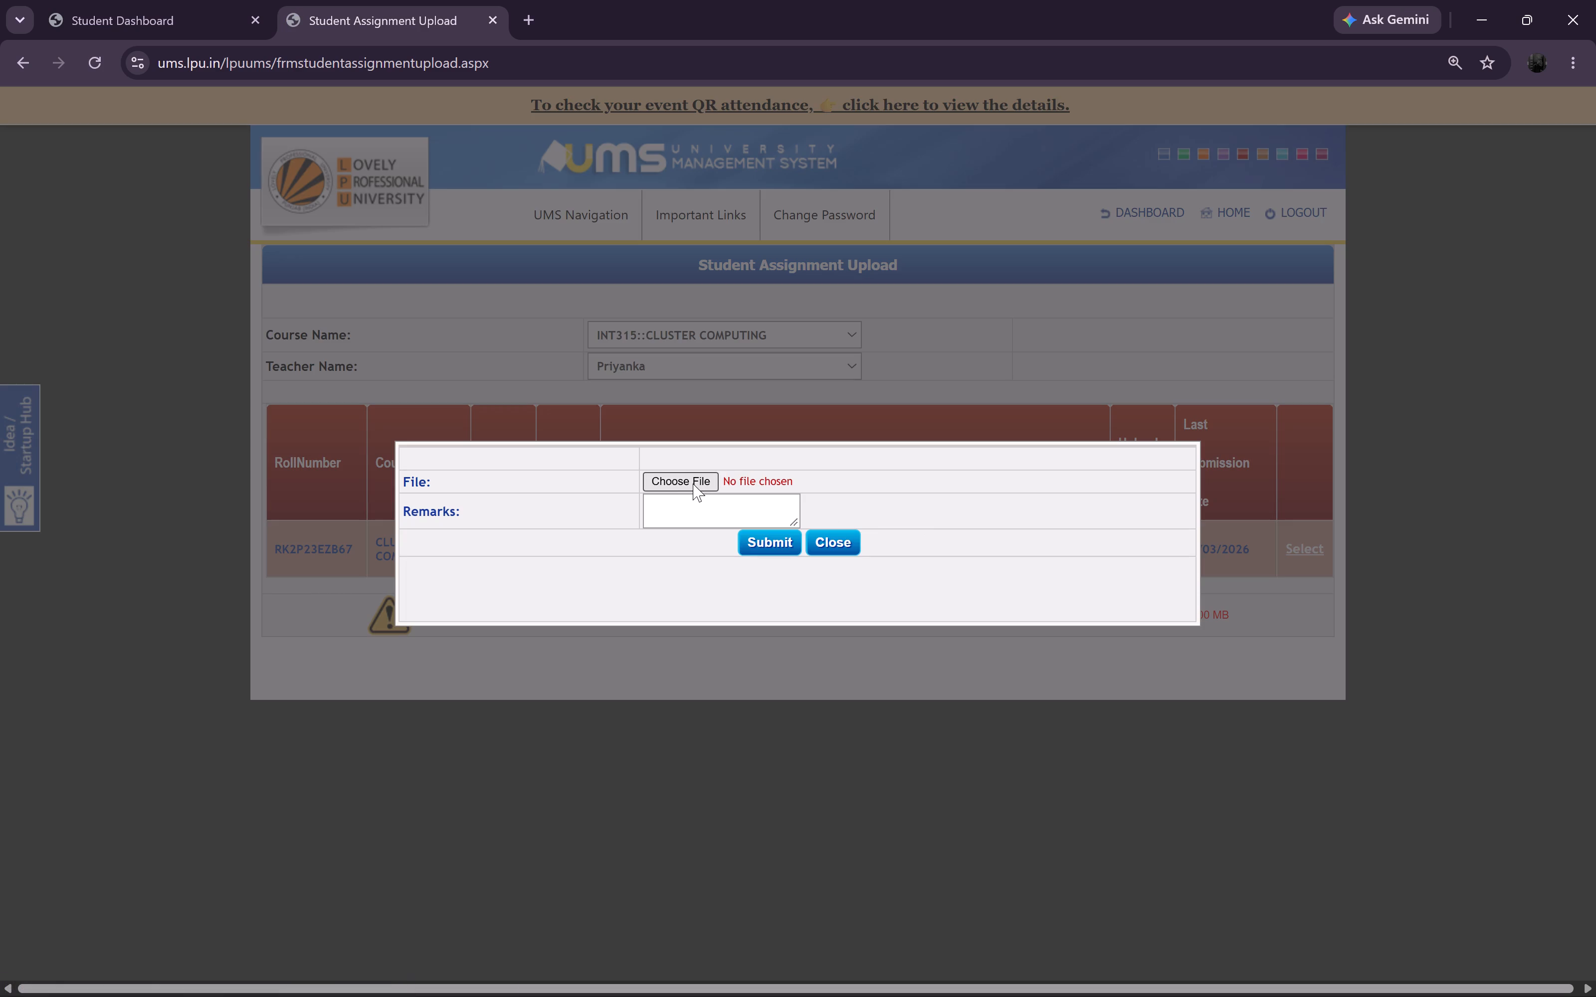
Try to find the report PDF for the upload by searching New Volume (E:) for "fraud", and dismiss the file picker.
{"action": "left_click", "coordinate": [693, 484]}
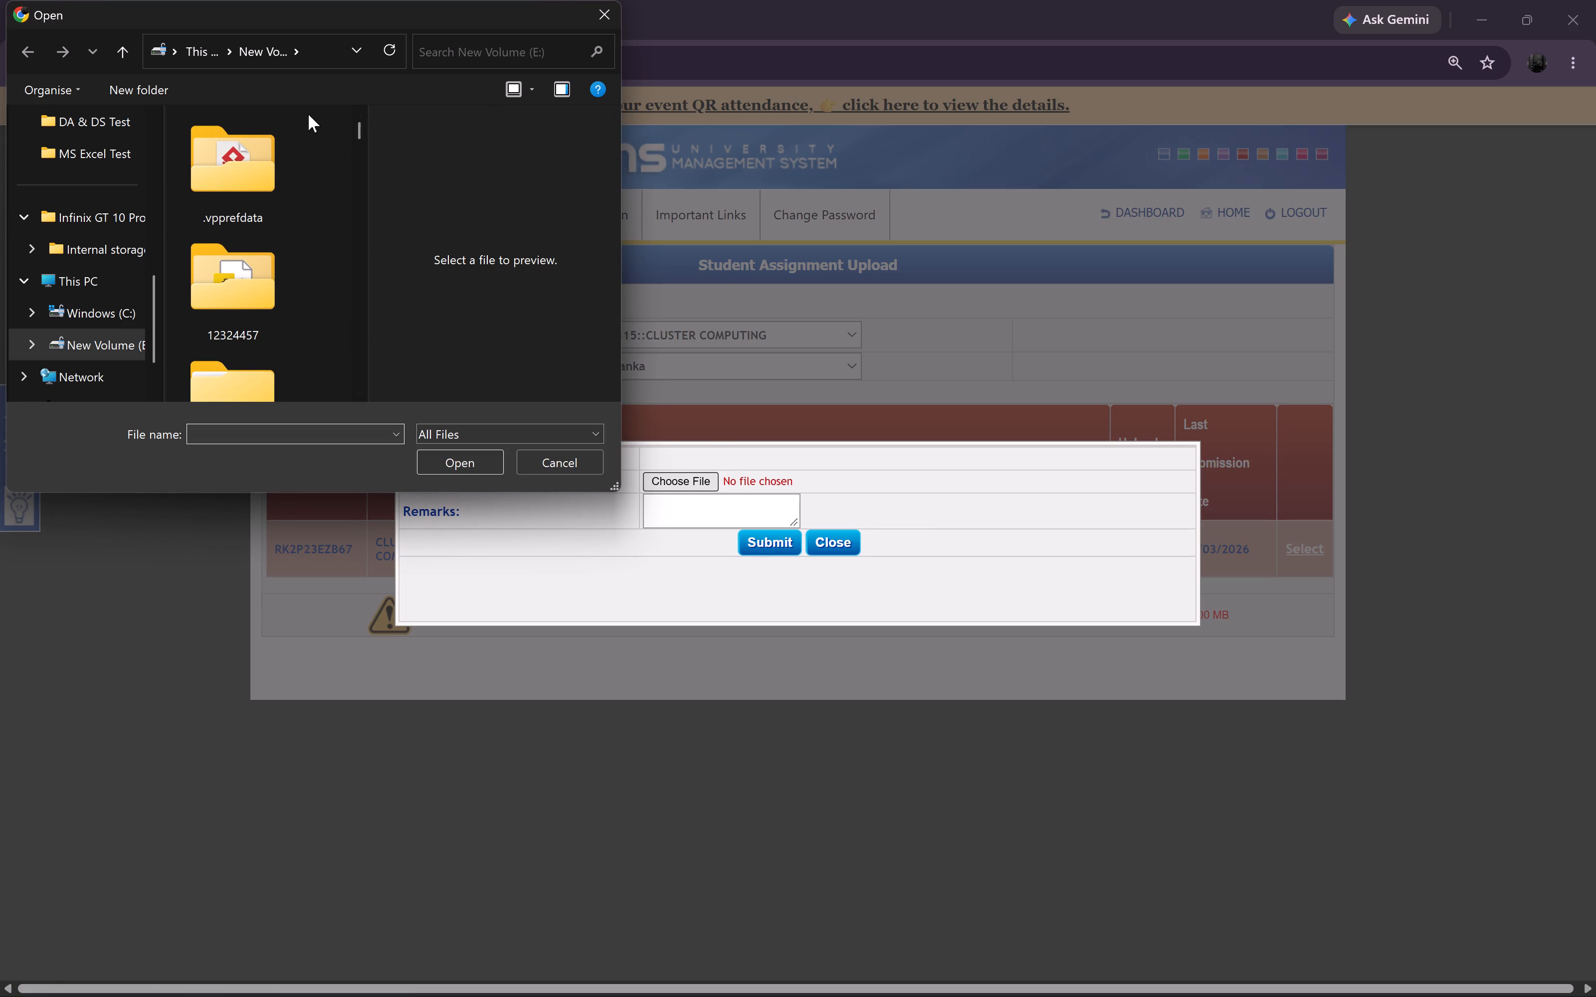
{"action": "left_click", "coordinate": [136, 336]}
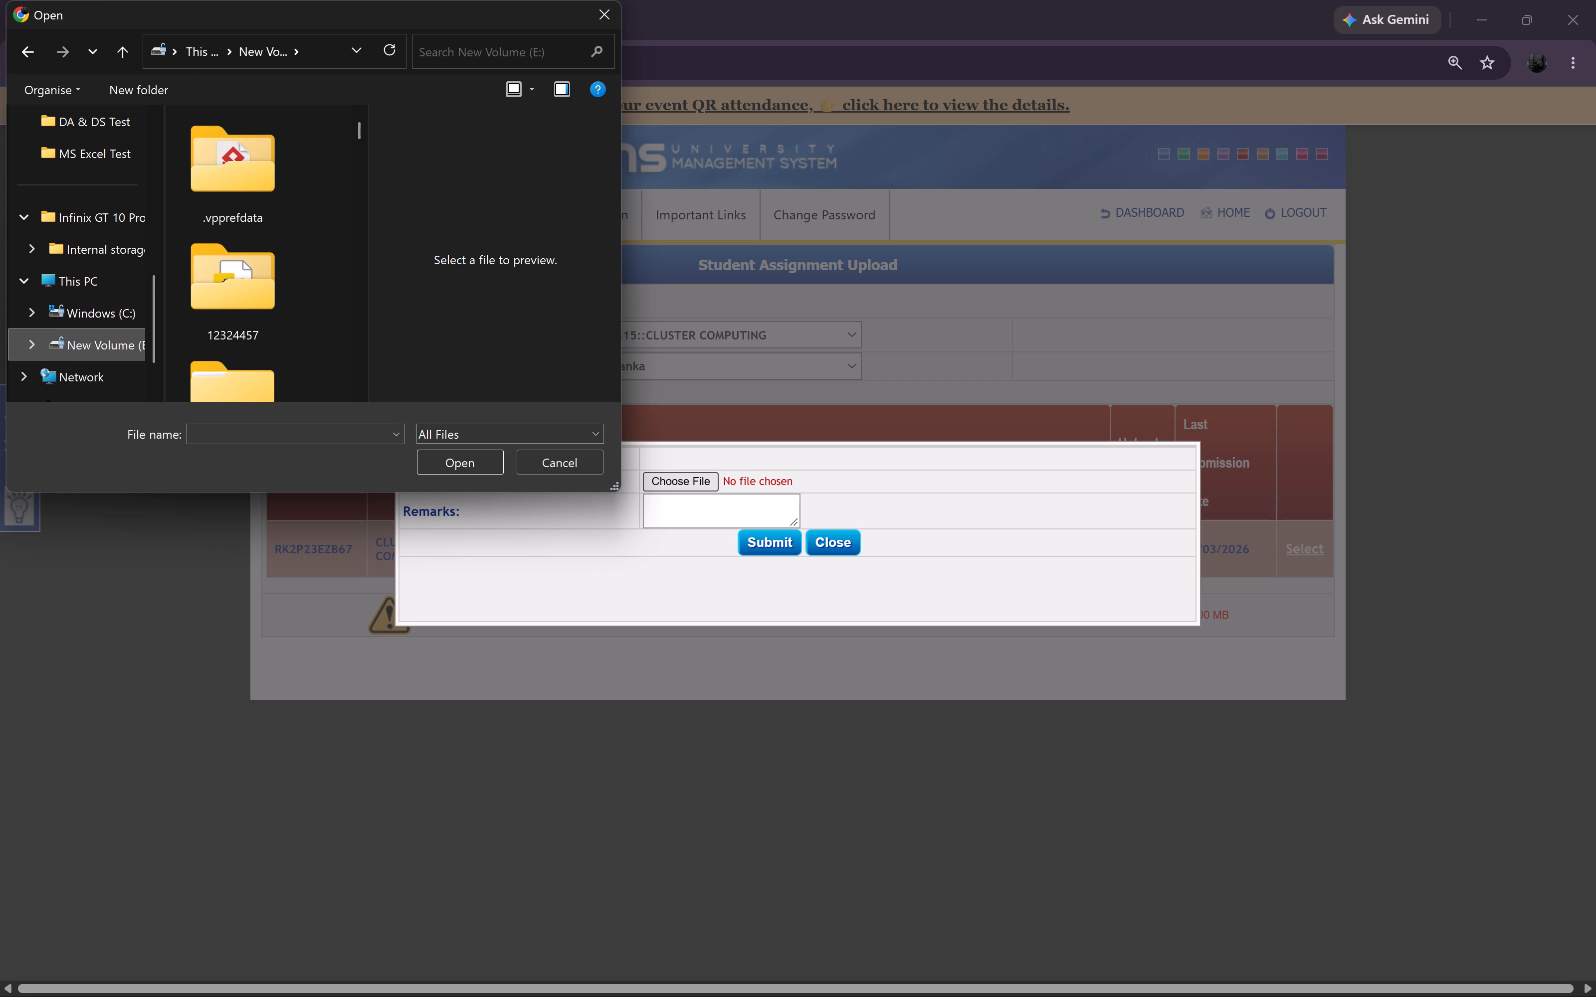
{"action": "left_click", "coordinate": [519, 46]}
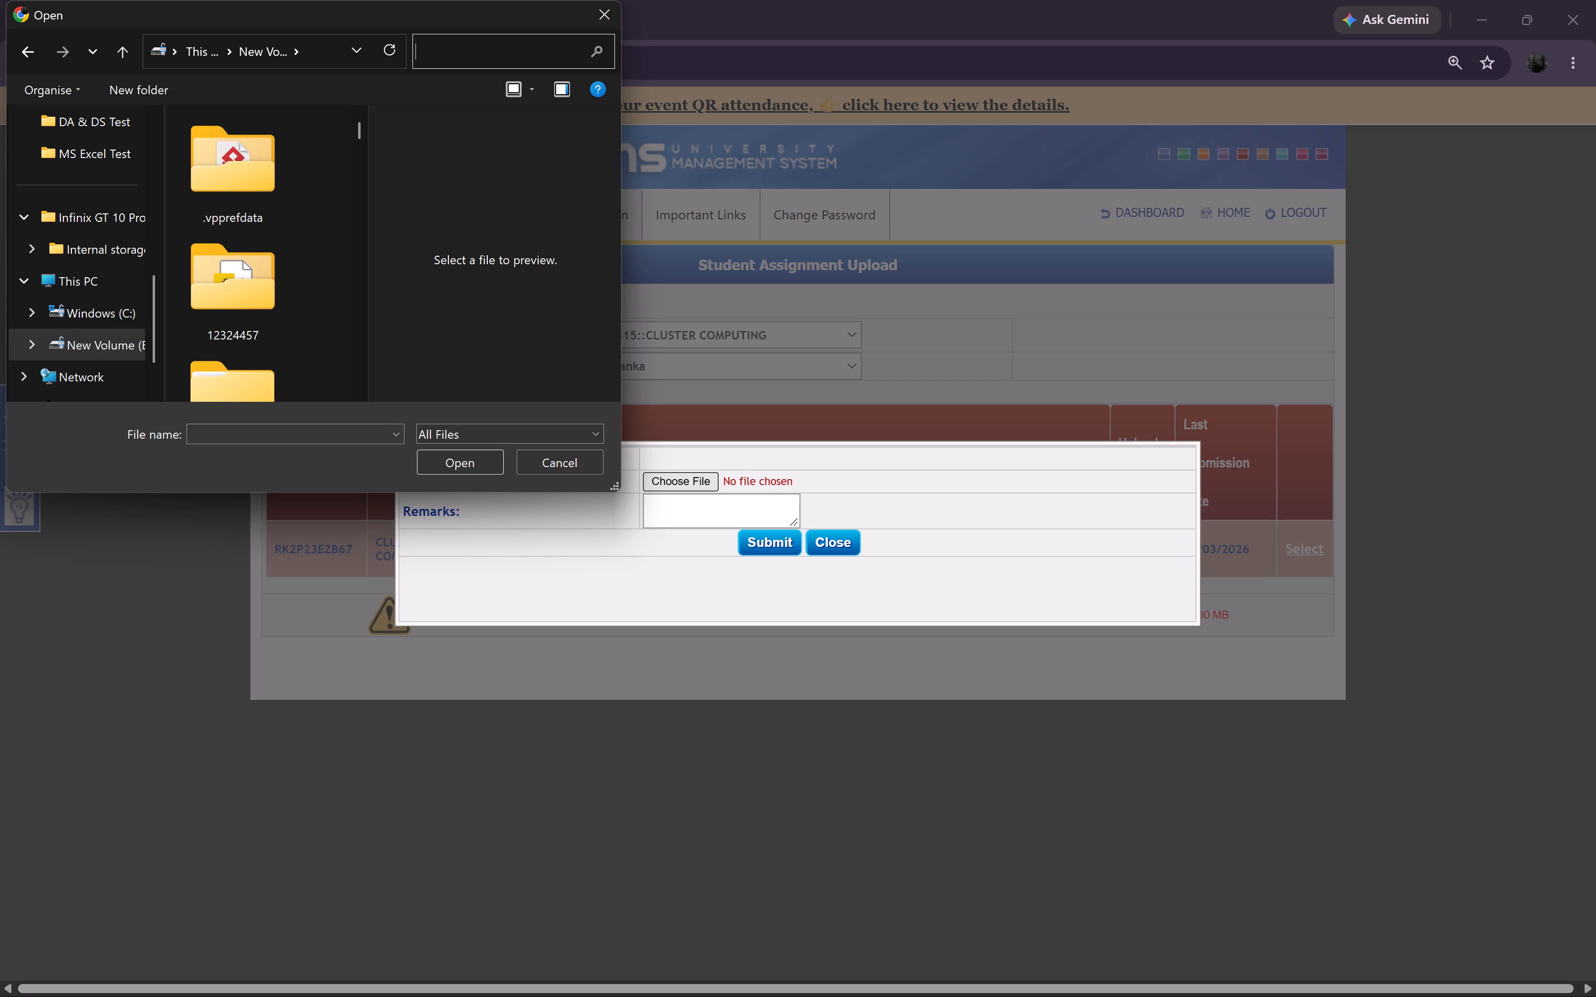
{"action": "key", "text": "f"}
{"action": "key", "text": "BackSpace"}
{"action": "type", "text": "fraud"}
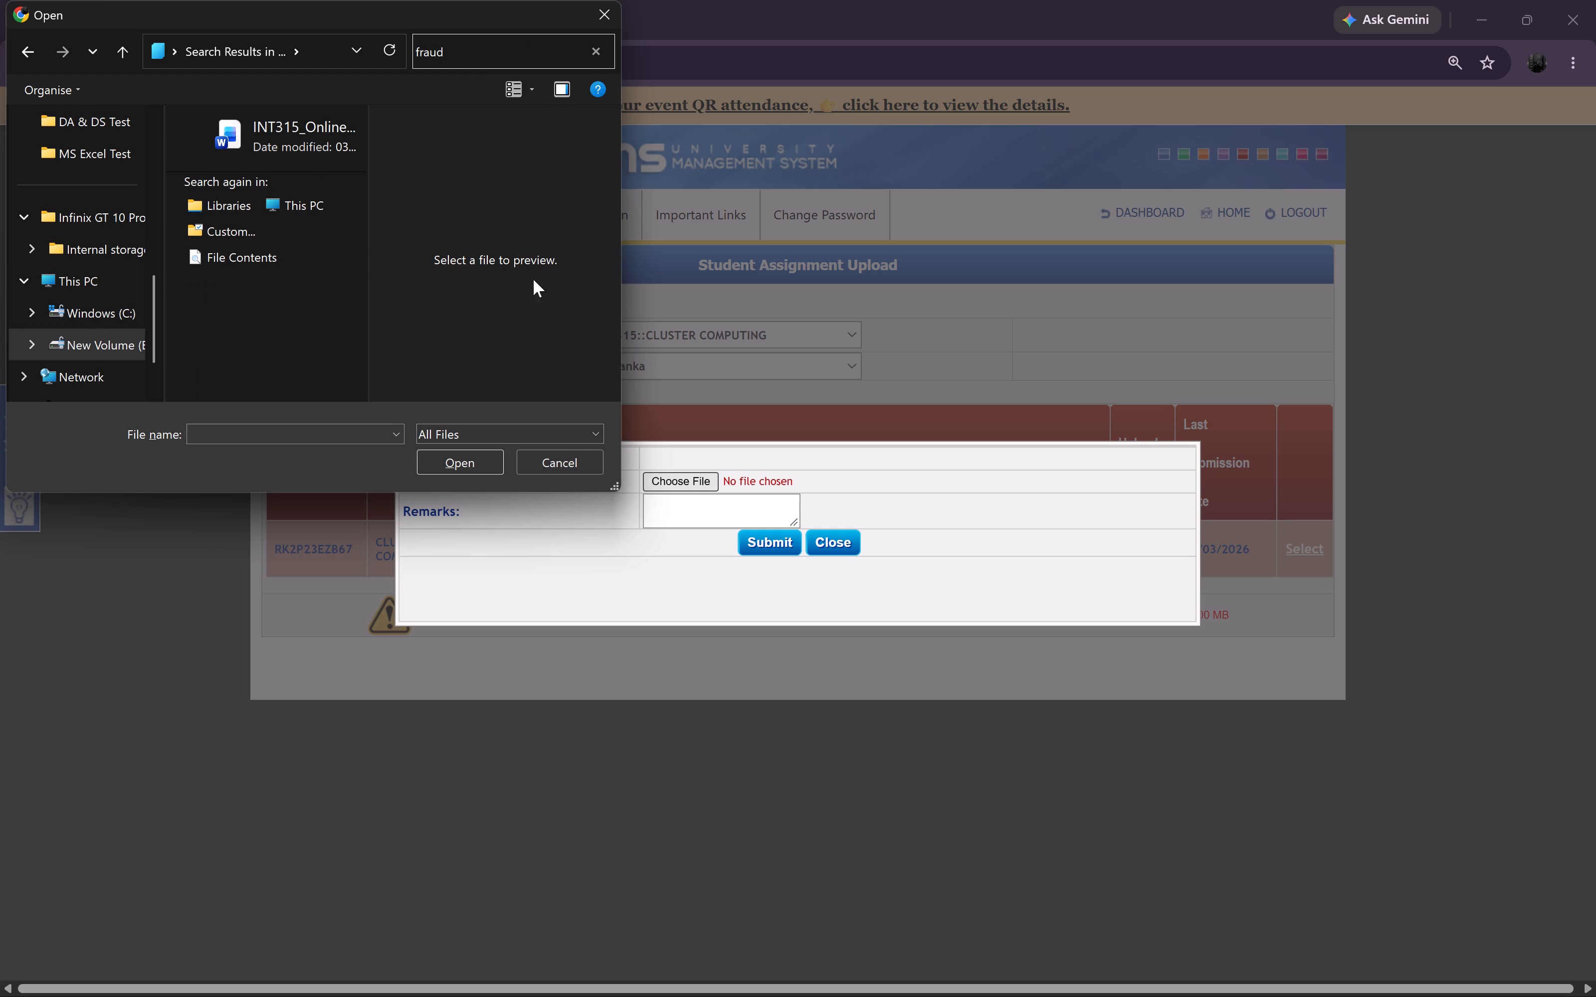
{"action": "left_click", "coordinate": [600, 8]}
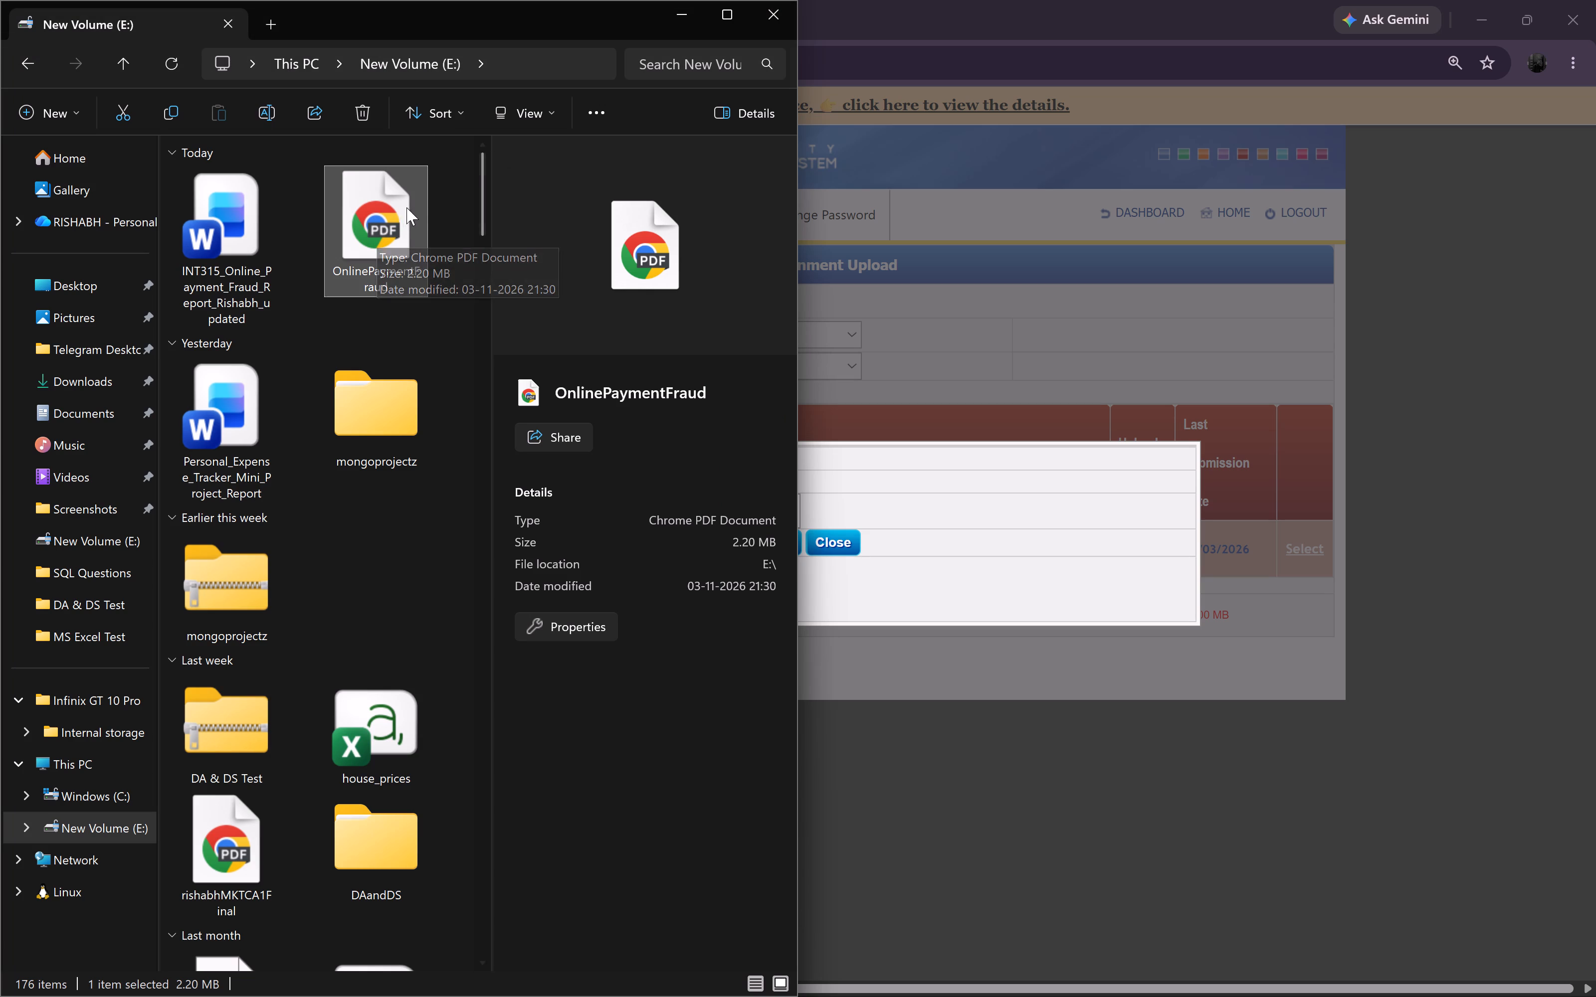
In File Explorer, refresh New Volume (E:) and close its window.
{"action": "left_click", "coordinate": [178, 66]}
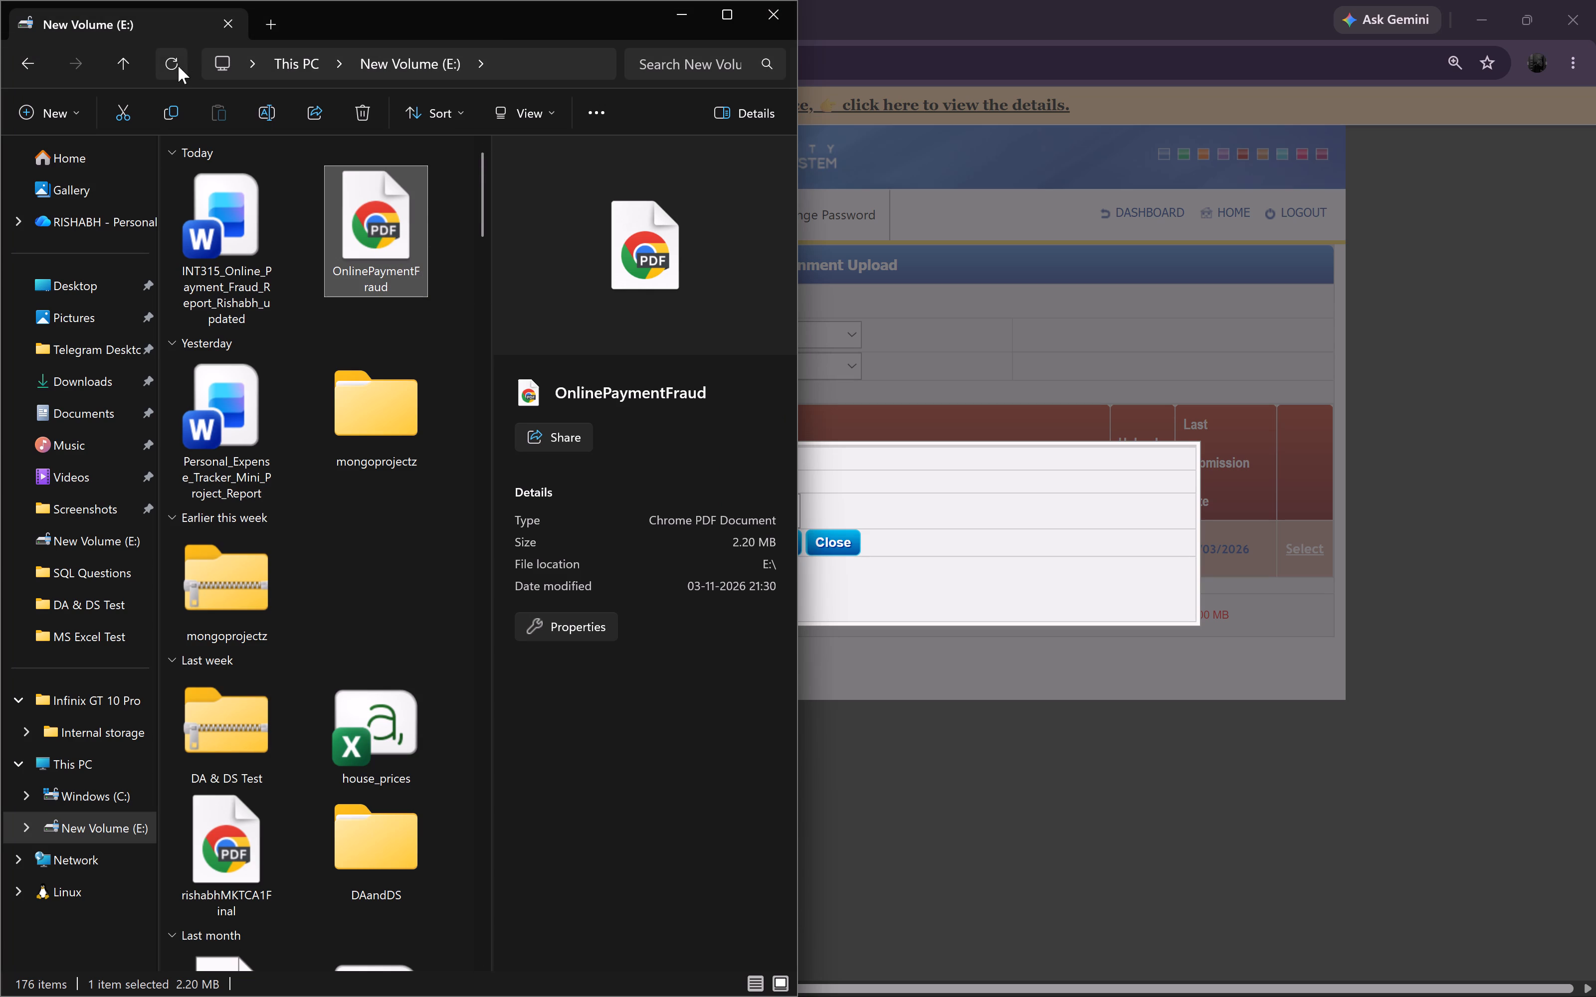
{"action": "left_click", "coordinate": [764, 9]}
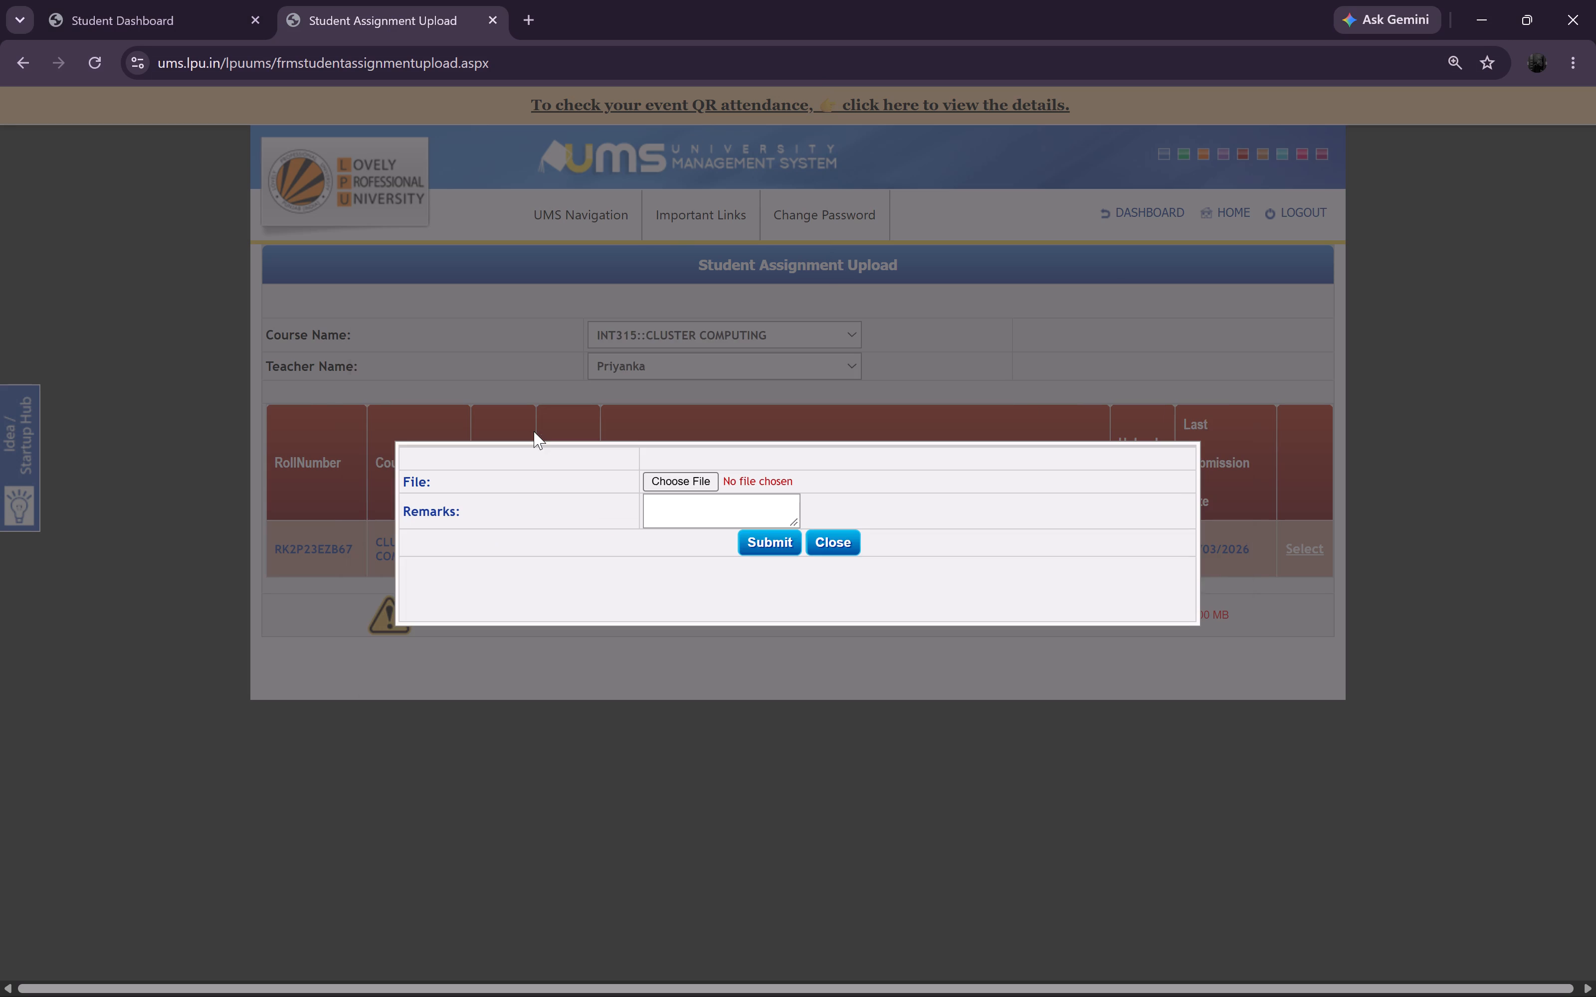
Open a new File Explorer window and reposition it over the assignment upload page.
{"action": "left_click", "coordinate": [788, 975]}
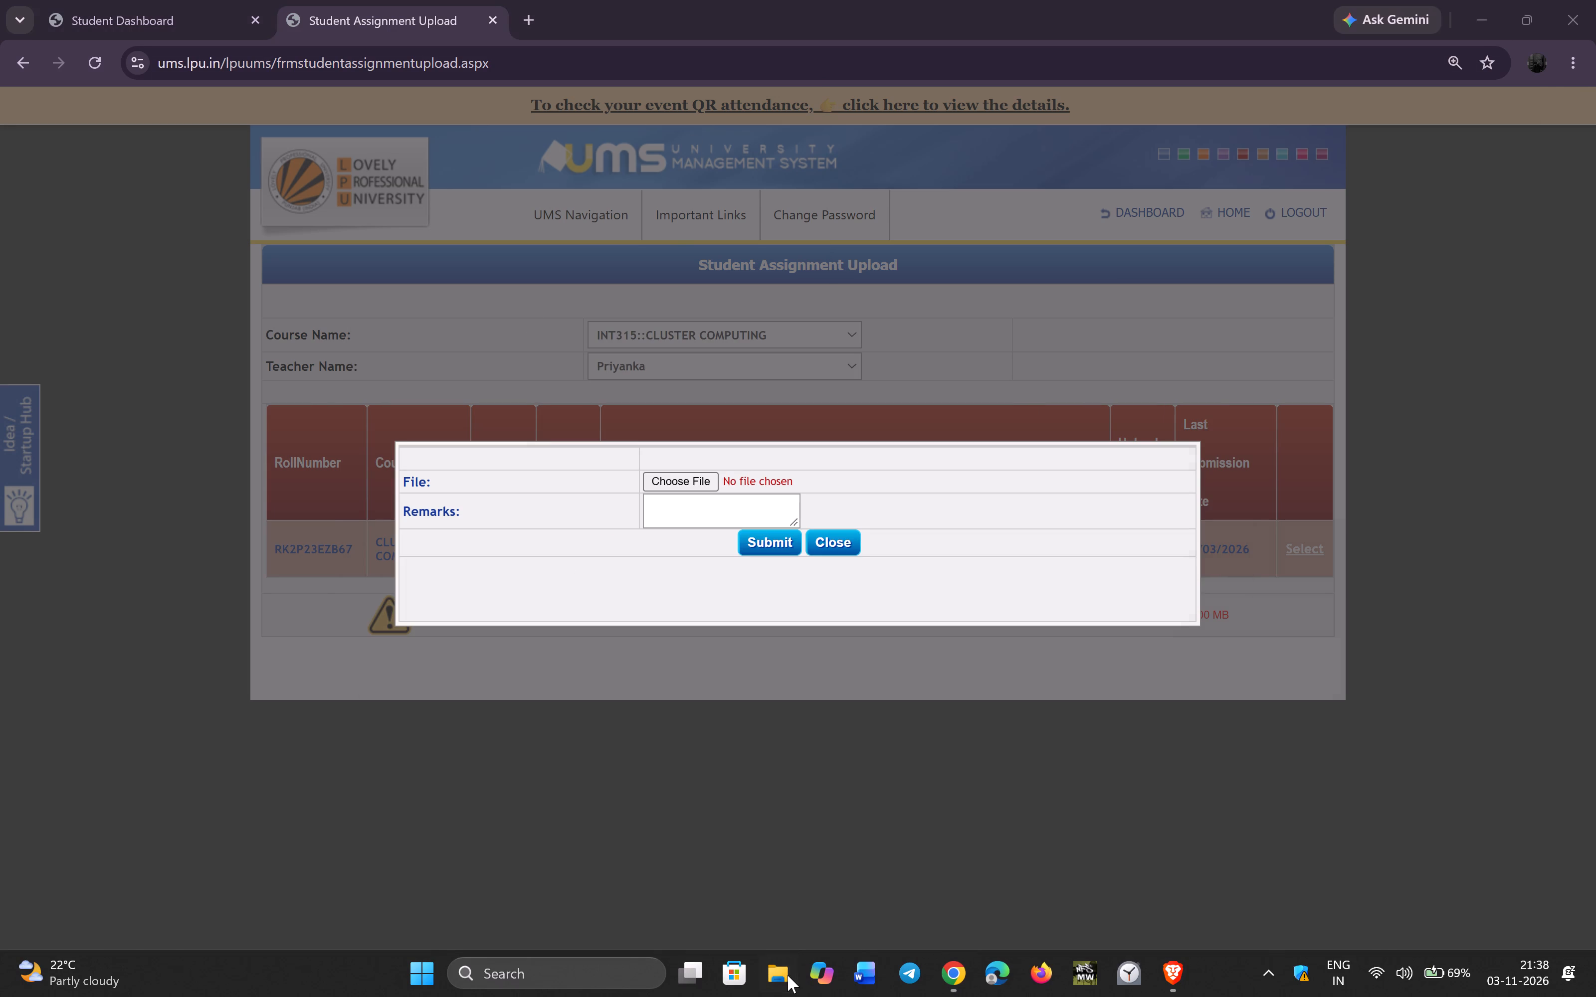
{"action": "left_click_drag", "start_coordinate": [565, 33], "coordinate": [535, 10]}
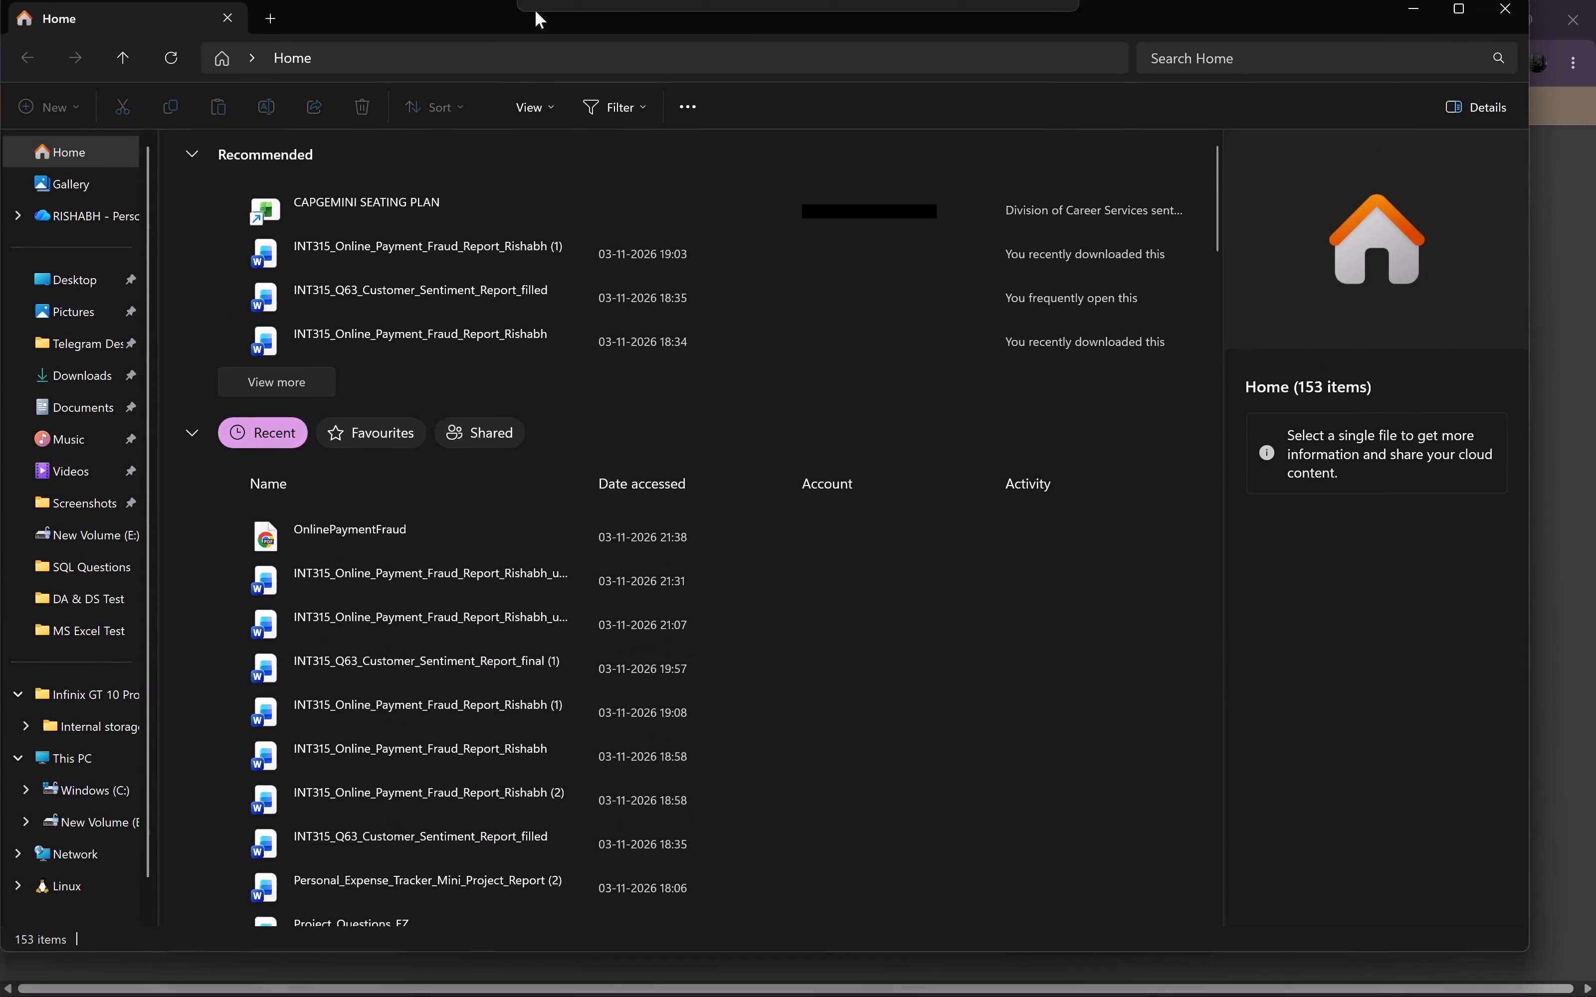
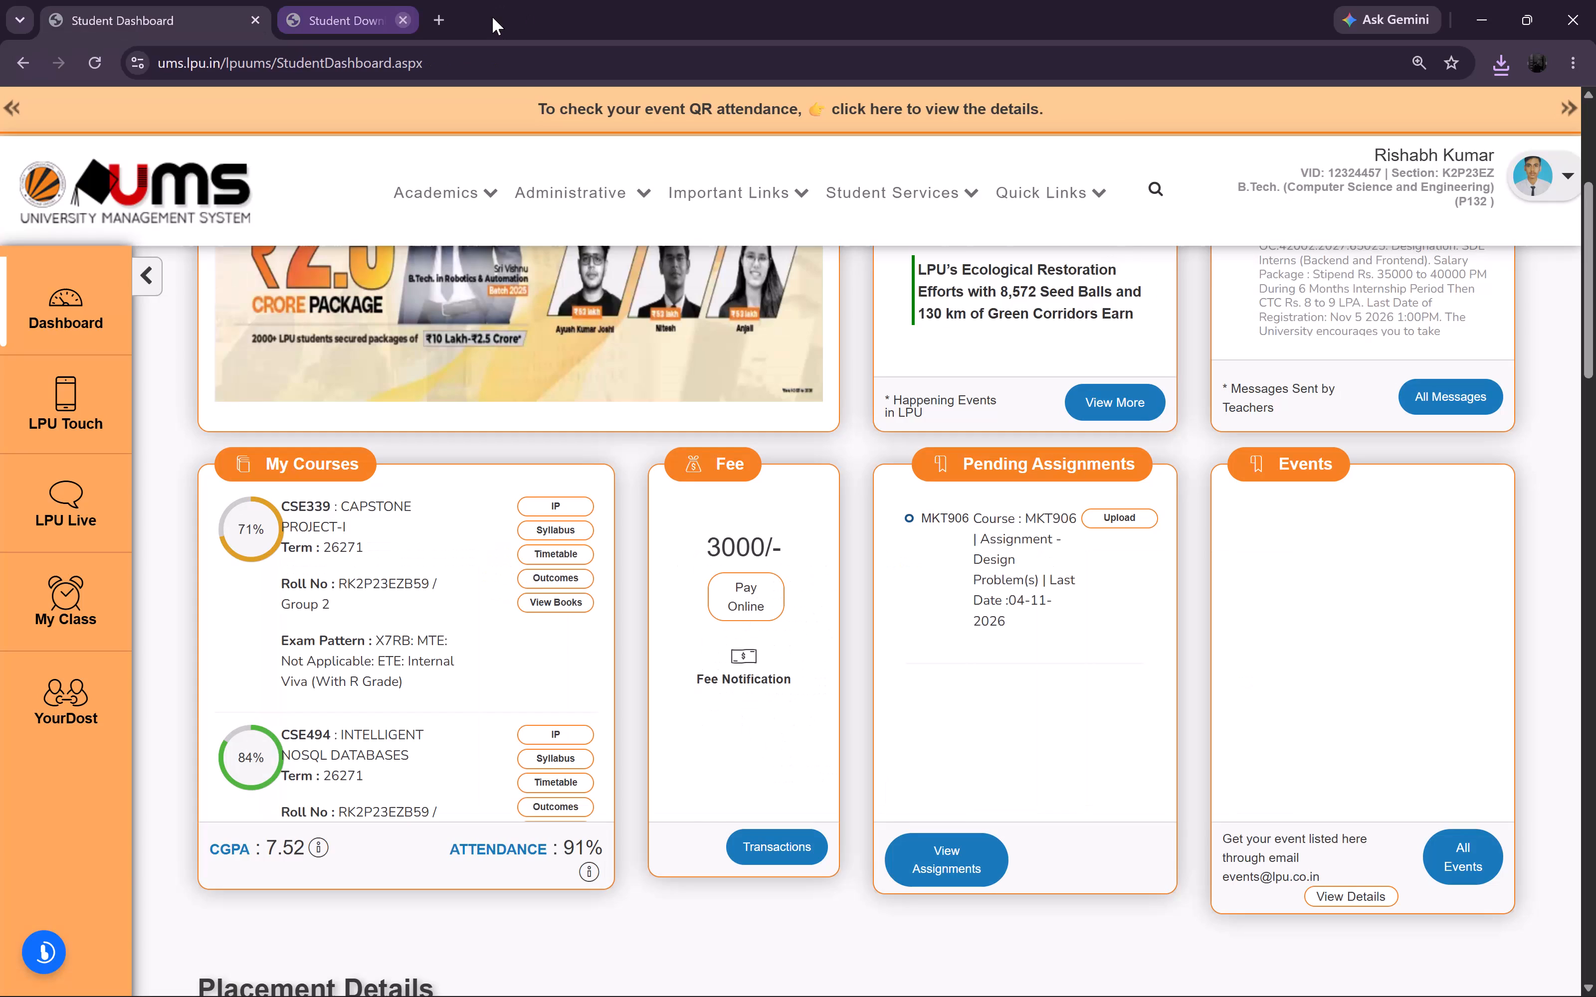
Close the Chrome window with the UMS student dashboard.
{"action": "left_click", "coordinate": [1595, 0]}
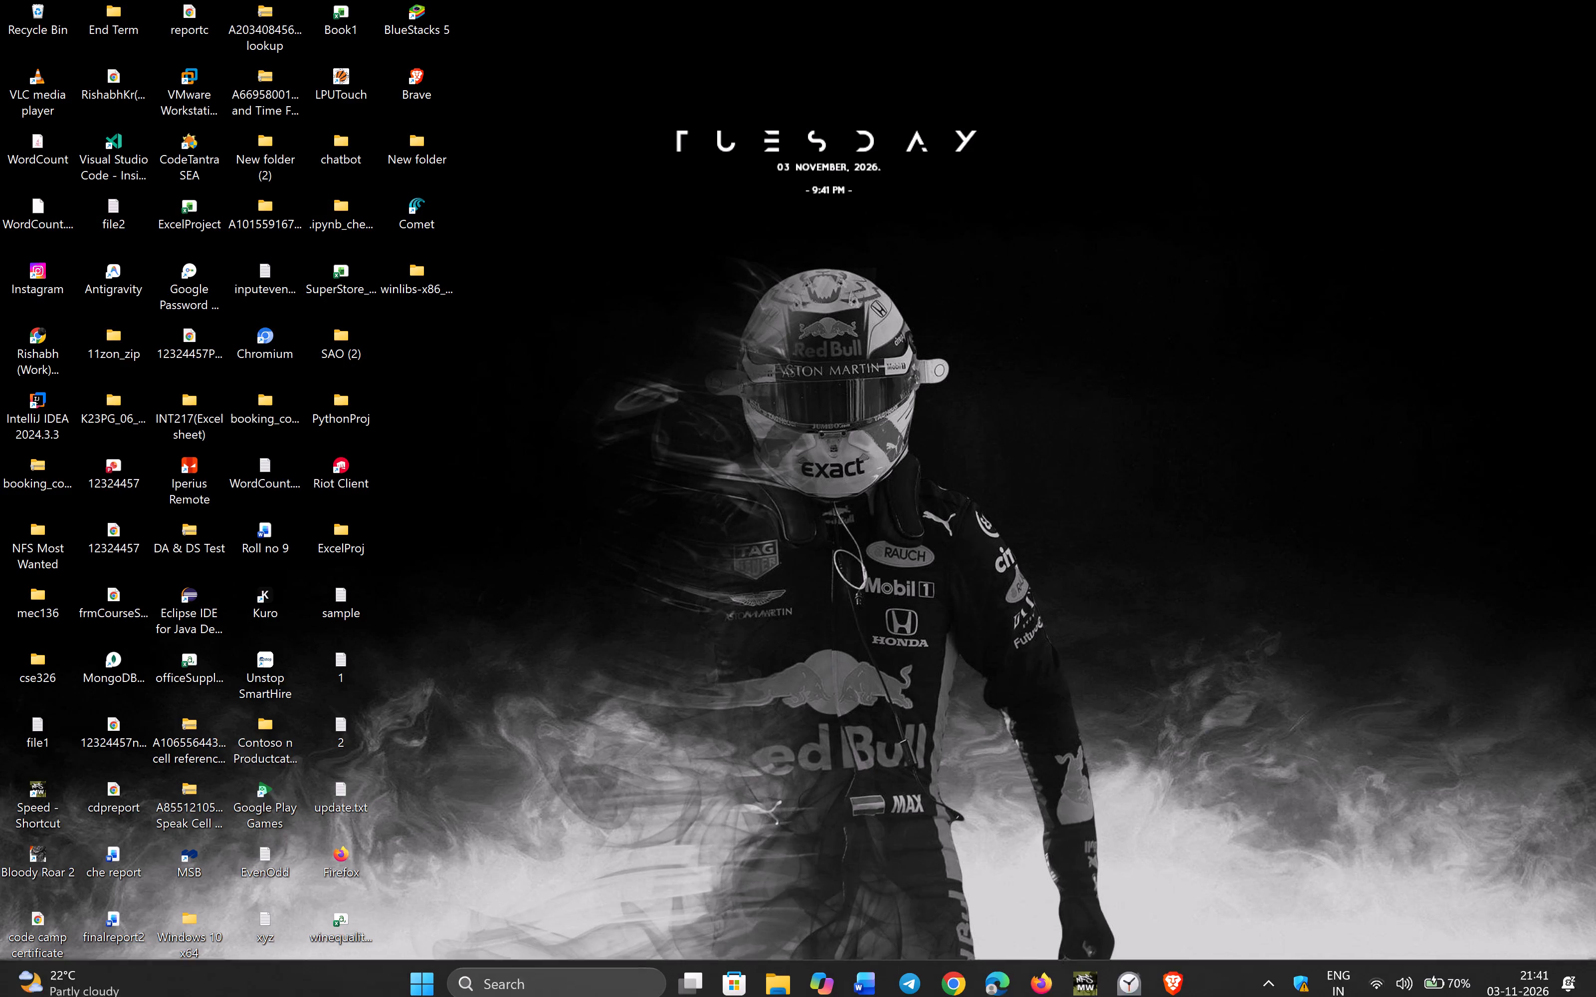
Open a File Explorer window from the desktop.
{"action": "left_click", "coordinate": [765, 978]}
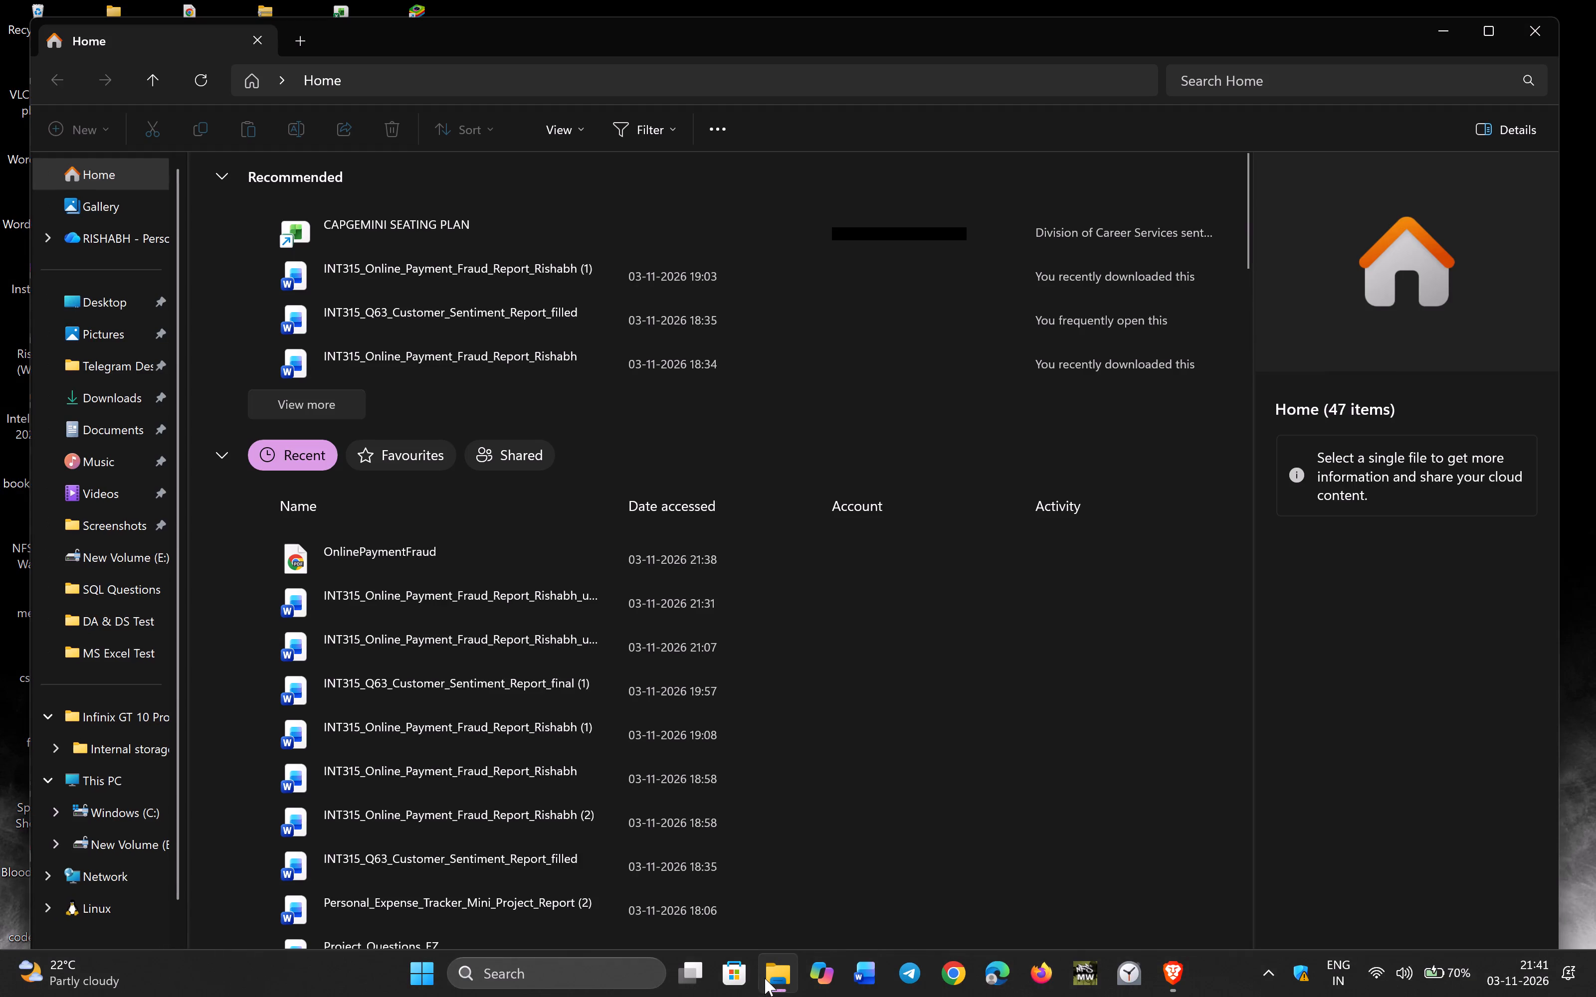